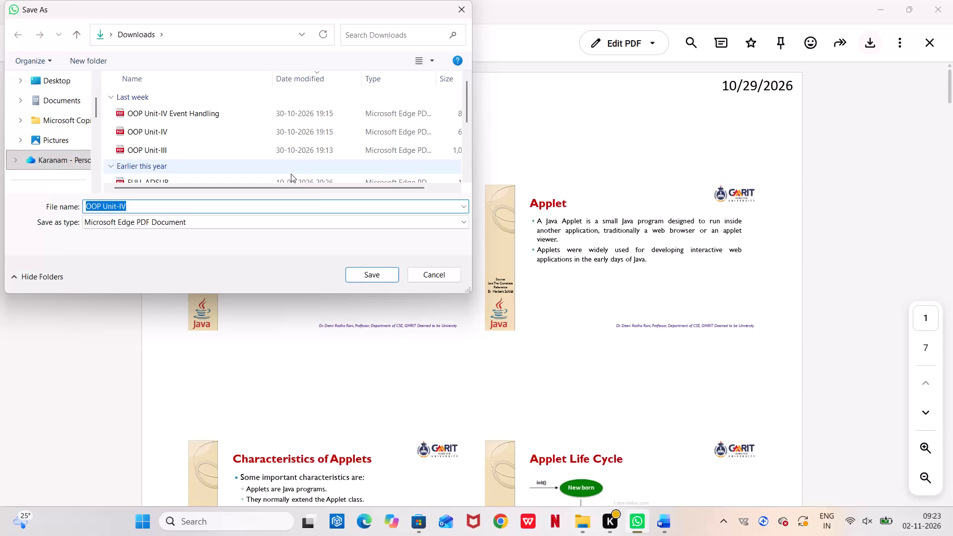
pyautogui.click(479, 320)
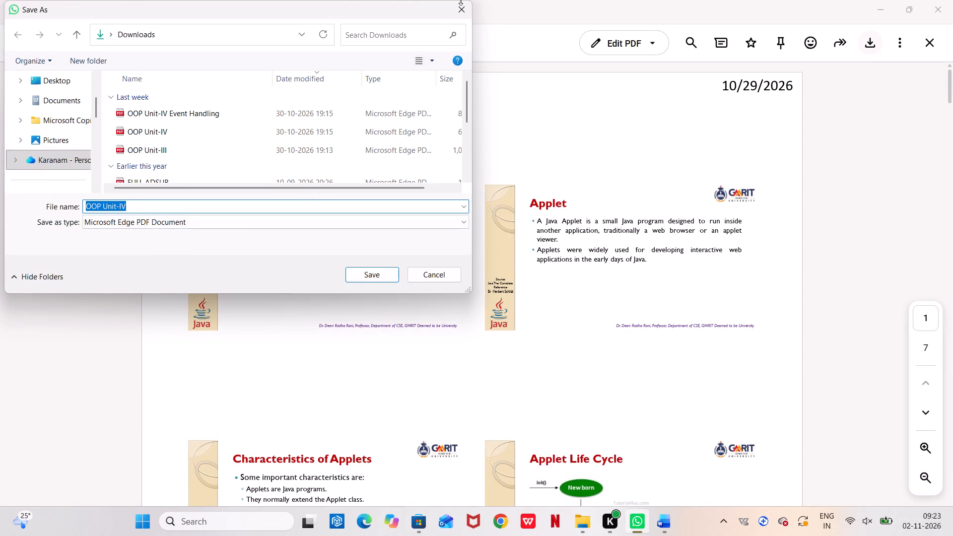
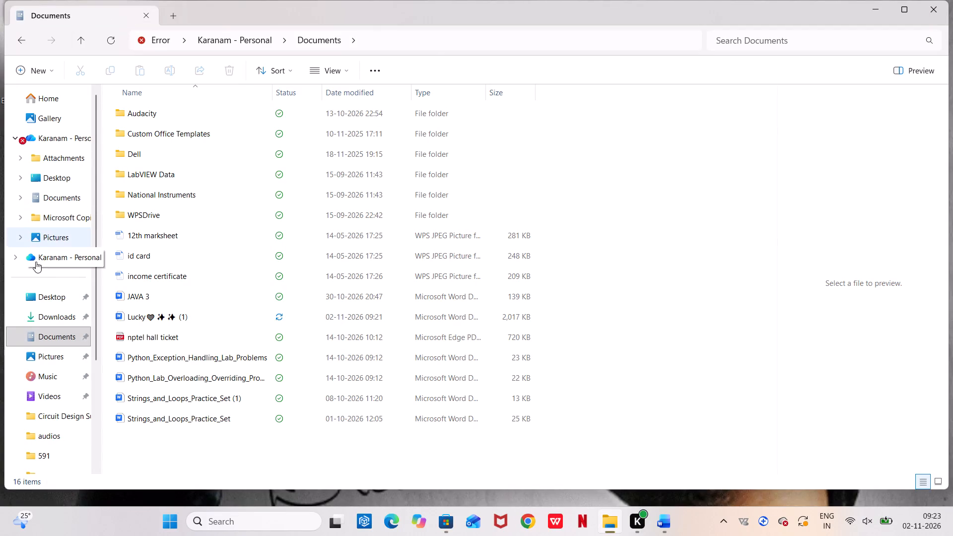
# Open OOP Unit-IV from the Downloads folder, choosing Microsoft Edge as the app that always opens PDF files.
pyautogui.click(48, 315)
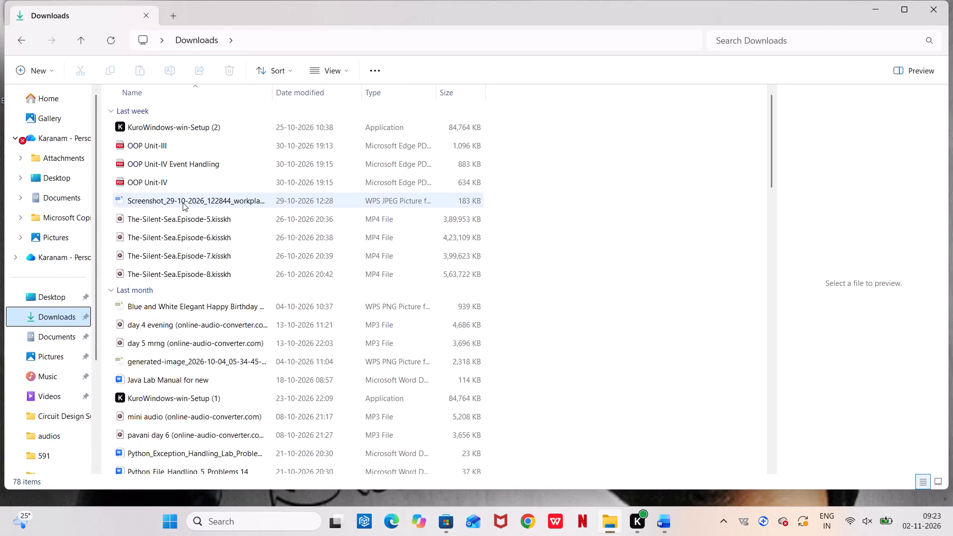
pyautogui.doubleClick(213, 178)
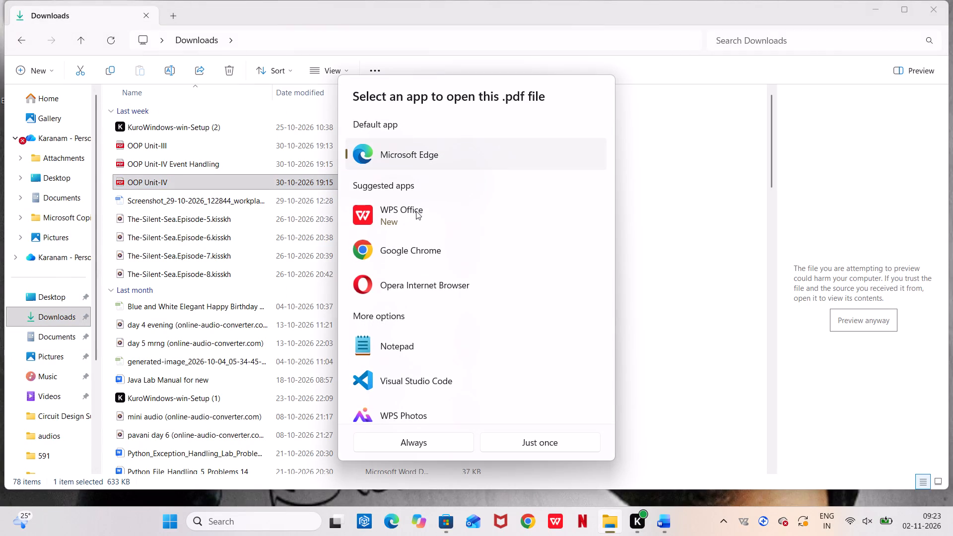
pyautogui.click(505, 154)
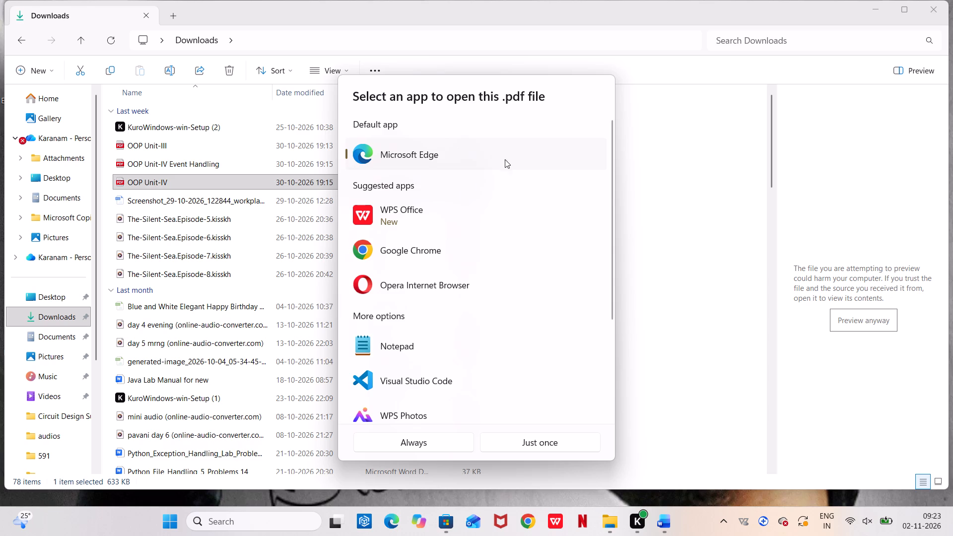
pyautogui.click(375, 440)
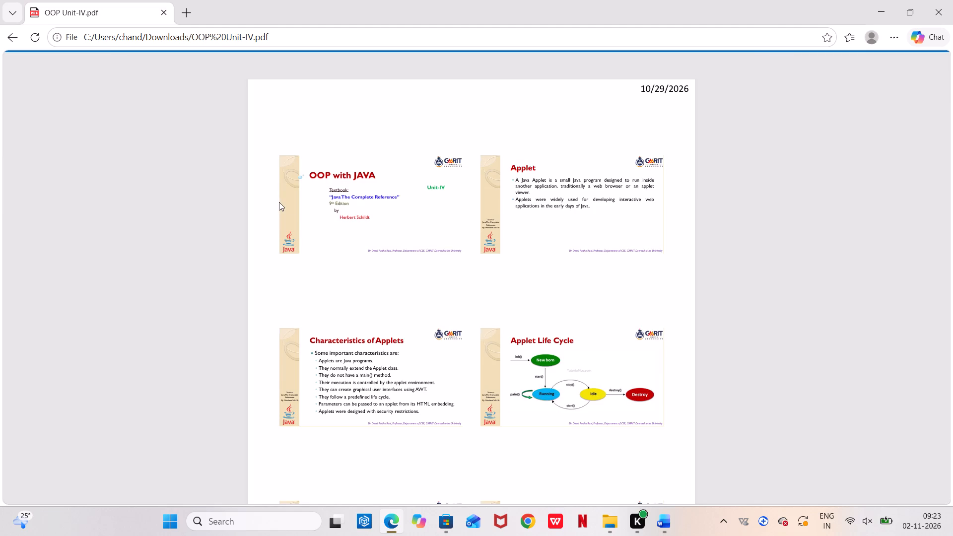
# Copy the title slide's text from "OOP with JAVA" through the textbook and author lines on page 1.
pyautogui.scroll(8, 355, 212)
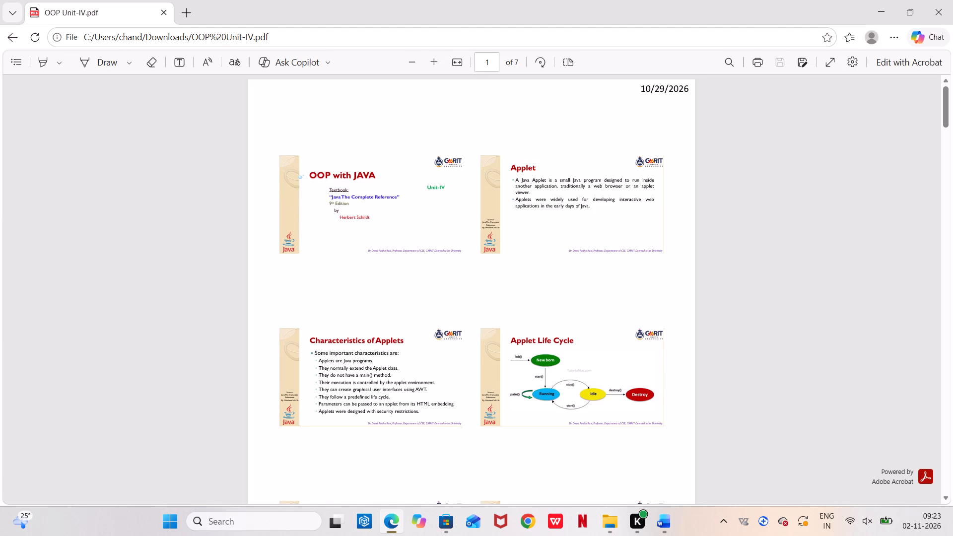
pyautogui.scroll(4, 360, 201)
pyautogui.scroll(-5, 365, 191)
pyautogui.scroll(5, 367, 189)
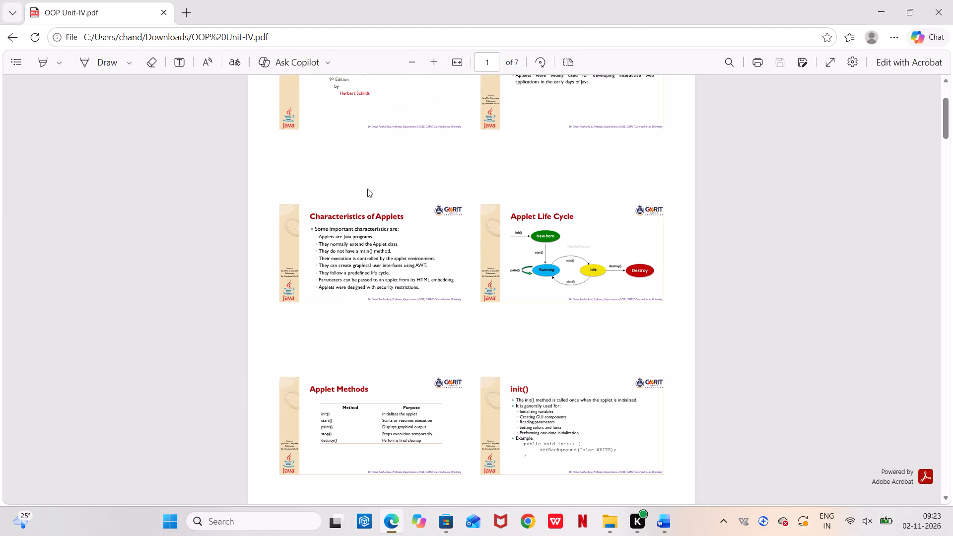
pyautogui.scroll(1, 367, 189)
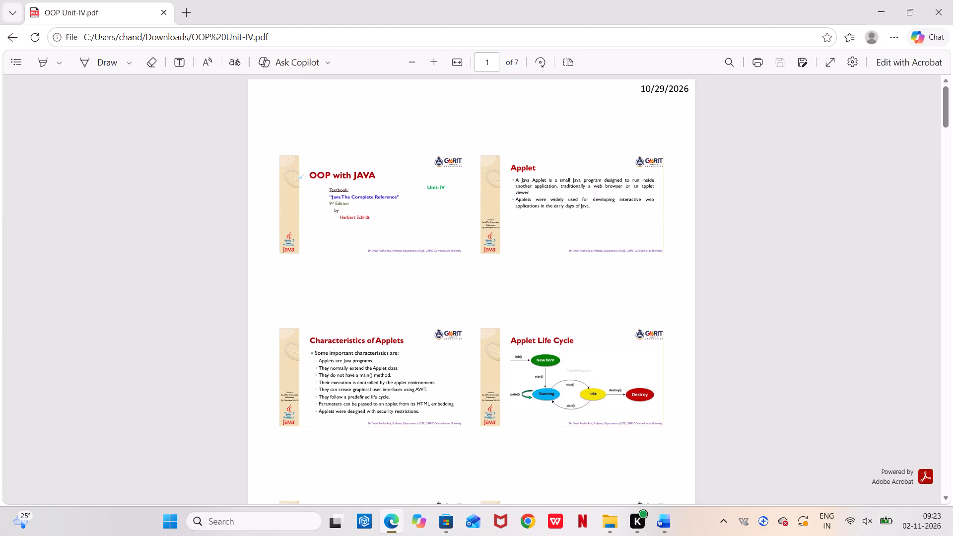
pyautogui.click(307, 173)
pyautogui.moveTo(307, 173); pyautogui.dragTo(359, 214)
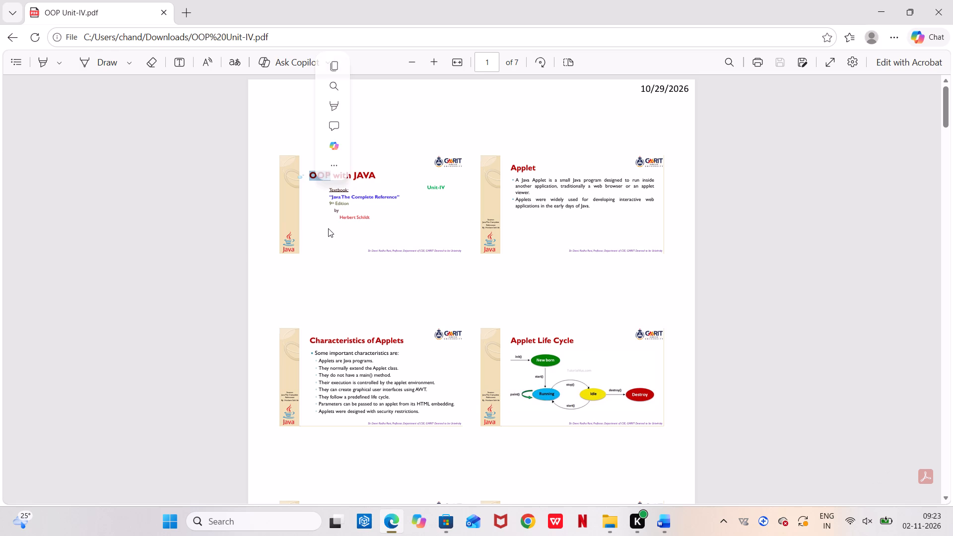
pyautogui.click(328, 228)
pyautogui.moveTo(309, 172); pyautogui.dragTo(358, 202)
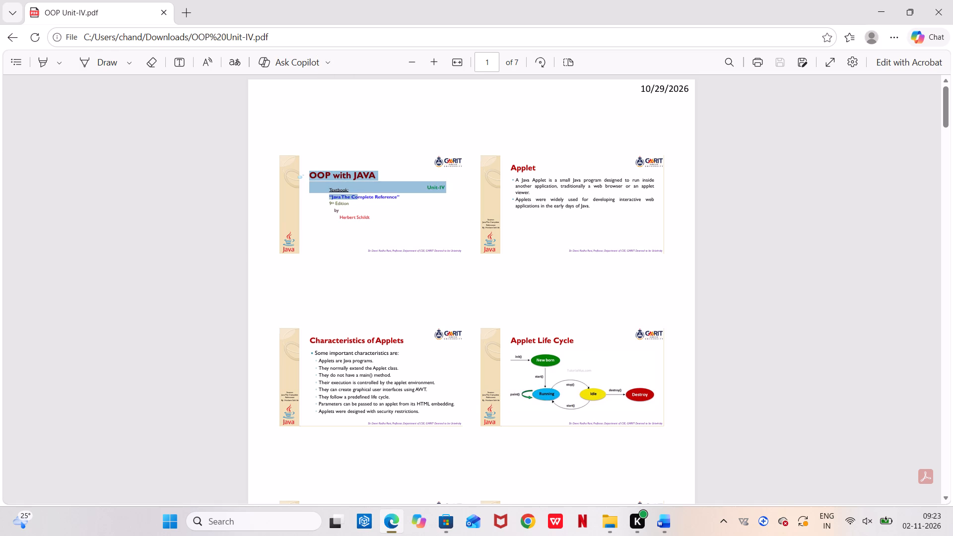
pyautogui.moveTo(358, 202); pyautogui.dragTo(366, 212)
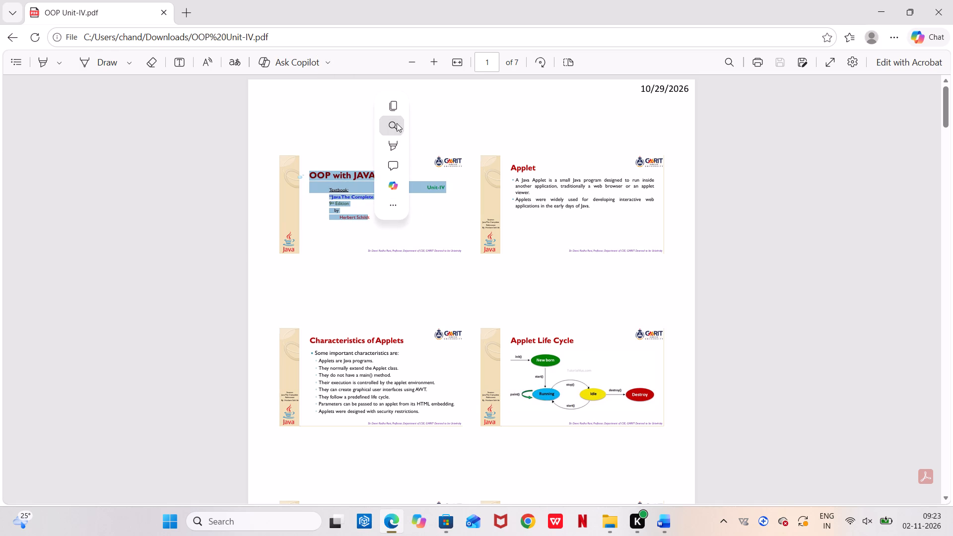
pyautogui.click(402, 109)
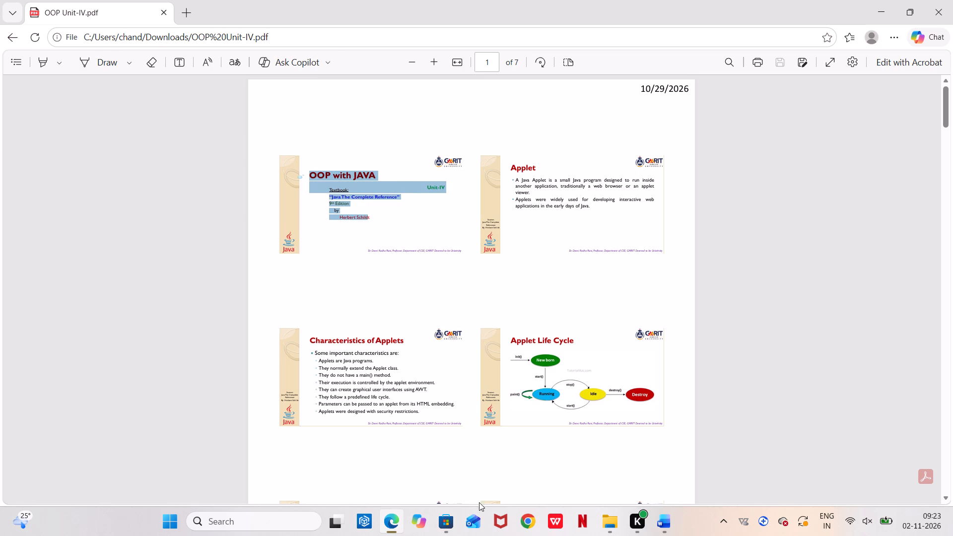
# Switch to Word and create a new blank document.
pyautogui.click(664, 521)
pyautogui.click(16, 31)
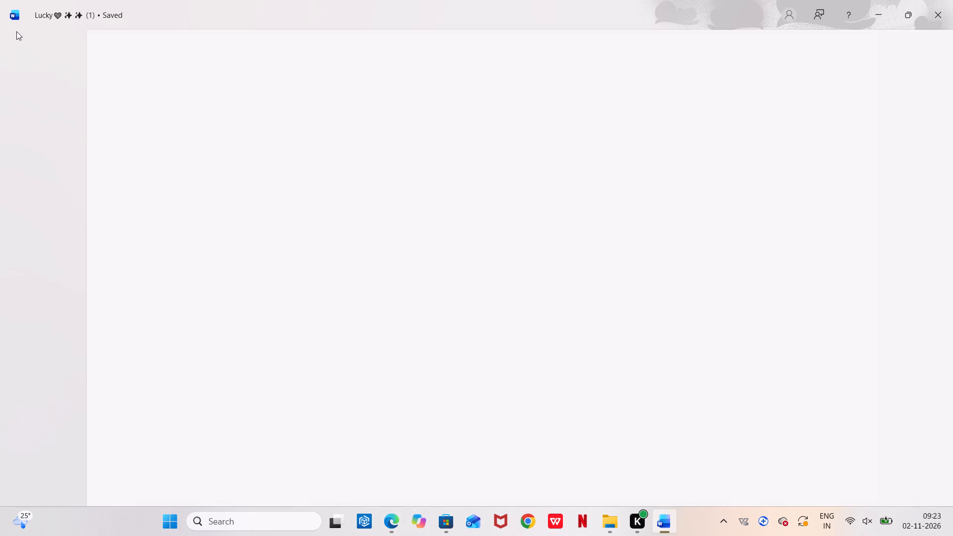
pyautogui.click(171, 128)
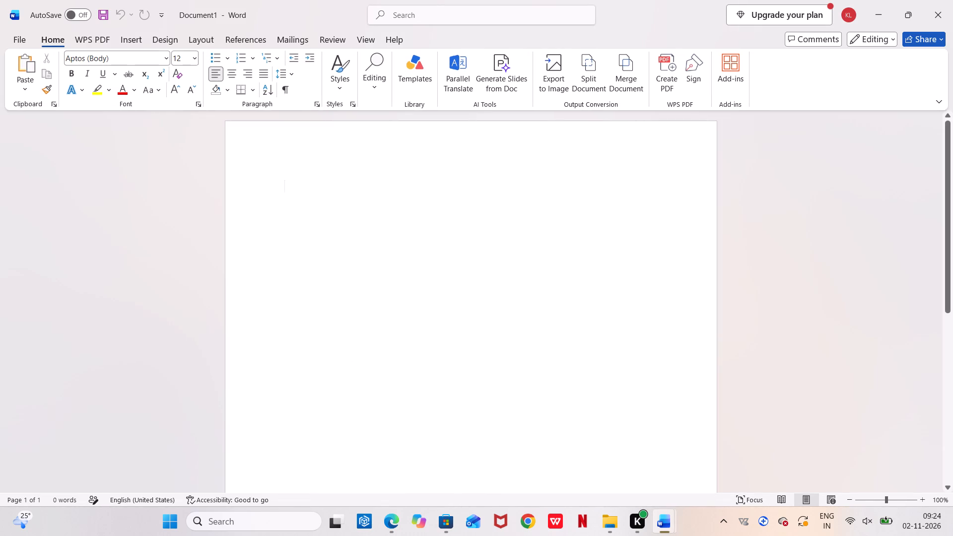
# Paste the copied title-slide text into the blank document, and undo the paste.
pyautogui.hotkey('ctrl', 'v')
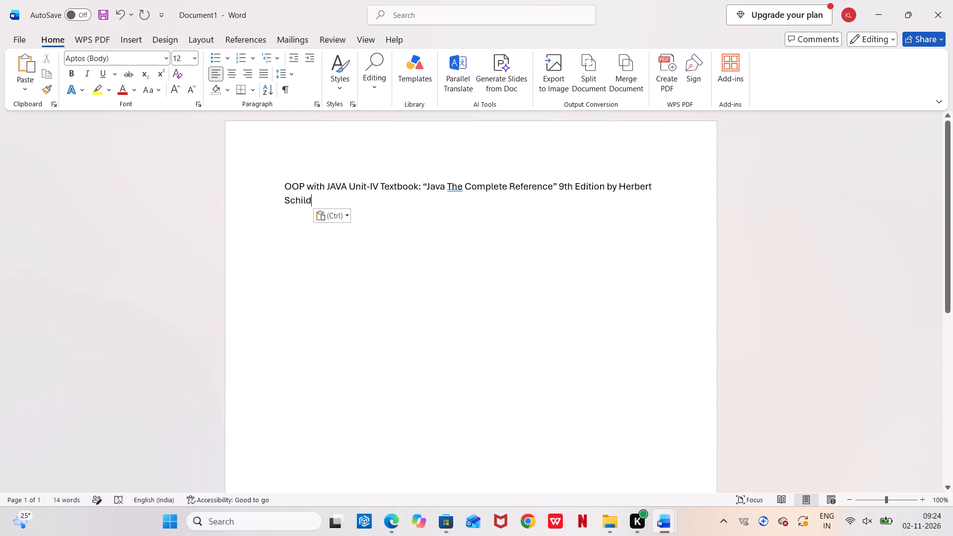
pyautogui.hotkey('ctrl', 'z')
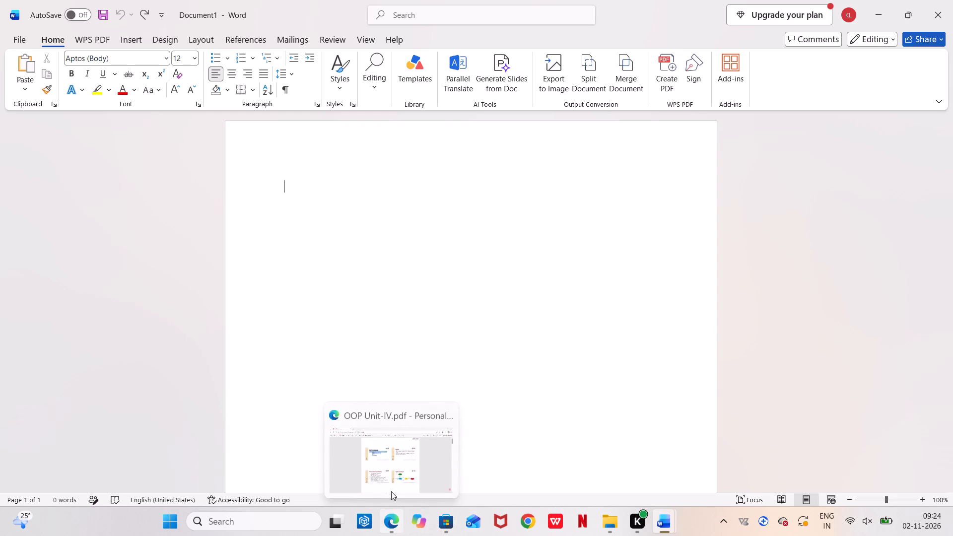
# Return to the OOP Unit-IV PDF in Edge and copy the heading "Applet" from the second slide.
pyautogui.click(394, 467)
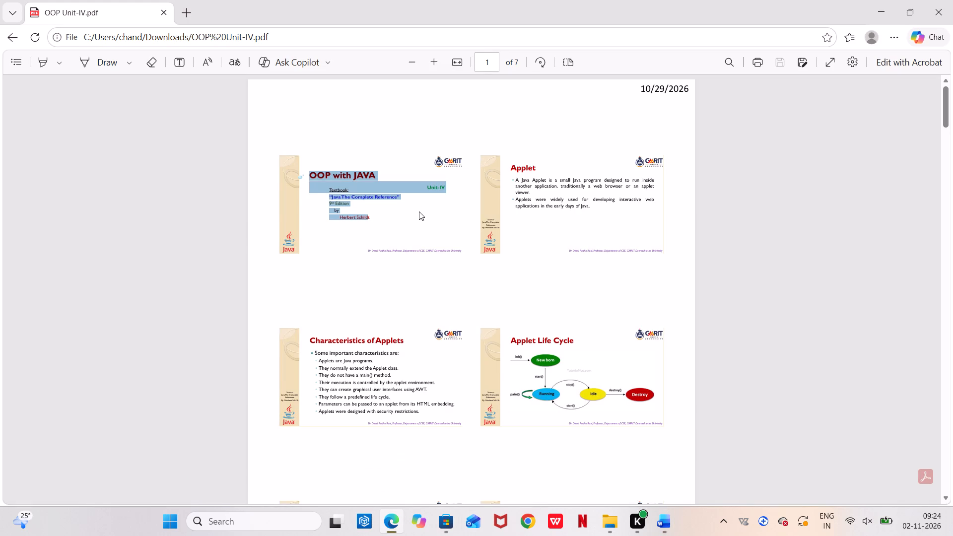
pyautogui.click(419, 213)
pyautogui.scroll(1, 530, 200)
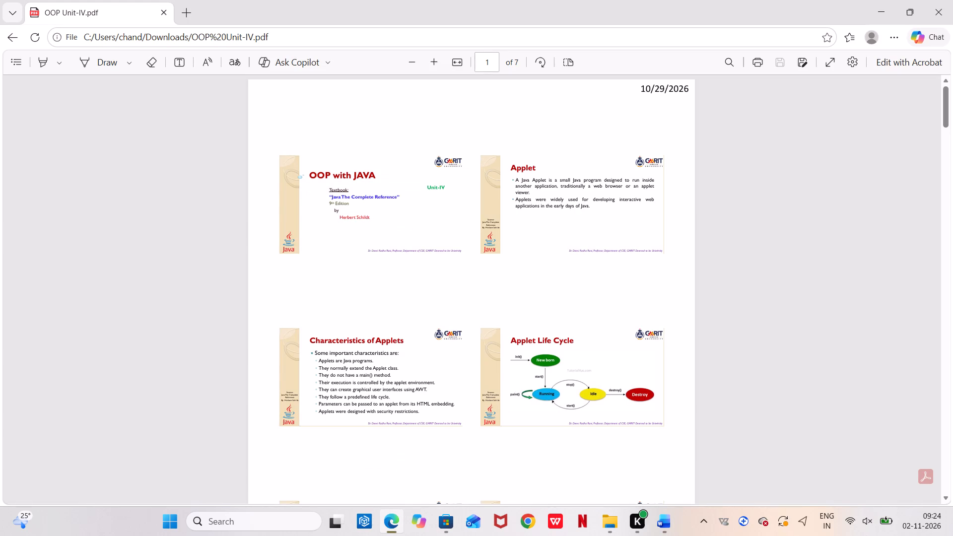
pyautogui.scroll(3, 556, 199)
pyautogui.scroll(-1, 562, 202)
pyautogui.scroll(1, 562, 202)
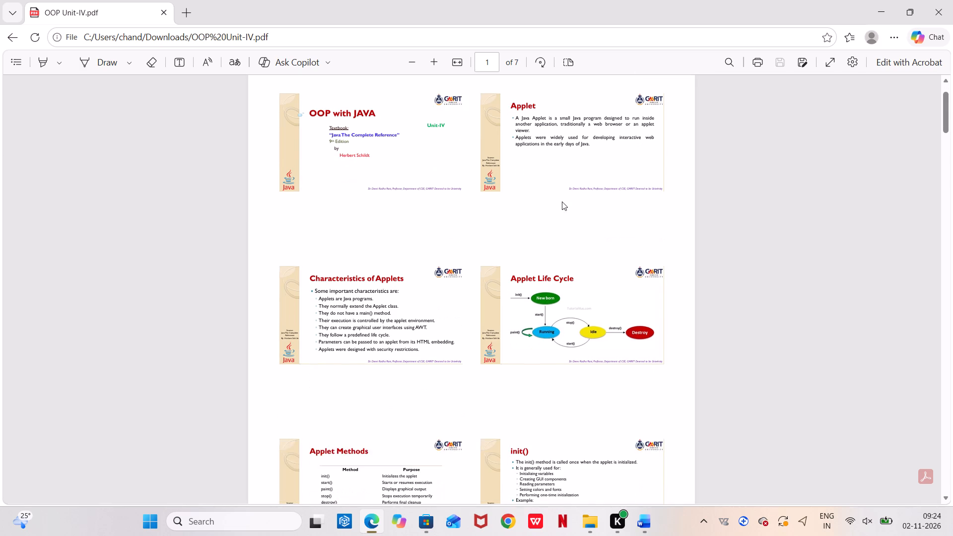
pyautogui.moveTo(507, 167); pyautogui.dragTo(539, 159)
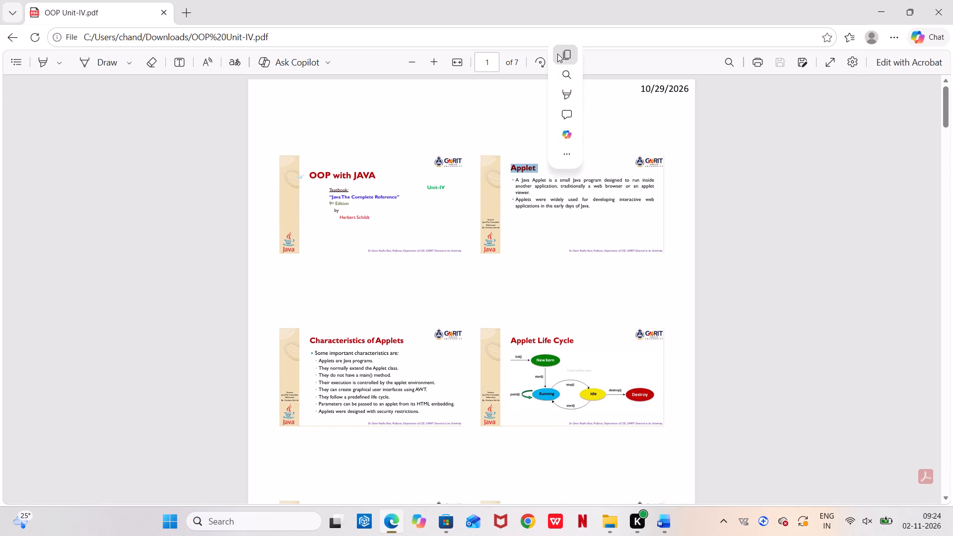
pyautogui.click(565, 56)
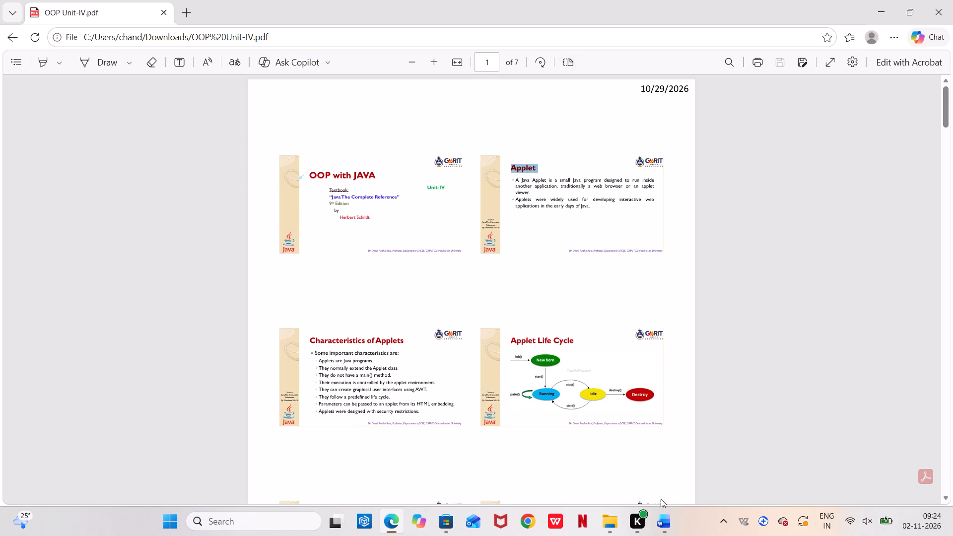
# Reposition Word on the taskbar so it sits directly after Edge.
pyautogui.moveTo(664, 520); pyautogui.dragTo(399, 500)
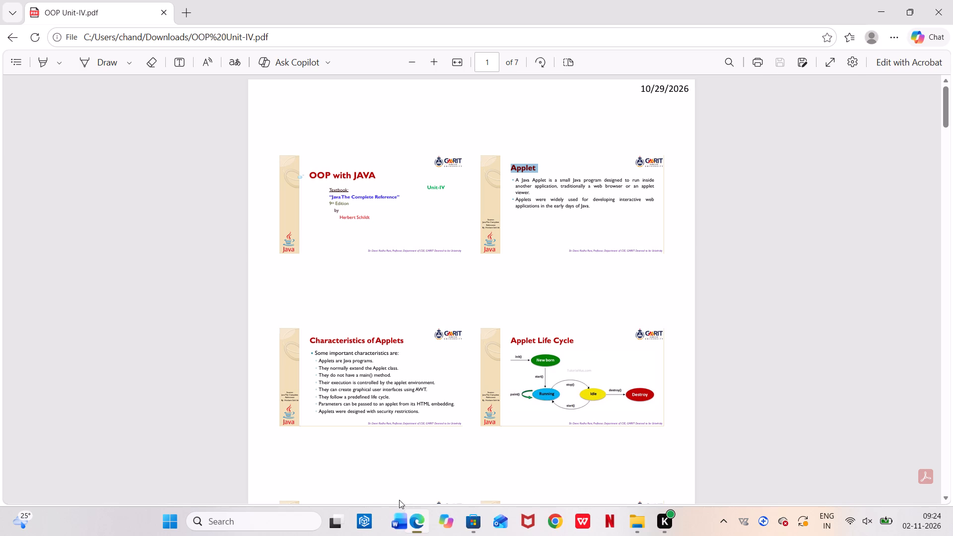
pyautogui.moveTo(399, 500); pyautogui.dragTo(431, 503)
# Switch to the blank Word document Document1 and paste the copied "Applet" heading.
pyautogui.click(413, 517)
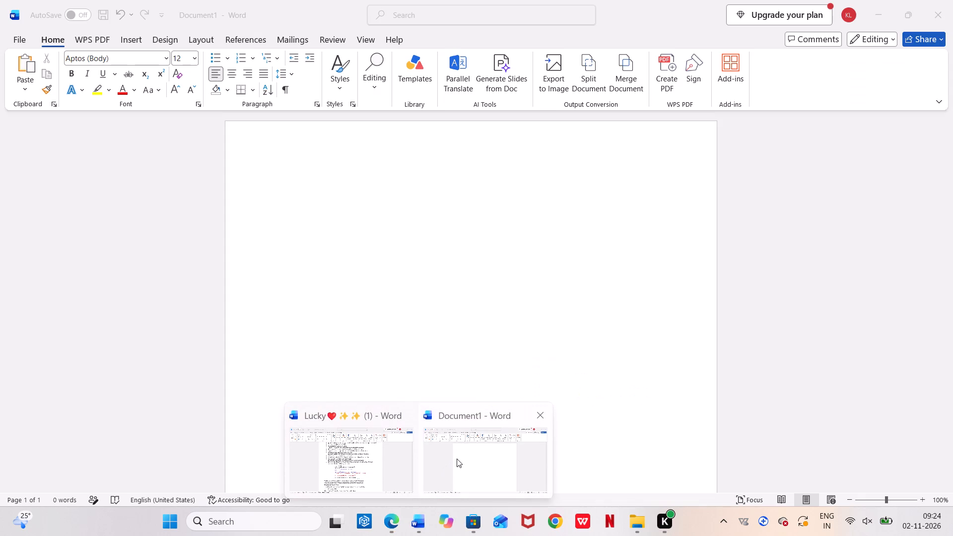
pyautogui.click(457, 459)
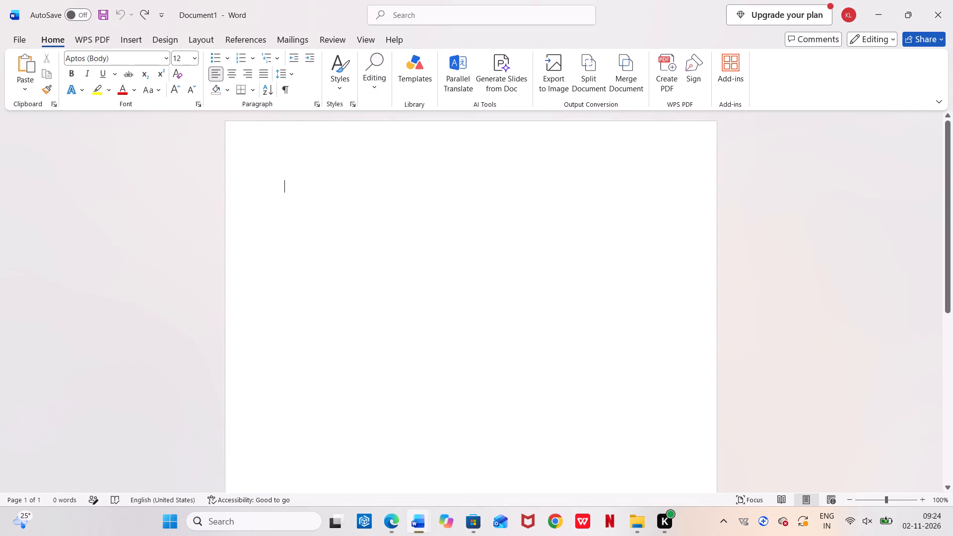
pyautogui.hotkey('ctrl', 'v')
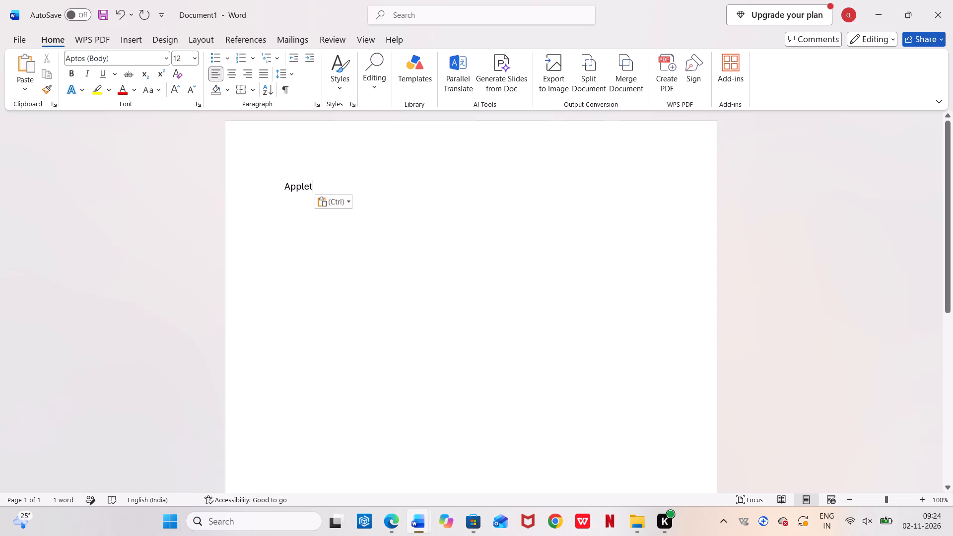
# Format the "Applet" heading with font size 14 and red font colour.
pyautogui.moveTo(280, 186); pyautogui.dragTo(329, 194)
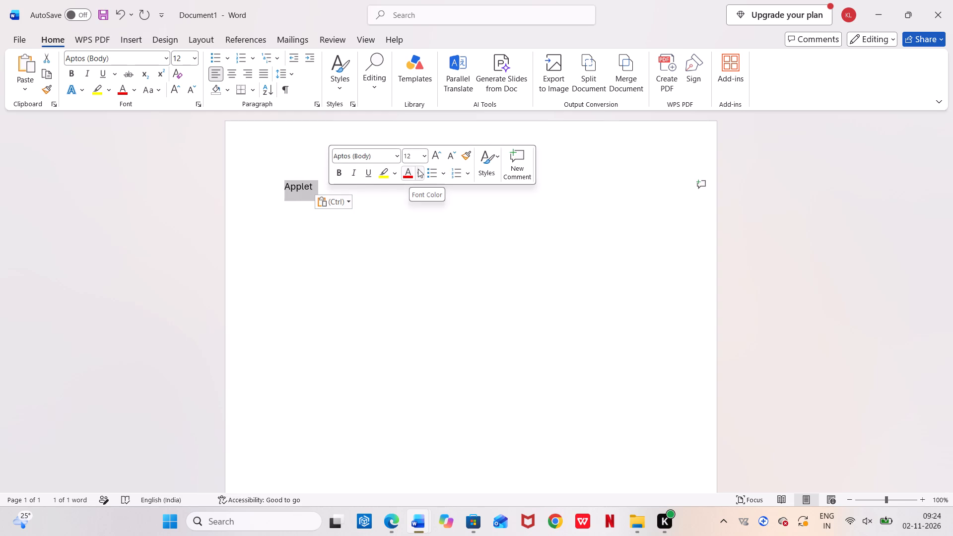
pyautogui.click(420, 155)
pyautogui.click(426, 156)
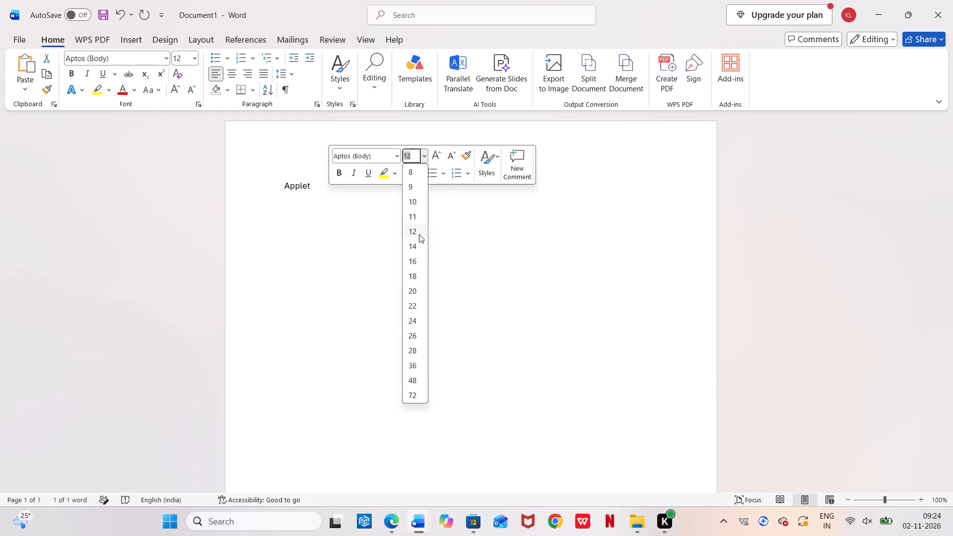
pyautogui.click(415, 249)
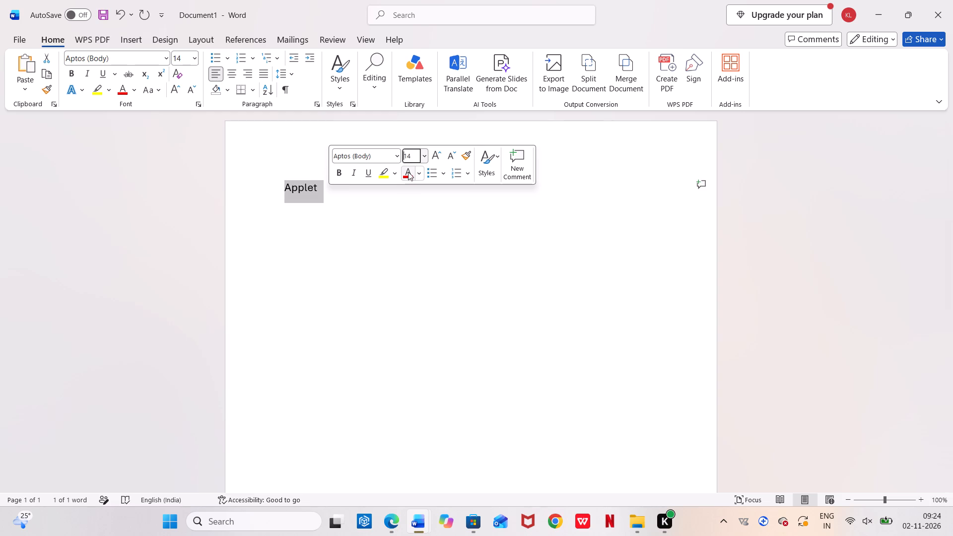
pyautogui.click(408, 171)
pyautogui.click(371, 196)
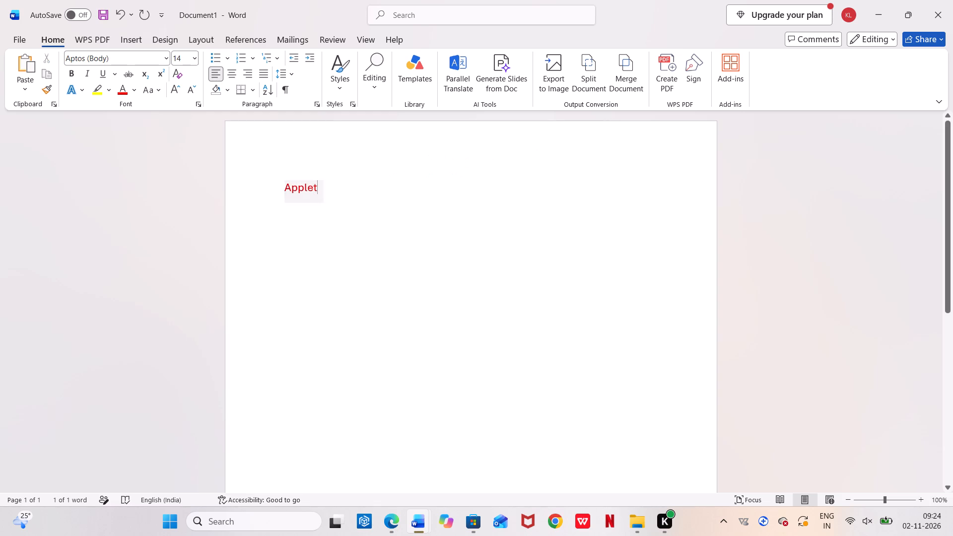
# Start a new line below the "Applet" heading with font size 12 and the Automatic font colour.
pyautogui.press('Return')
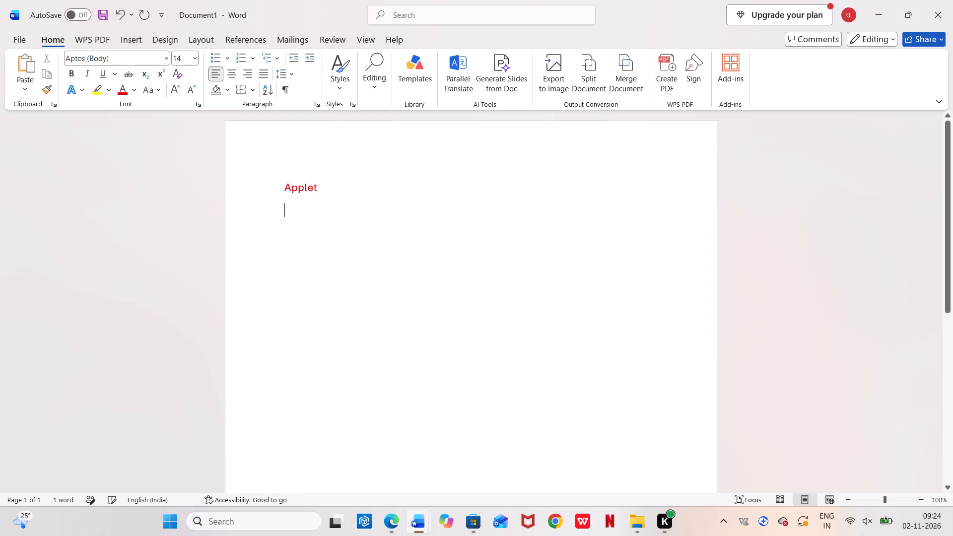
pyautogui.click(194, 54)
pyautogui.click(191, 136)
pyautogui.click(133, 87)
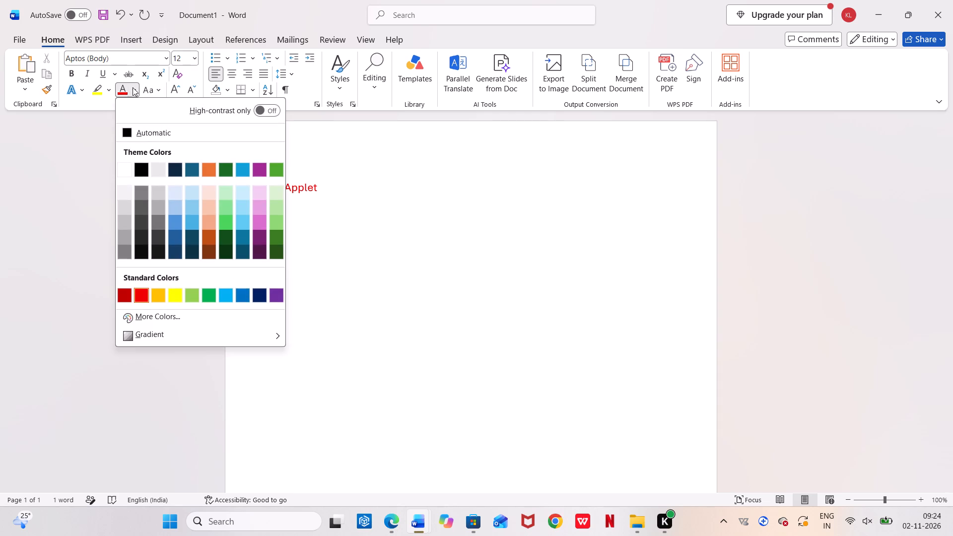
pyautogui.click(126, 129)
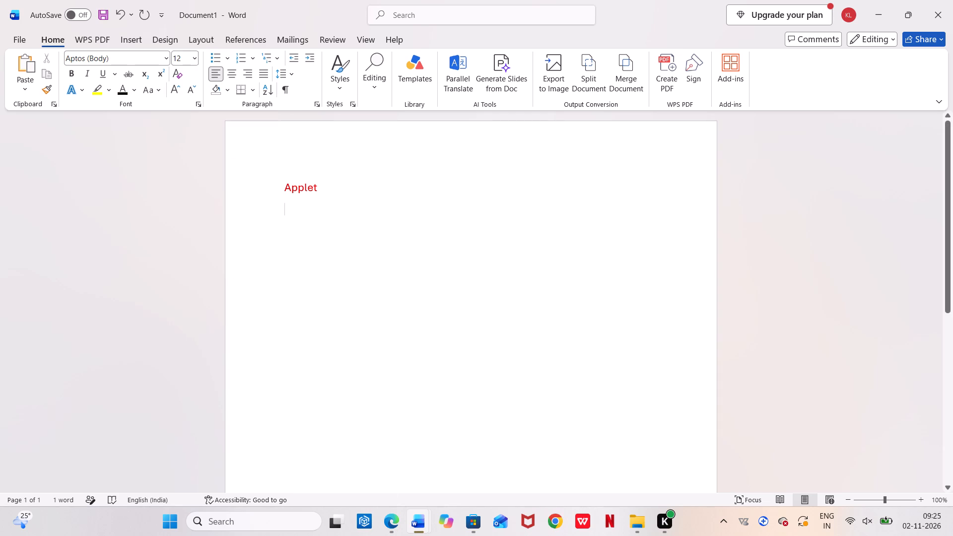
# Switch to the OOP Unit-IV PDF in Edge and copy both bullet points from the "Applet" slide.
pyautogui.click(395, 521)
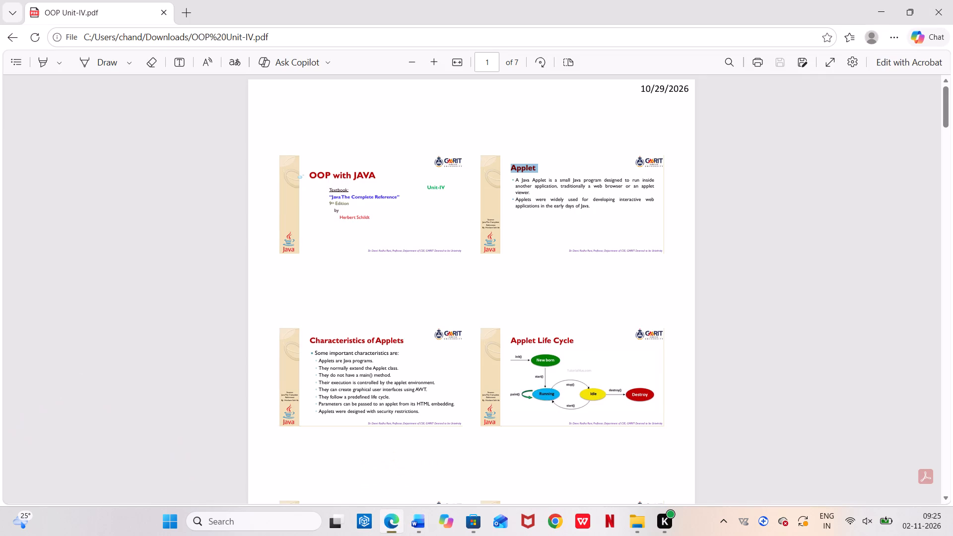
pyautogui.moveTo(513, 181); pyautogui.dragTo(581, 214)
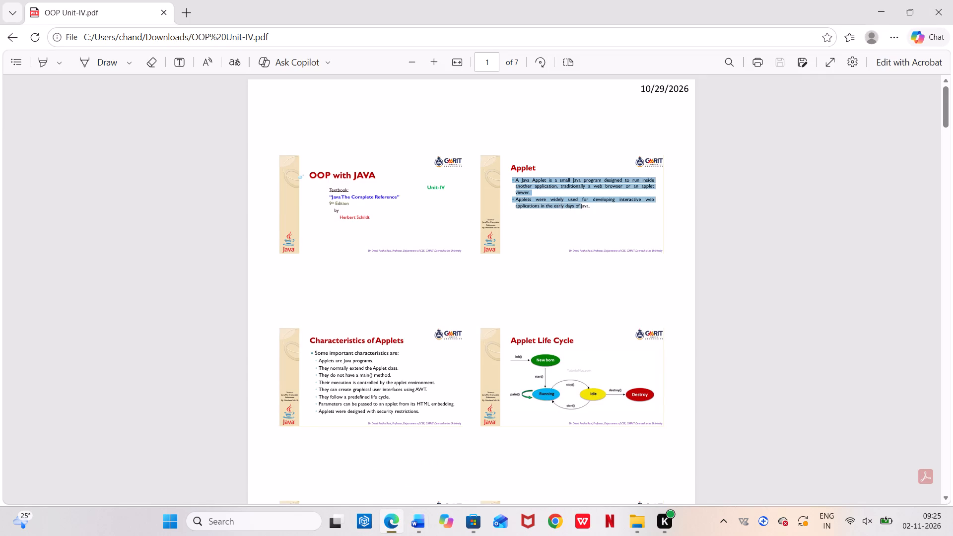
pyautogui.moveTo(581, 214); pyautogui.dragTo(591, 215)
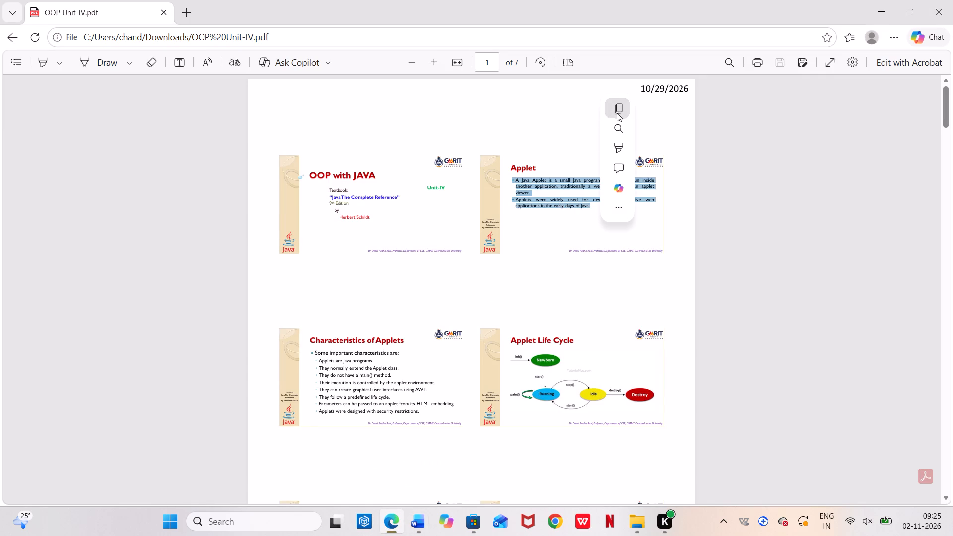
pyautogui.click(618, 111)
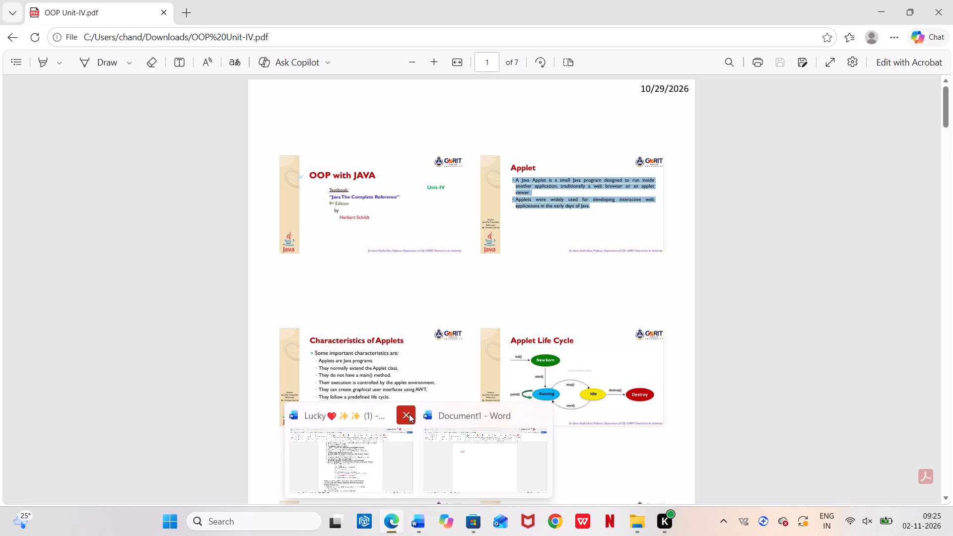
# Close the other open Word document, keeping Document1 open.
pyautogui.click(409, 414)
# Switch to Document1 in Word and paste the copied bullet points below the "Applet" heading.
pyautogui.click(408, 477)
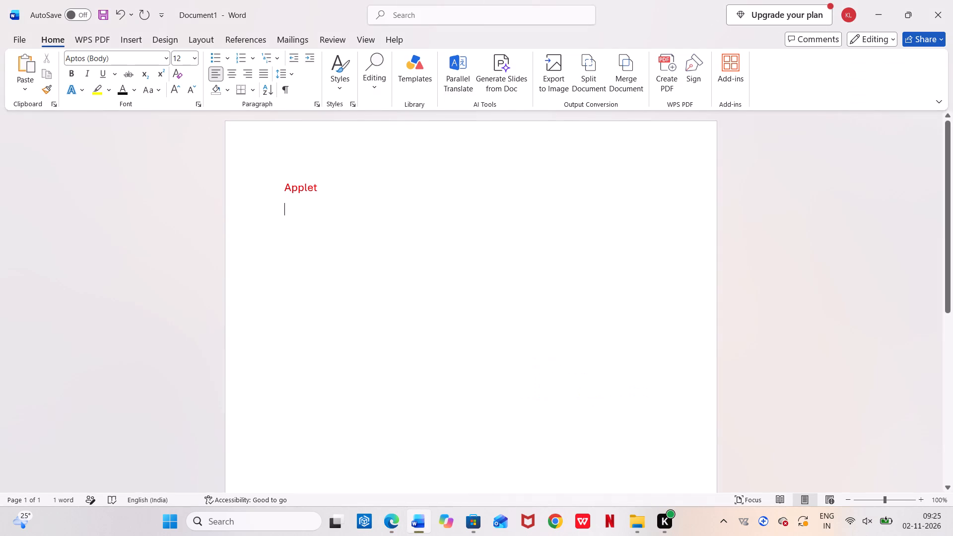
pyautogui.hotkey('ctrl', 'v')
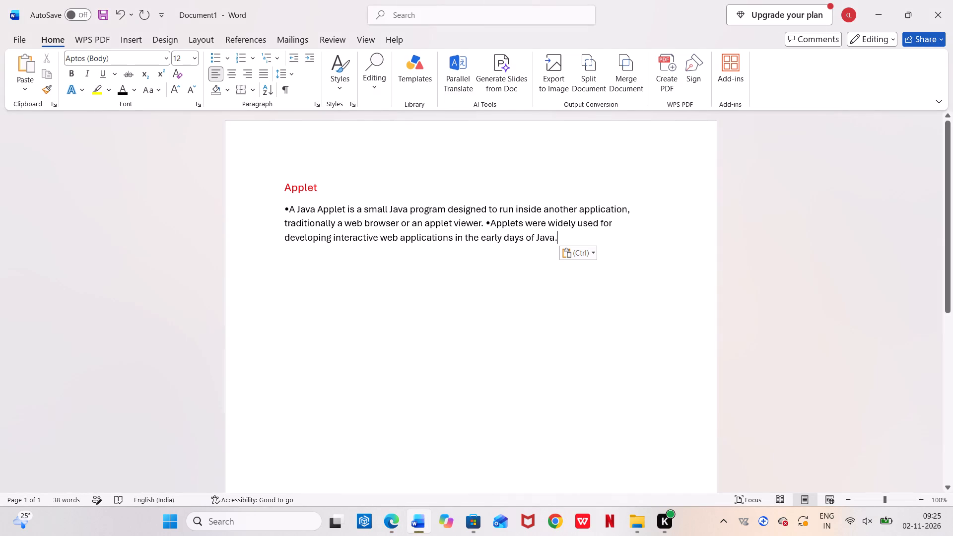
# Move the "Applets were widely used" bullet onto its own line and start a new line below it.
pyautogui.click(481, 220)
pyautogui.click(486, 220)
pyautogui.press('Return')
pyautogui.scroll(-1, 402, 267)
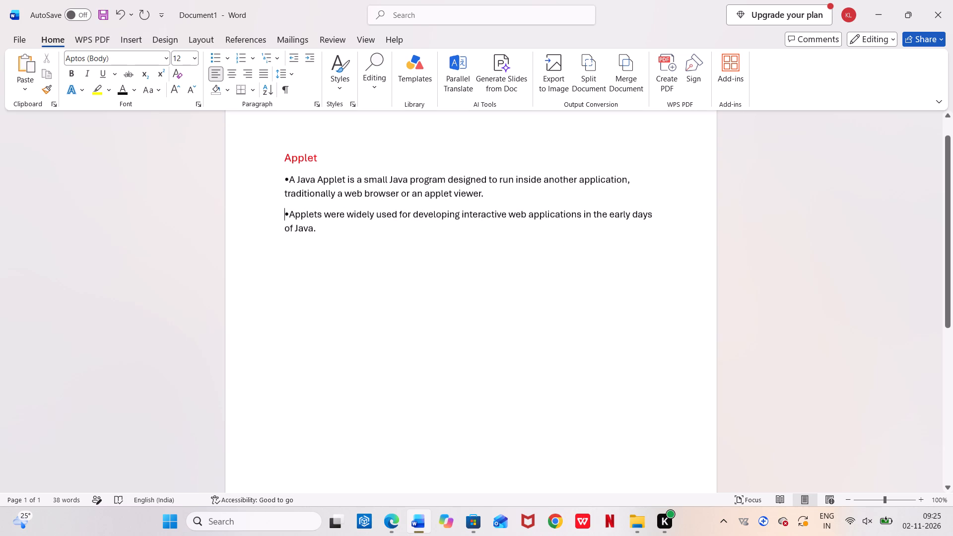
pyautogui.click(407, 264)
pyautogui.press('Return')
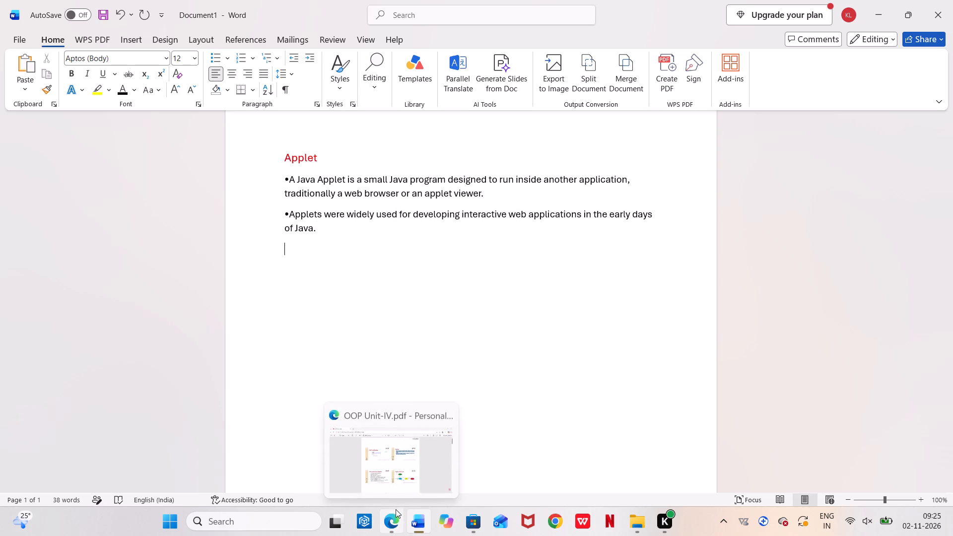
# Copy the "Characteristics of Applets" heading from the PDF in Edge and paste it on the new line in Word.
pyautogui.click(403, 467)
pyautogui.scroll(3, 350, 376)
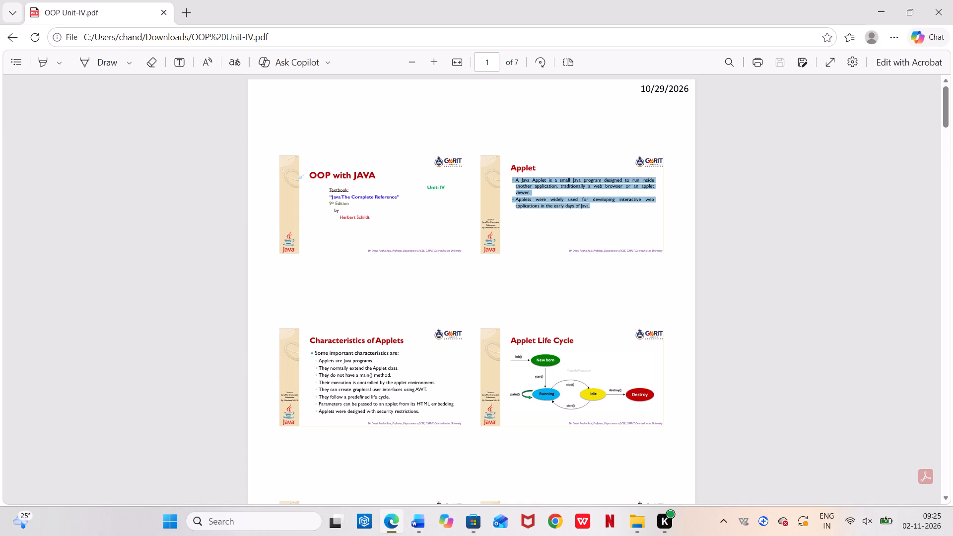
pyautogui.moveTo(307, 339); pyautogui.dragTo(394, 347)
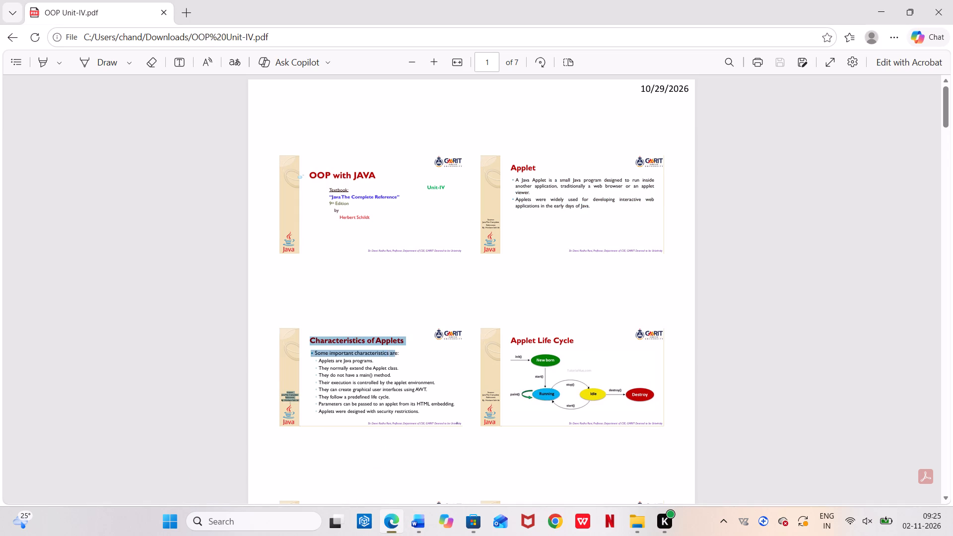
pyautogui.moveTo(394, 347); pyautogui.dragTo(410, 341)
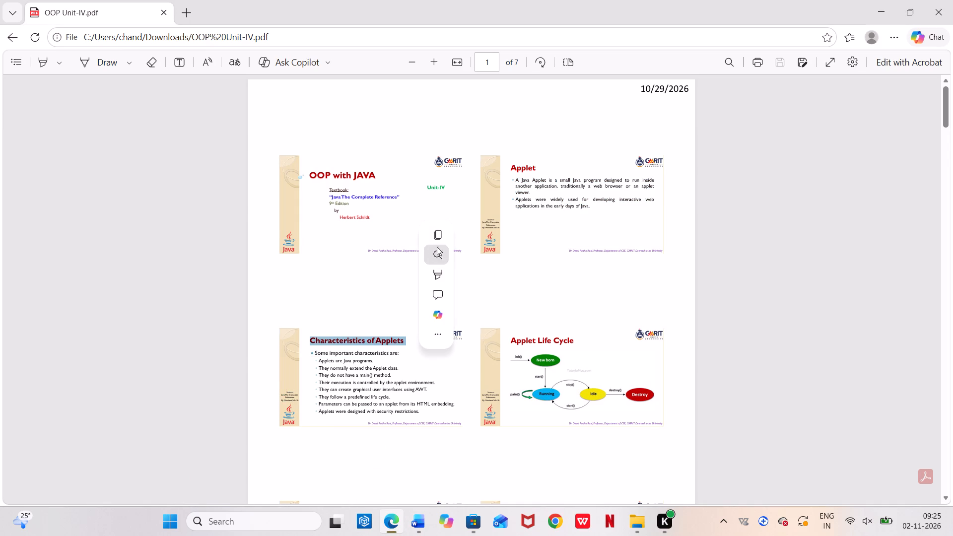
pyautogui.click(437, 238)
pyautogui.click(415, 523)
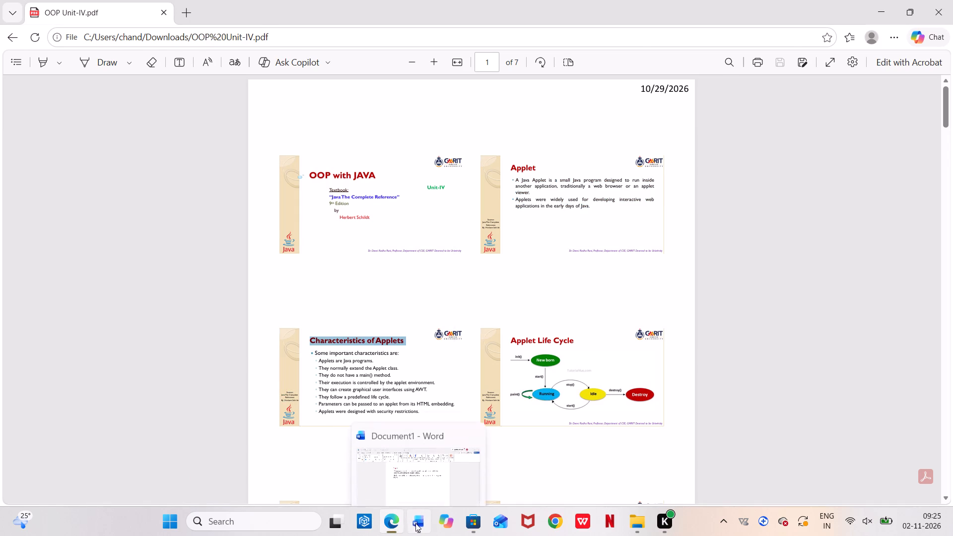
pyautogui.hotkey('ctrl', 'v')
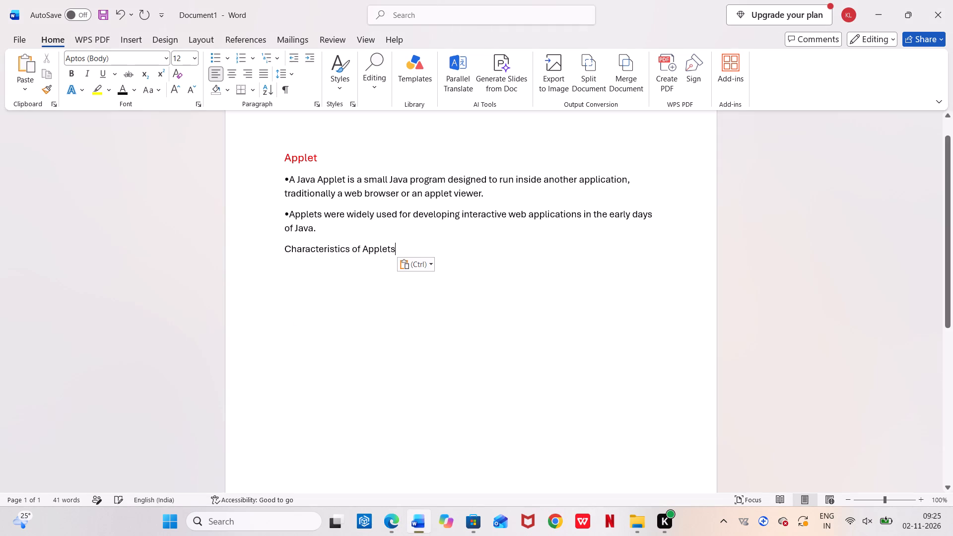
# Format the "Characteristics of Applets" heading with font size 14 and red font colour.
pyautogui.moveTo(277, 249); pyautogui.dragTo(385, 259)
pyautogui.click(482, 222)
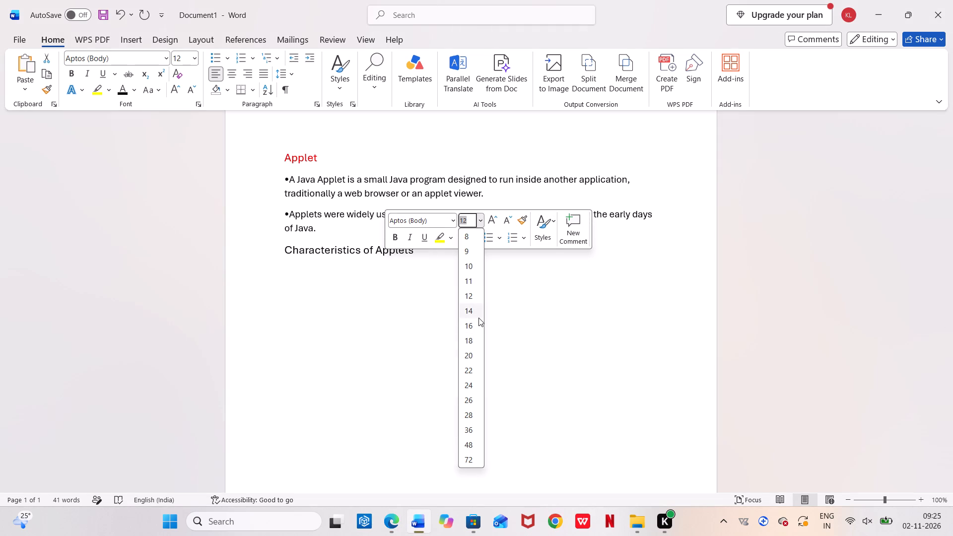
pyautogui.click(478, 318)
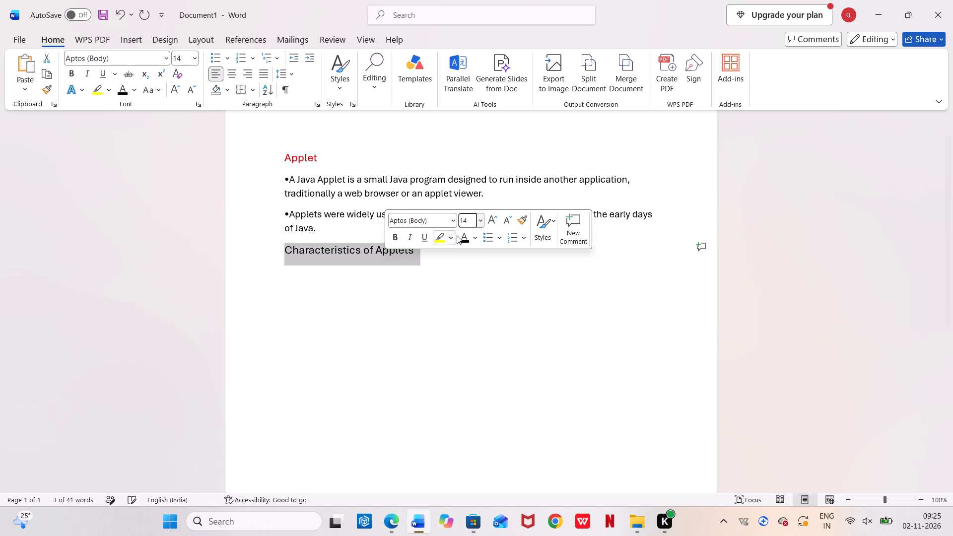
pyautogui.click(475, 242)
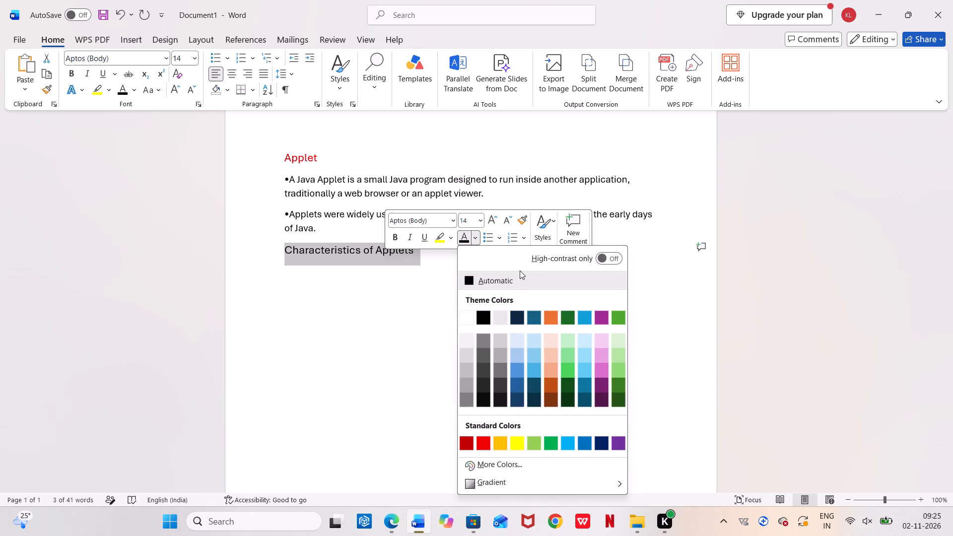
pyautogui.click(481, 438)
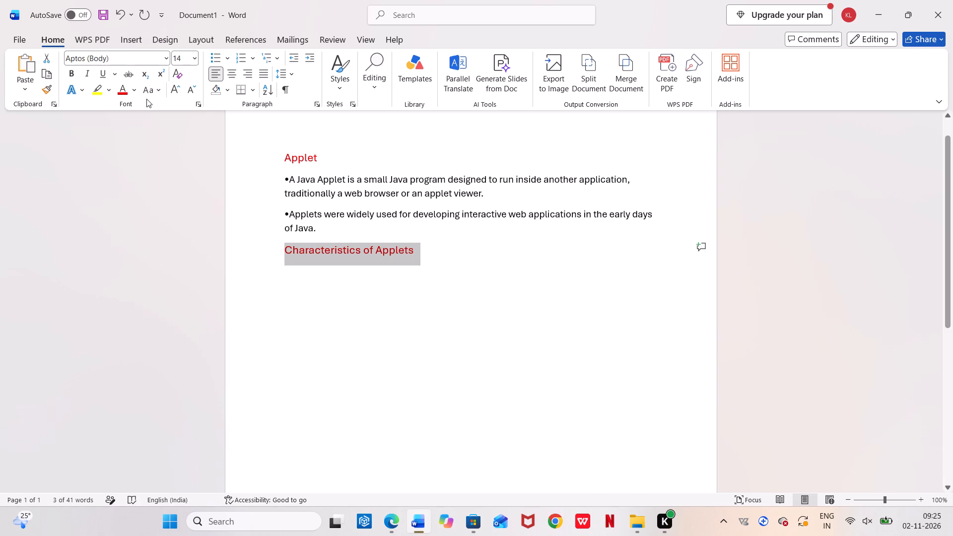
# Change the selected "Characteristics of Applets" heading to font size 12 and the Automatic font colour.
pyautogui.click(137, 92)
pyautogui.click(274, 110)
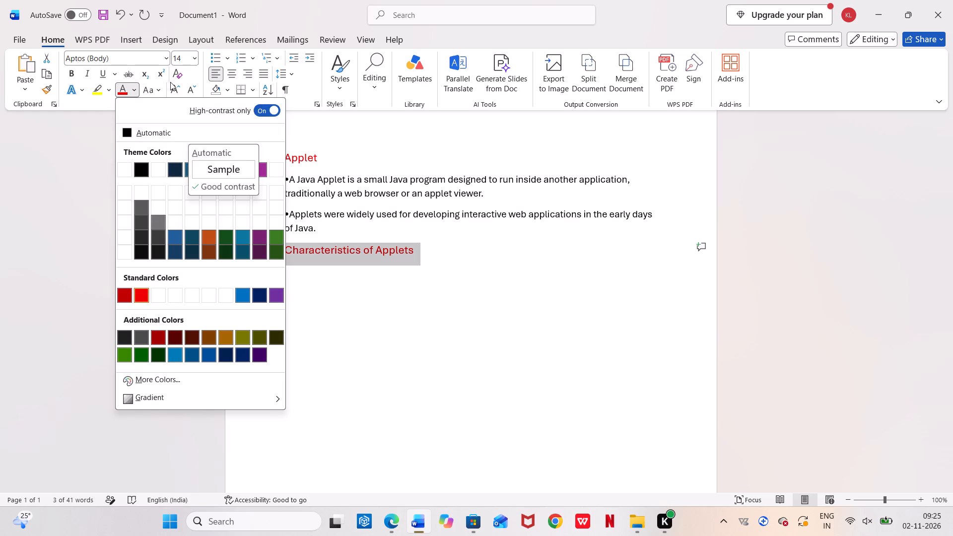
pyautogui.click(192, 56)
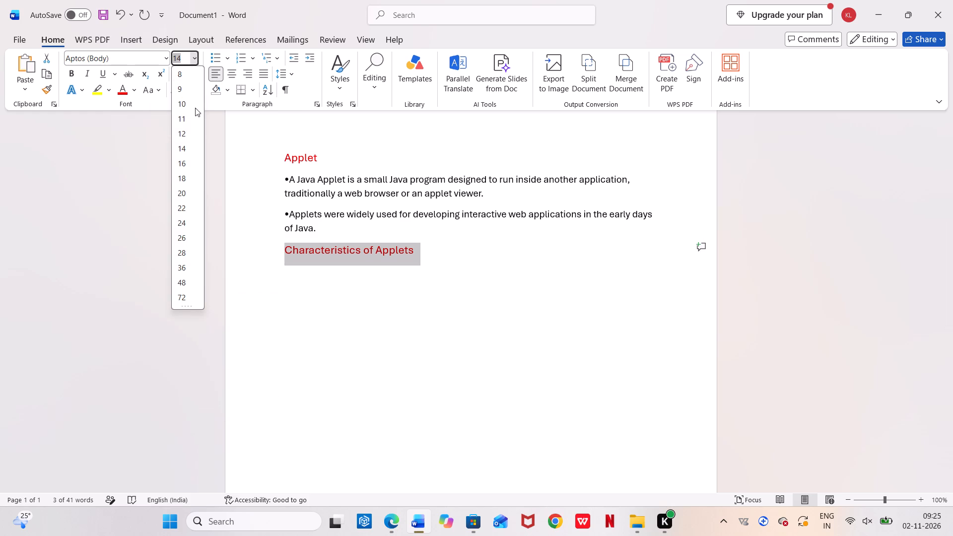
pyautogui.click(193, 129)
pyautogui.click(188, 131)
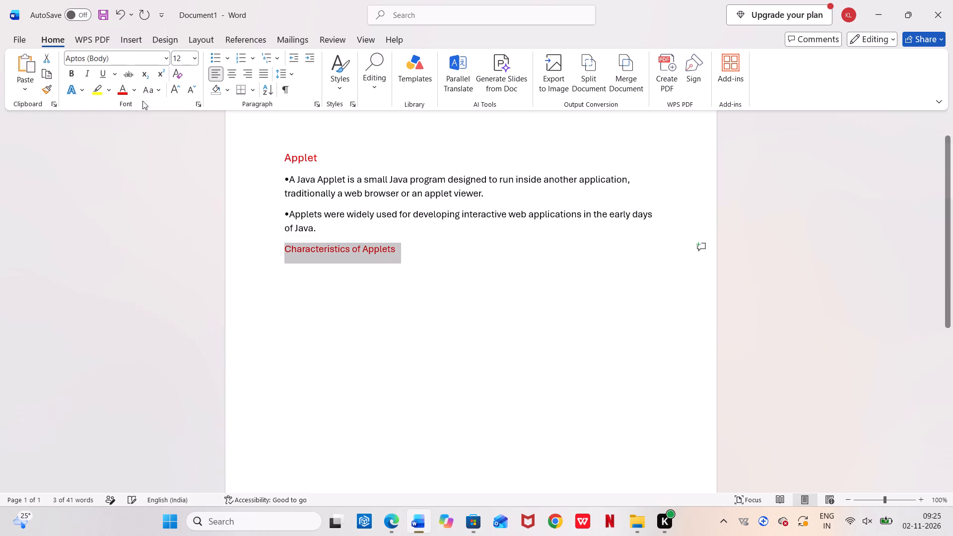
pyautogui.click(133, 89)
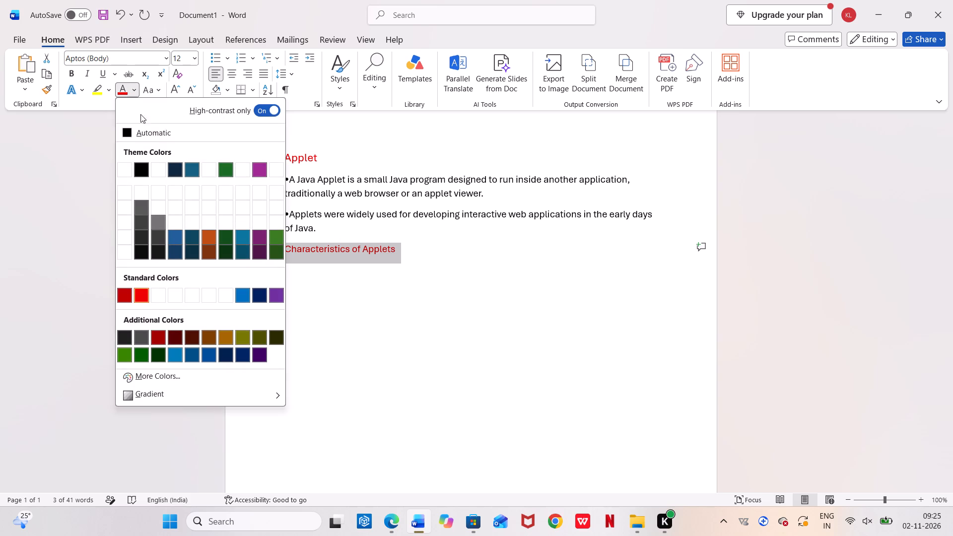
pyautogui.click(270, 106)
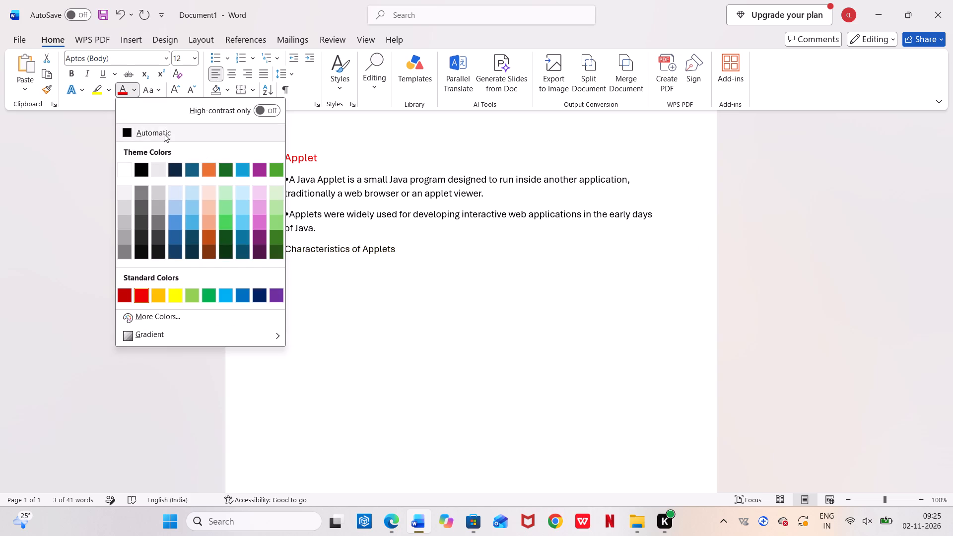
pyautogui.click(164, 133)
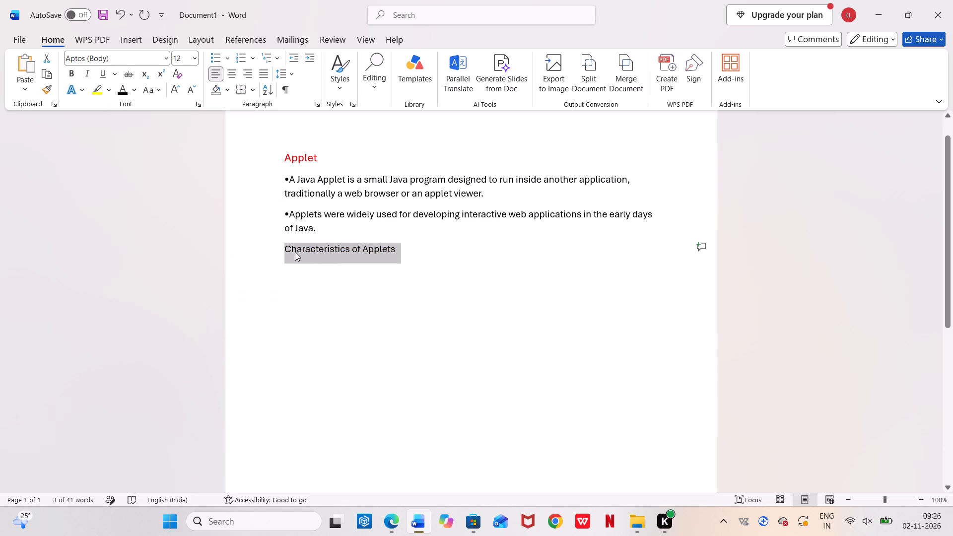
# Format the "Characteristics of Applets" heading with font size 14 and the standard red font colour.
pyautogui.moveTo(284, 253); pyautogui.dragTo(411, 260)
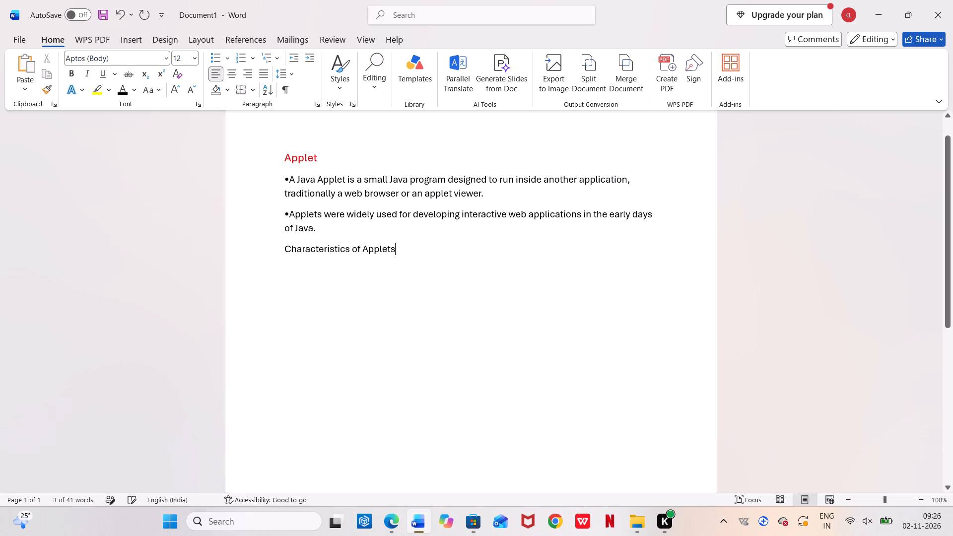
pyautogui.moveTo(413, 260); pyautogui.dragTo(276, 247)
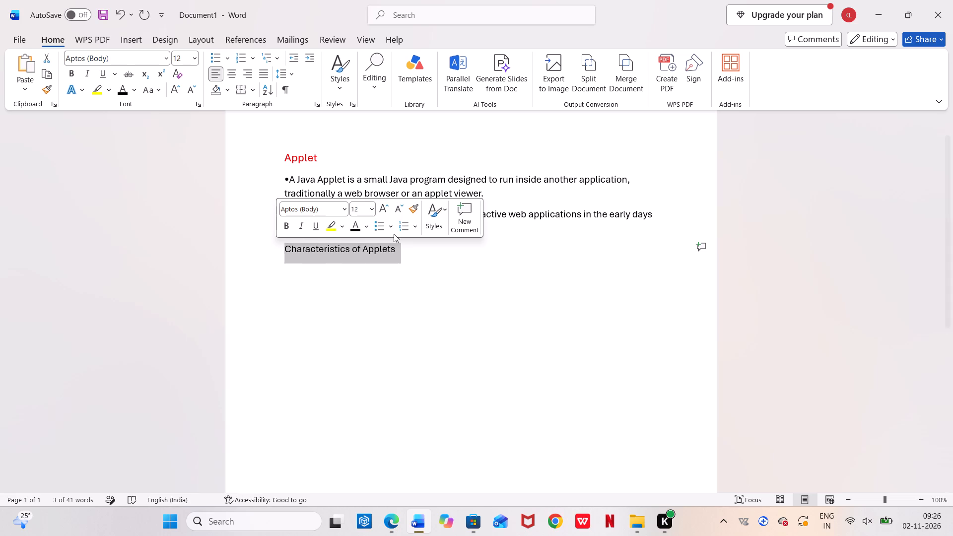
pyautogui.click(375, 212)
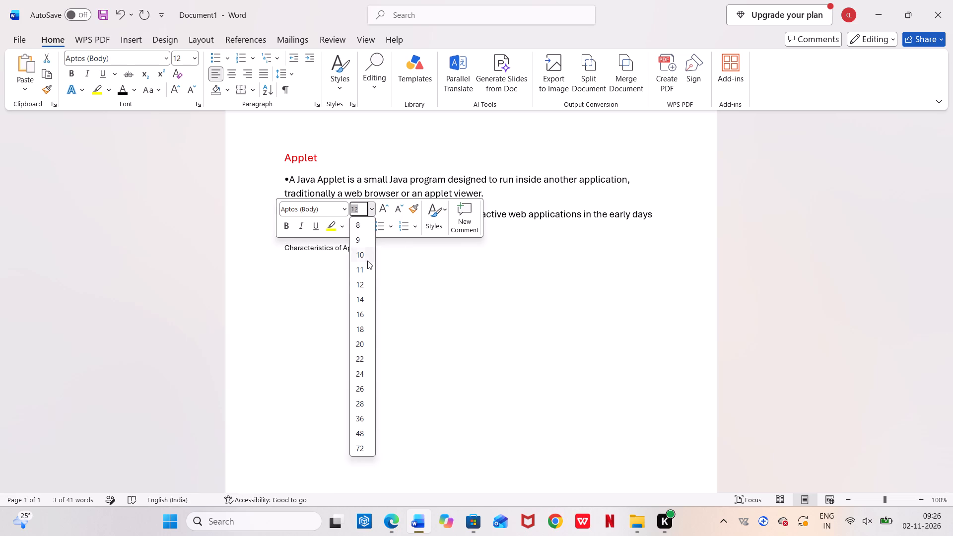
pyautogui.click(360, 296)
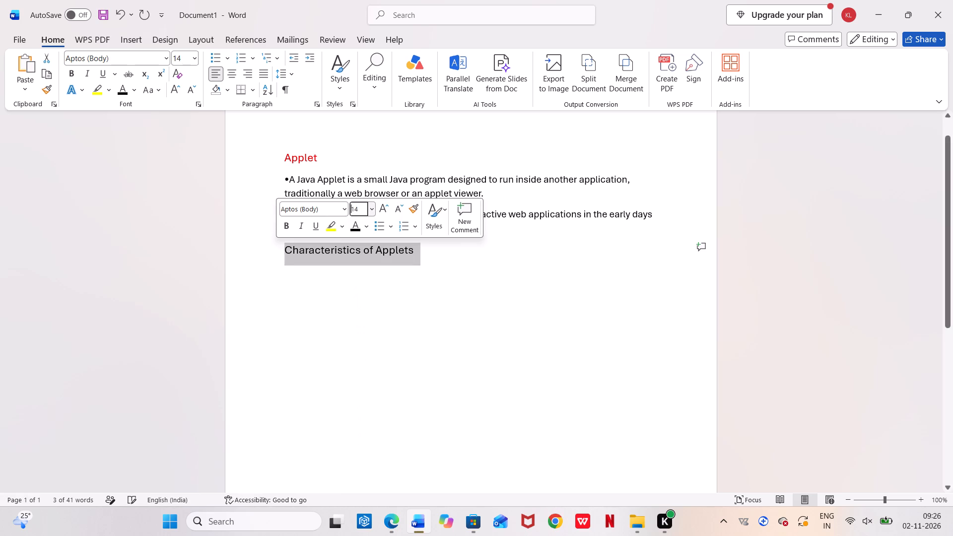
pyautogui.click(366, 222)
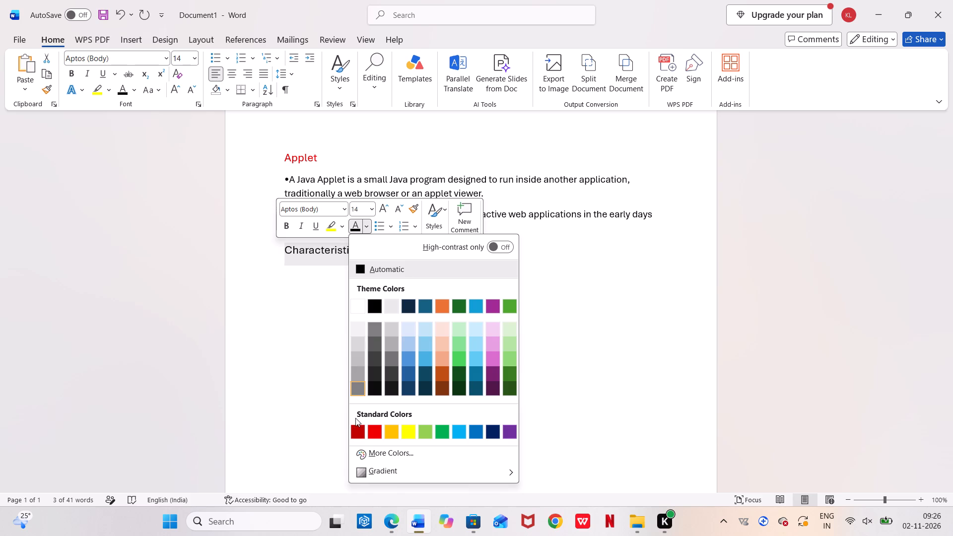
pyautogui.click(370, 425)
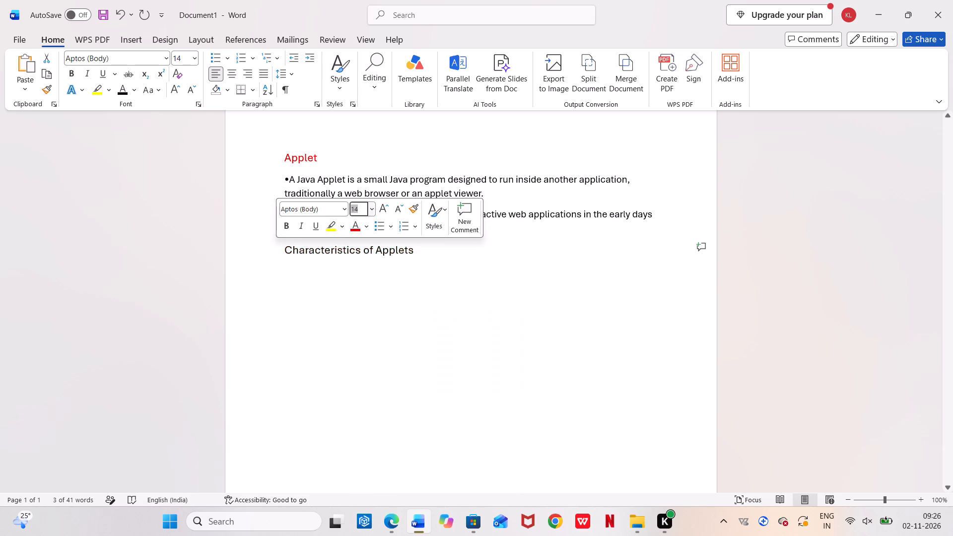
# Start a new line below the "Characteristics of Applets" heading with the Automatic font colour.
pyautogui.click(423, 346)
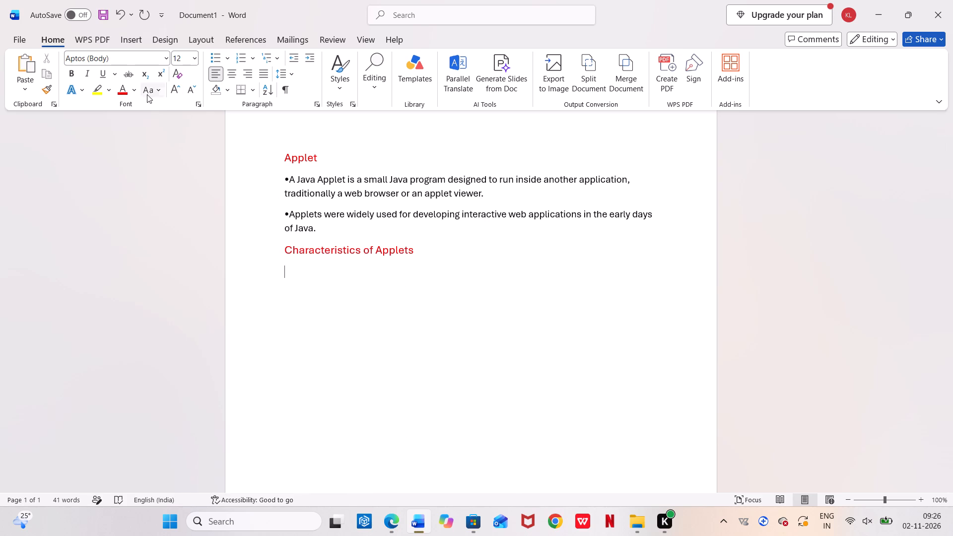
pyautogui.click(122, 94)
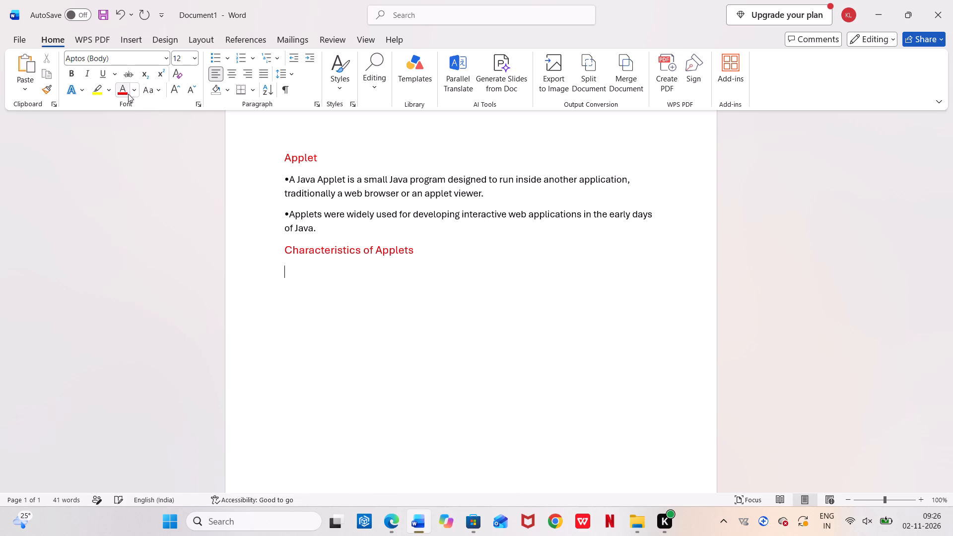
pyautogui.click(134, 87)
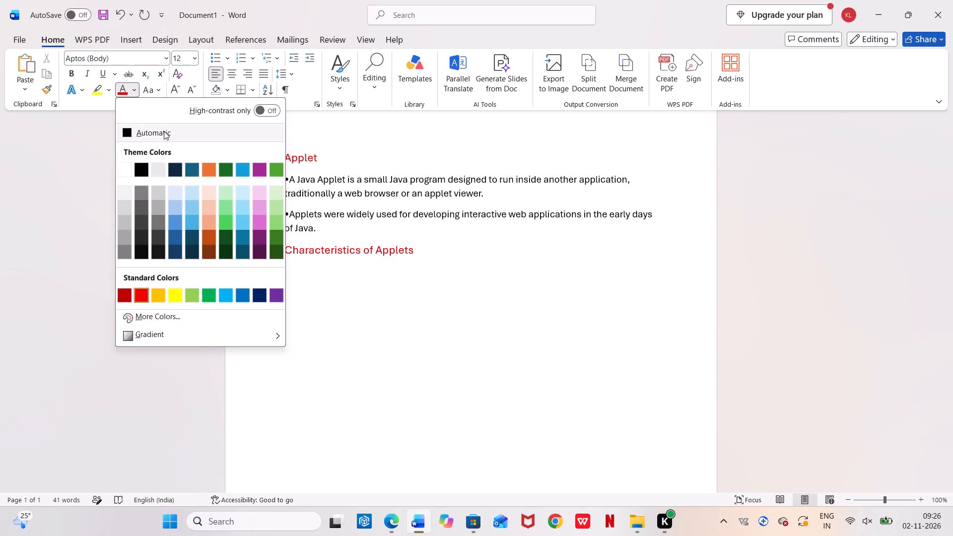
pyautogui.click(164, 131)
pyautogui.click(195, 59)
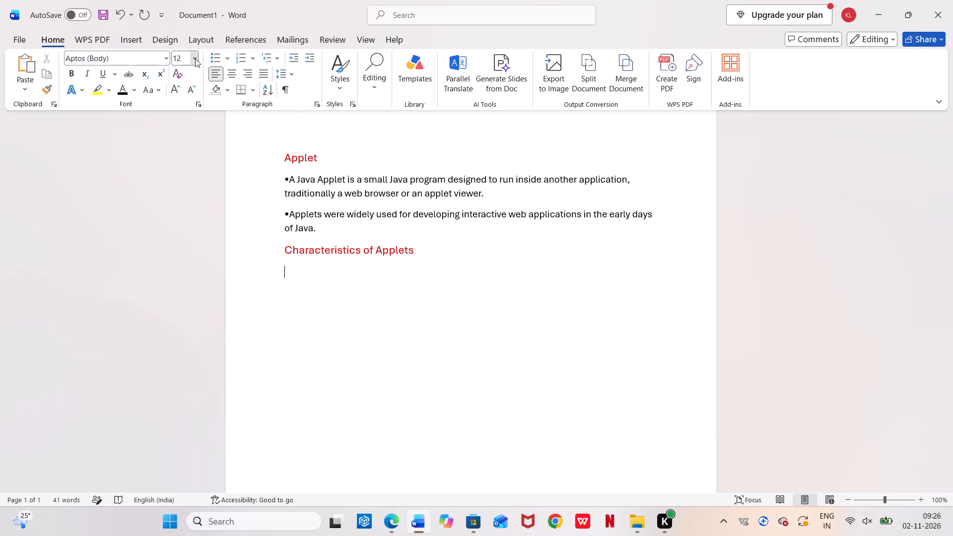
pyautogui.click(333, 365)
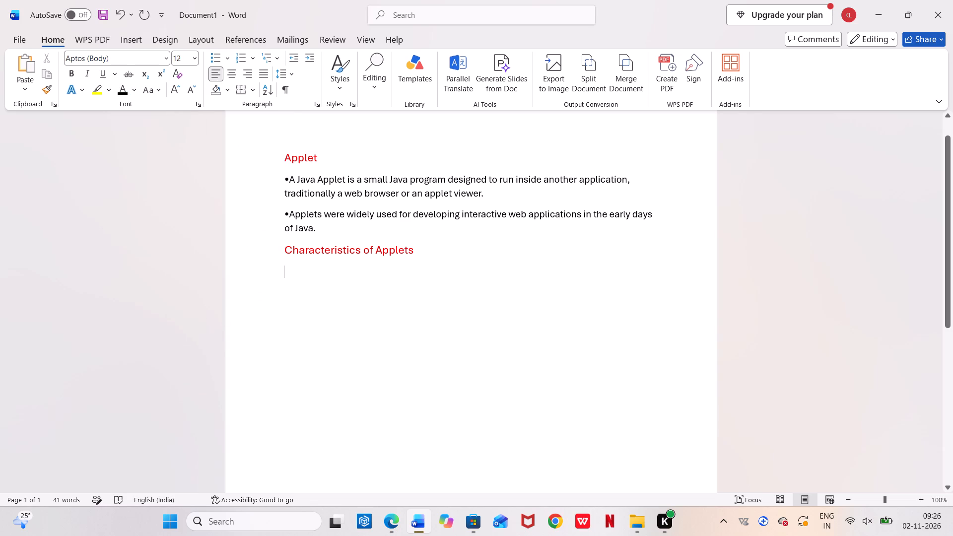
# Copy the full characteristics list from the PDF's "Characteristics of Applets" slide and paste it below that heading in the Word document.
pyautogui.click(380, 511)
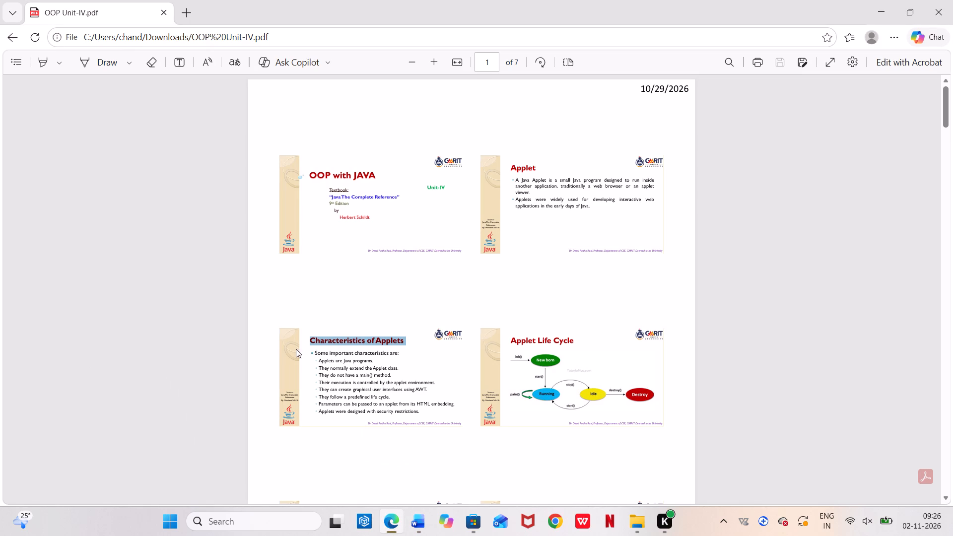
pyautogui.moveTo(308, 351); pyautogui.dragTo(389, 412)
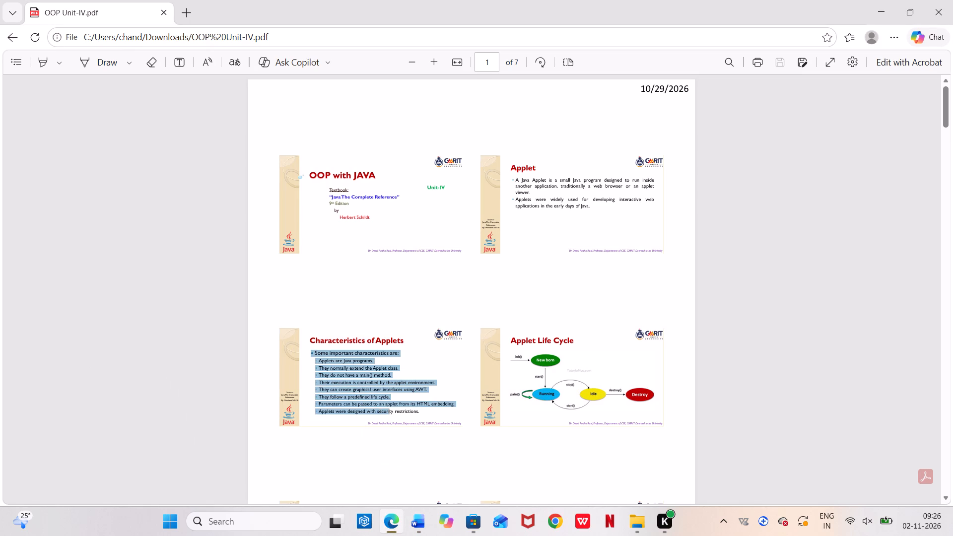
pyautogui.moveTo(389, 412); pyautogui.dragTo(419, 412)
pyautogui.click(447, 307)
pyautogui.click(424, 519)
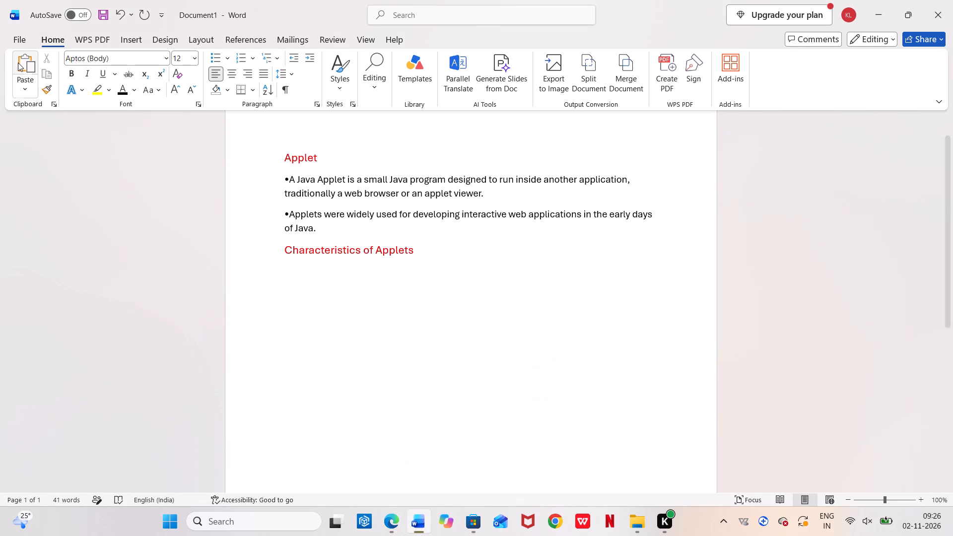
pyautogui.hotkey('ctrl', 'v')
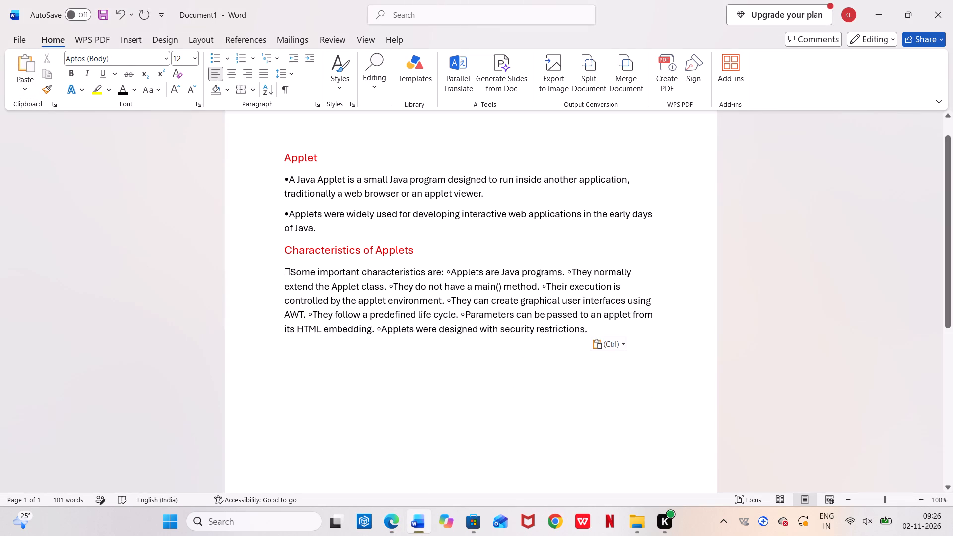
# Break the pasted paragraph into separate lines, one for "Some important characteristics are:" and one for each characteristic after it.
pyautogui.click(444, 272)
pyautogui.press('Return')
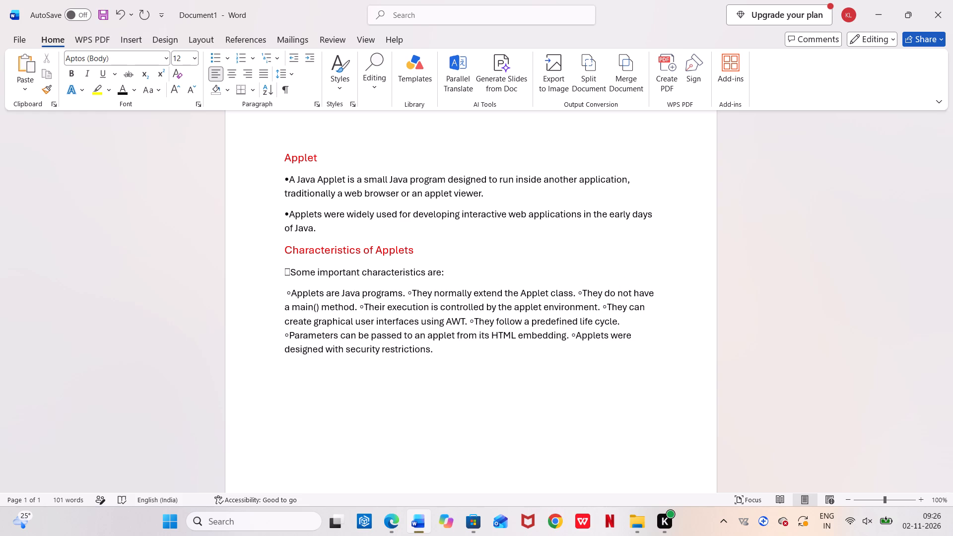
pyautogui.click(408, 292)
pyautogui.press('Return')
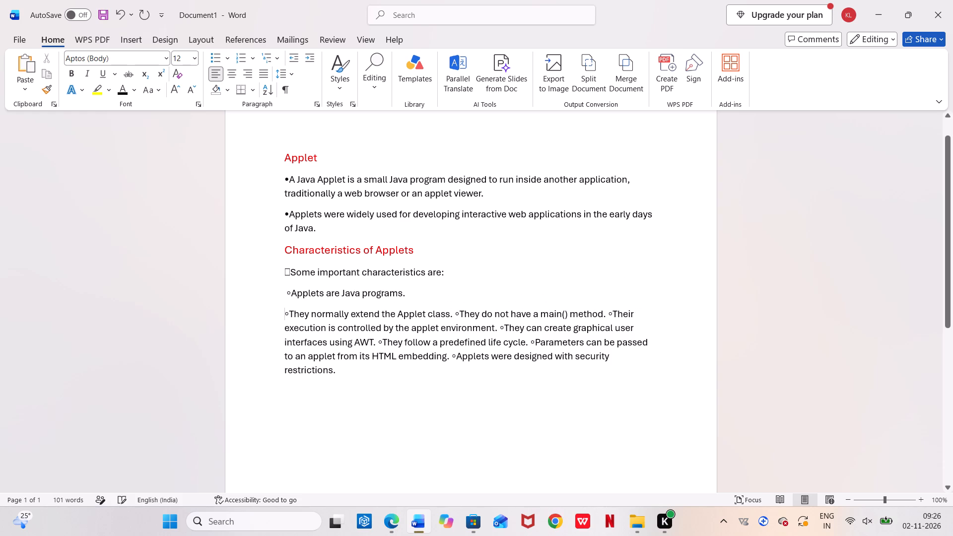
pyautogui.click(456, 311)
pyautogui.press('Return')
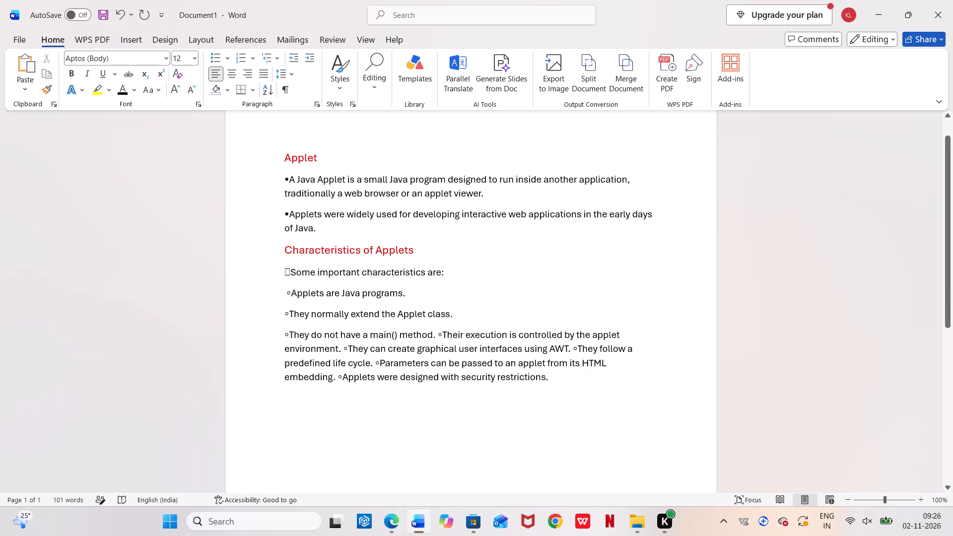
pyautogui.click(438, 333)
pyautogui.press('Return')
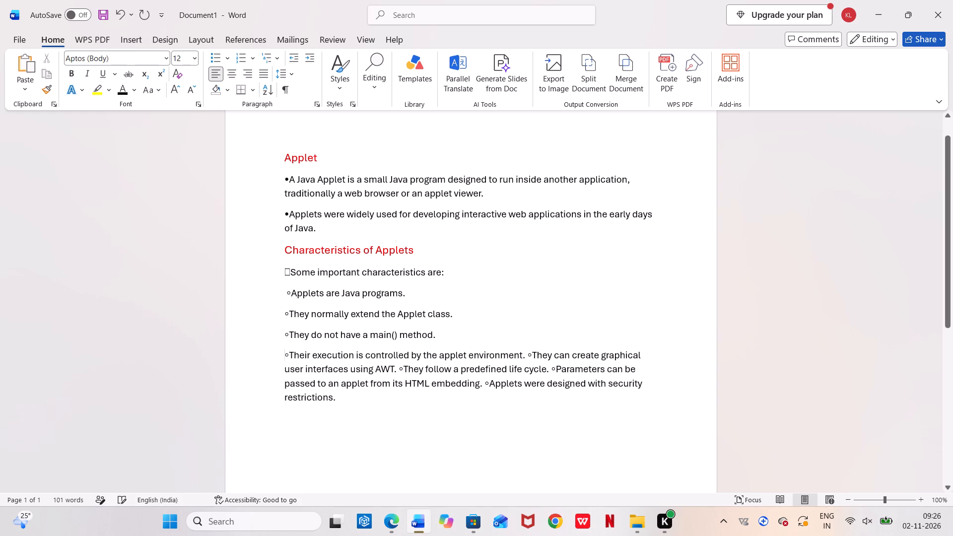
pyautogui.click(528, 357)
pyautogui.press('Return')
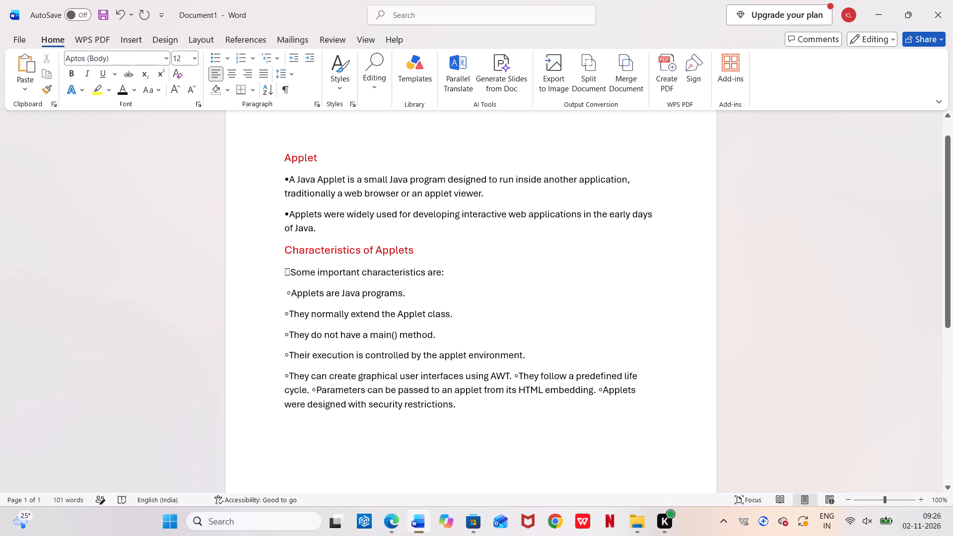
pyautogui.click(516, 376)
pyautogui.press('Return')
pyautogui.scroll(-1, 454, 373)
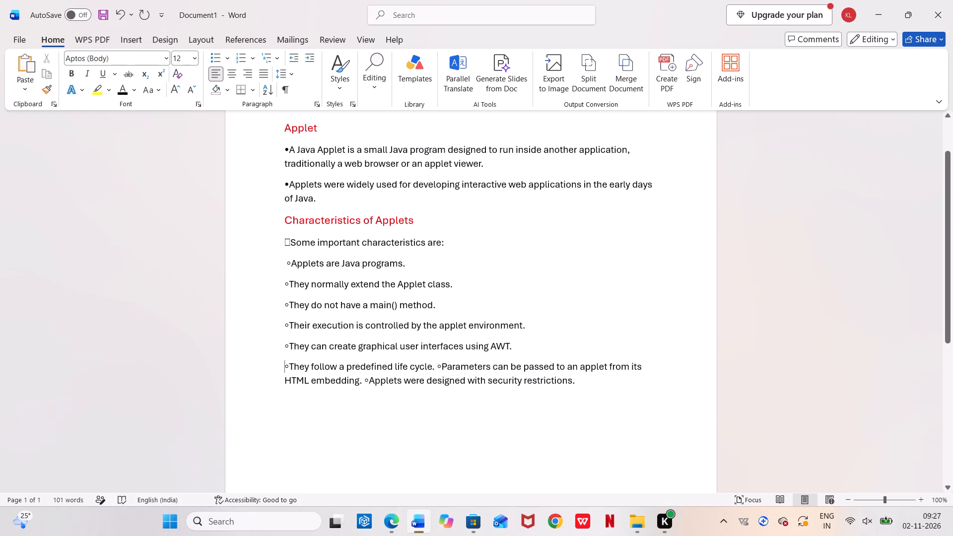
pyautogui.click(435, 366)
pyautogui.press('Return')
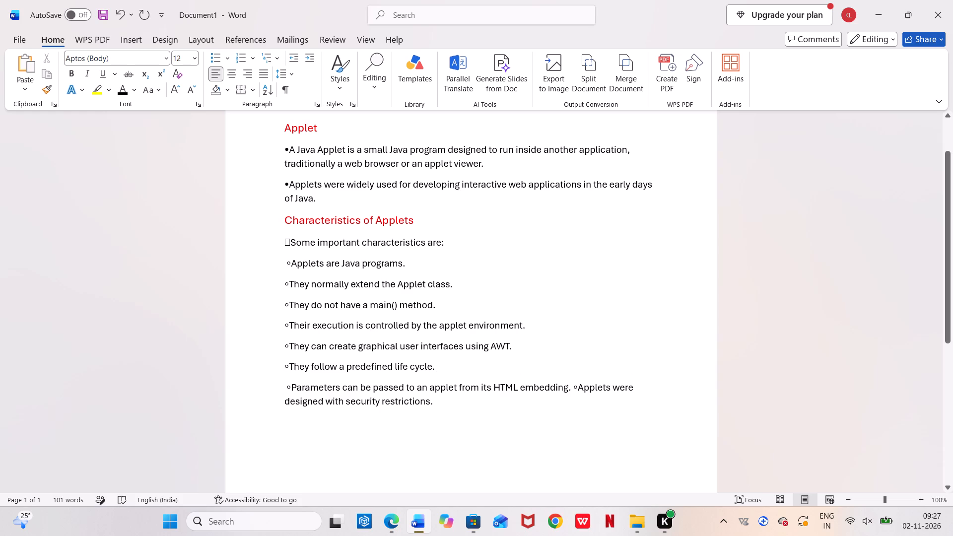
pyautogui.click(573, 387)
pyautogui.press('Return')
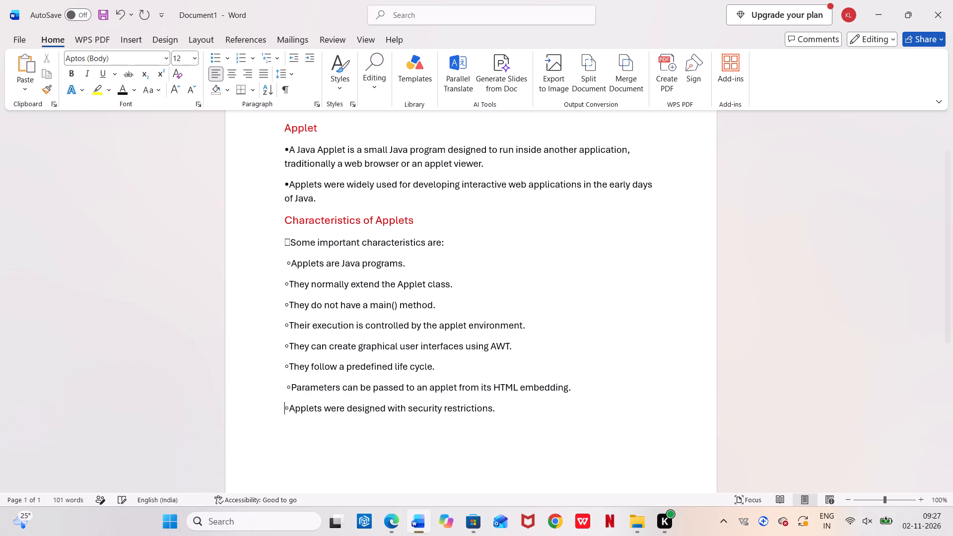
# Delete the stray box symbol in front of "Some important characteristics are:".
pyautogui.scroll(1, 386, 351)
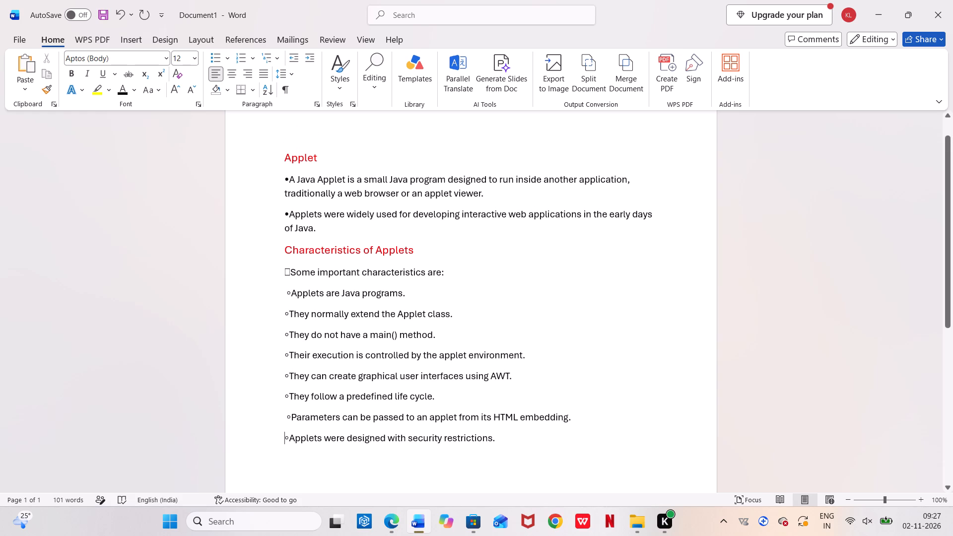
pyautogui.click(292, 274)
pyautogui.press('BackSpace')
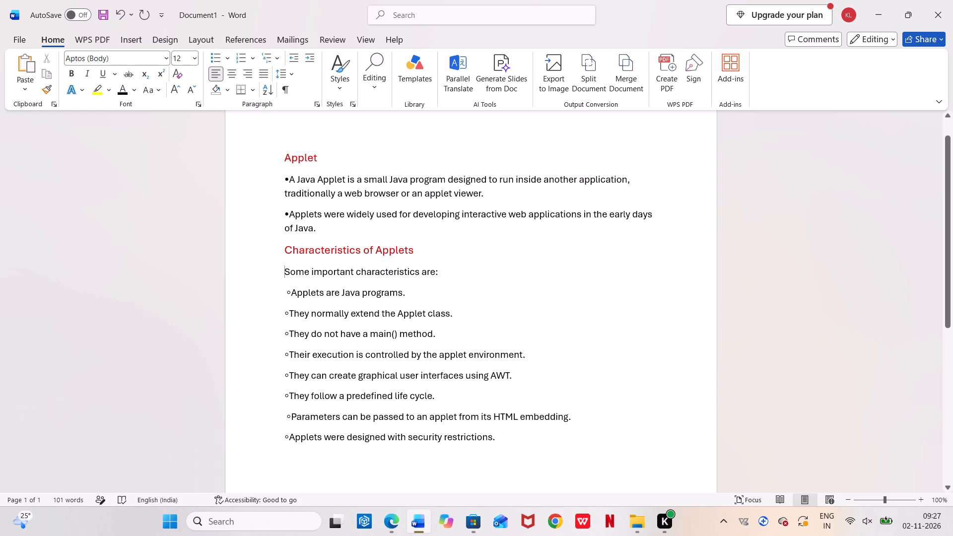
# Apply round bullets to all lines from "Some important characteristics are:" through "Applets were designed with security restrictions.".
pyautogui.moveTo(279, 268); pyautogui.dragTo(285, 288)
pyautogui.moveTo(285, 288); pyautogui.dragTo(500, 454)
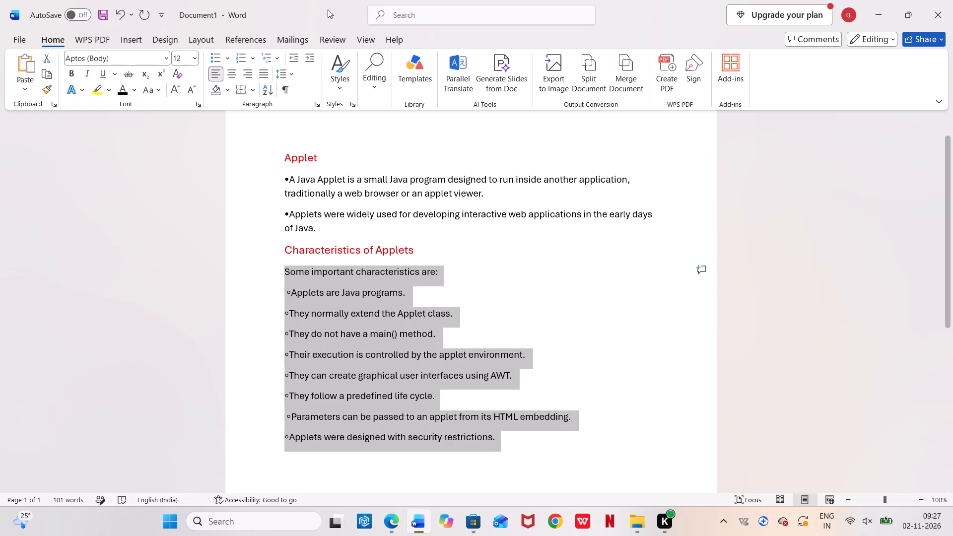
pyautogui.click(214, 57)
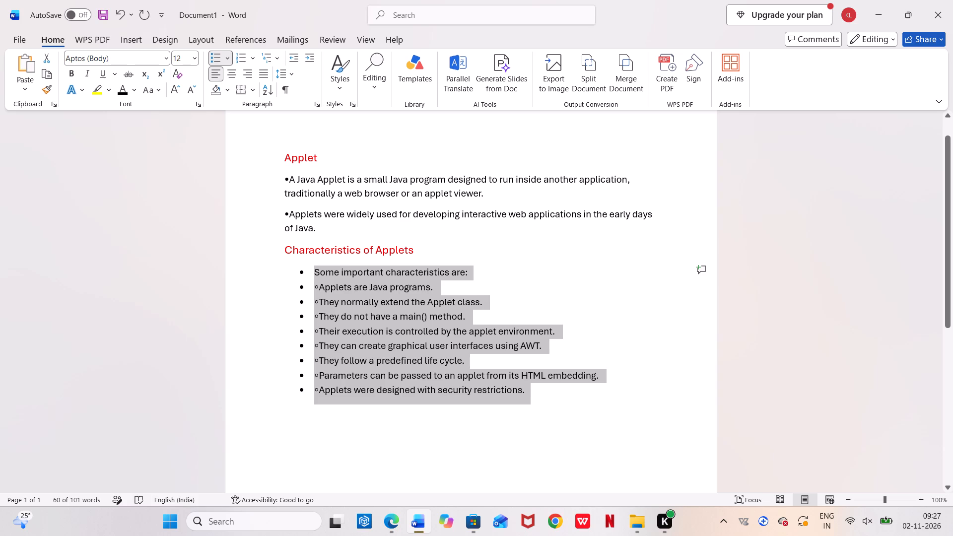
pyautogui.click(262, 58)
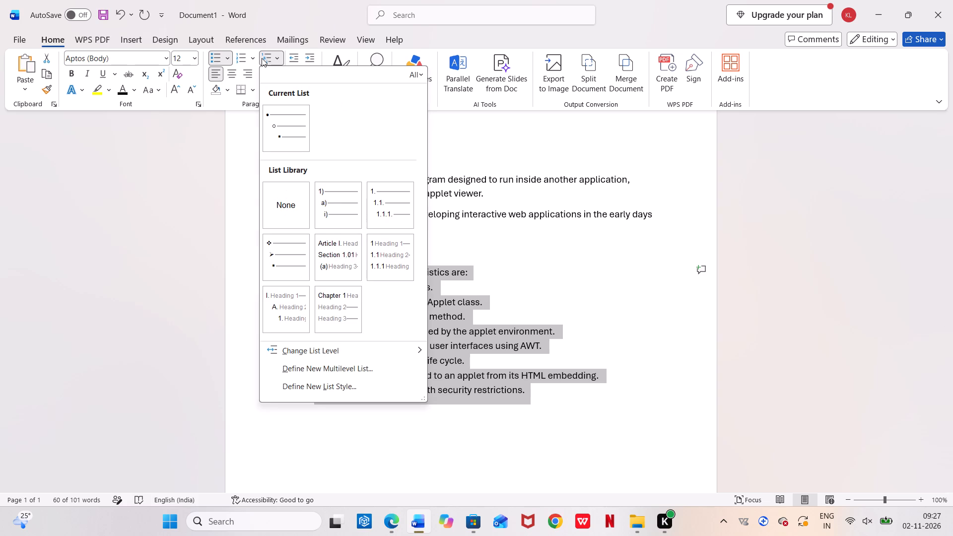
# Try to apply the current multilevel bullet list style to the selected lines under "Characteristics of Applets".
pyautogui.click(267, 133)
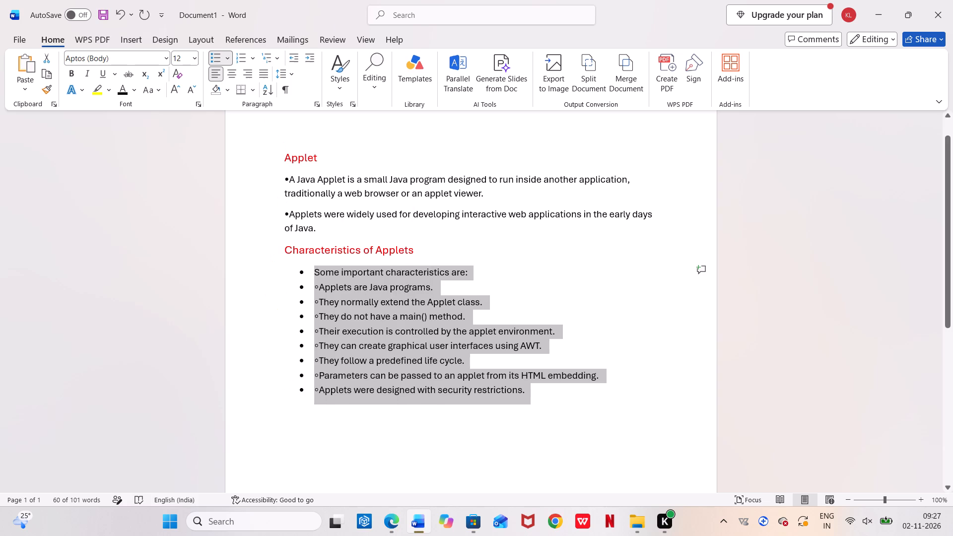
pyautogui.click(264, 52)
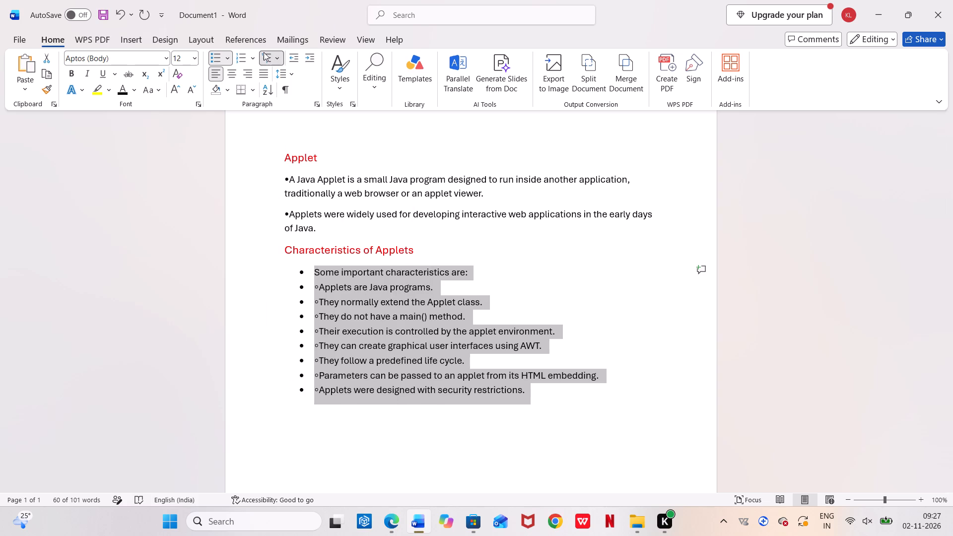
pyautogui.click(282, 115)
# Remove the leftover small circle markers at the start of the eight characteristic lines, keeping each line's bullet.
pyautogui.click(318, 290)
pyautogui.press('BackSpace')
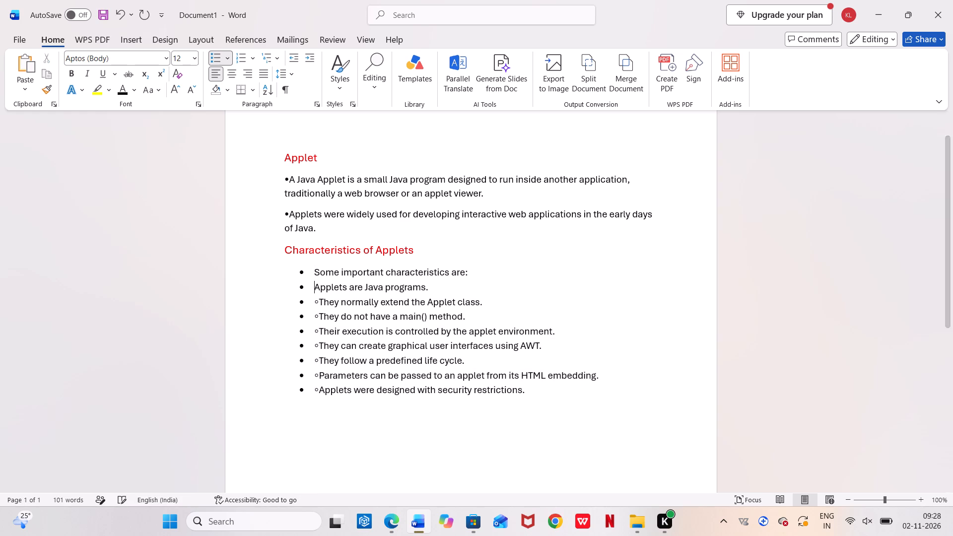
pyautogui.click(320, 300)
pyautogui.press('BackSpace')
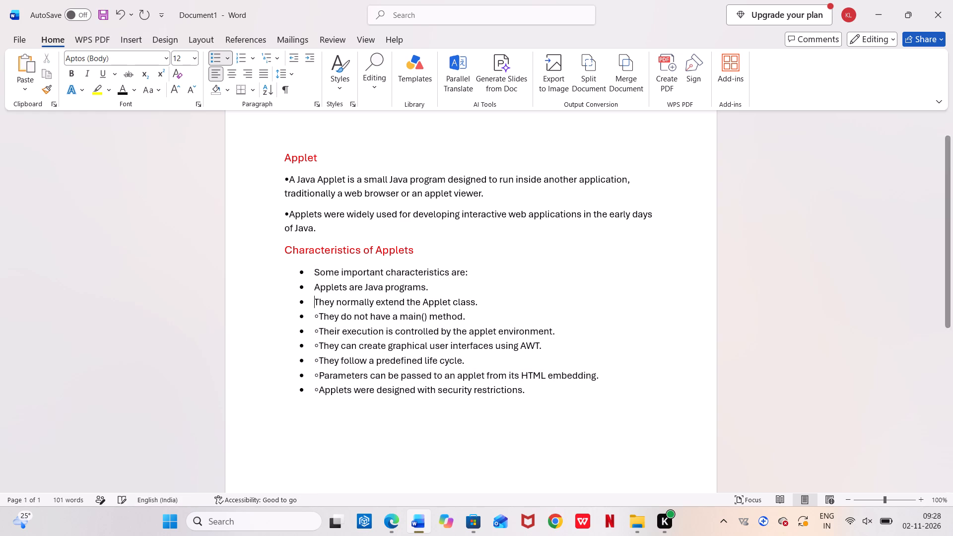
pyautogui.click(317, 319)
pyautogui.press('BackSpace')
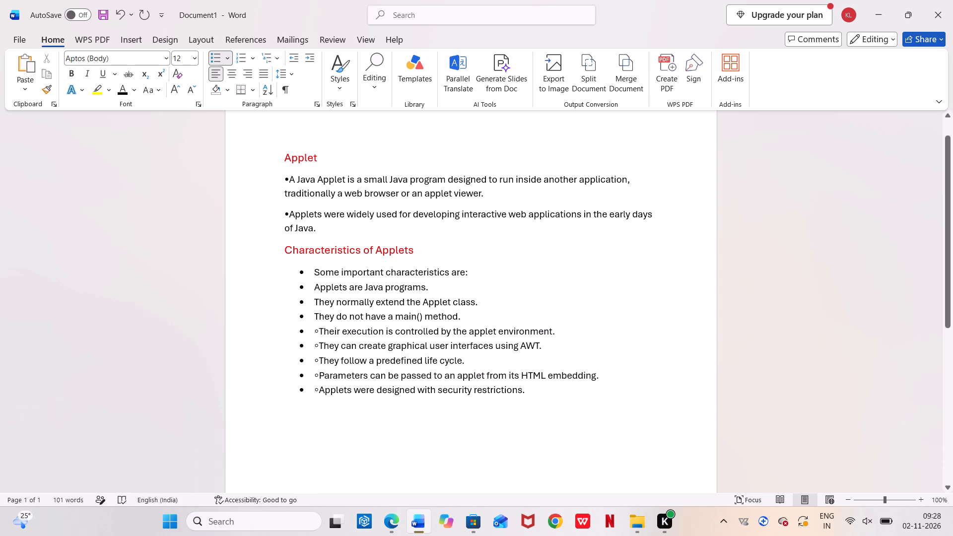
pyautogui.click(319, 330)
pyautogui.press('BackSpace')
pyautogui.click(317, 348)
pyautogui.press('BackSpace')
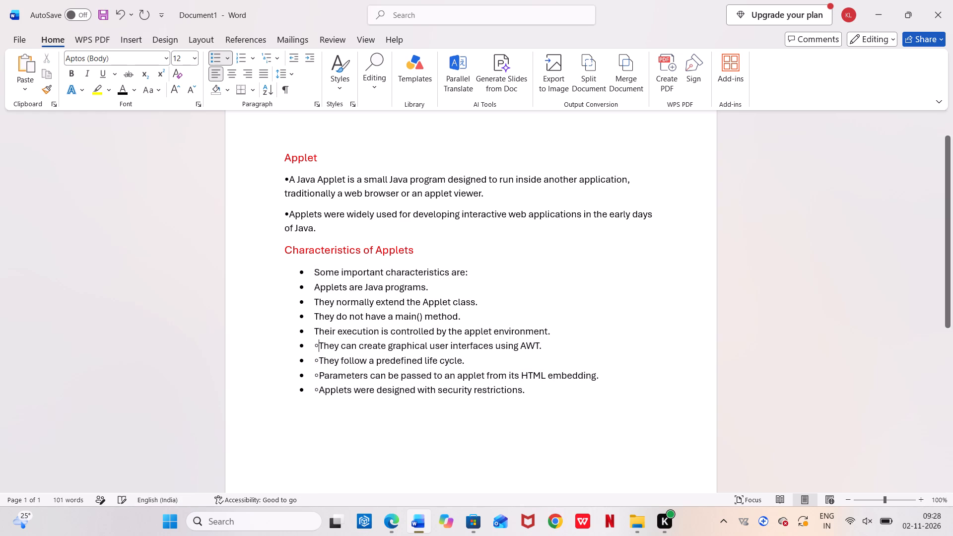
pyautogui.click(316, 363)
pyautogui.press('BackSpace')
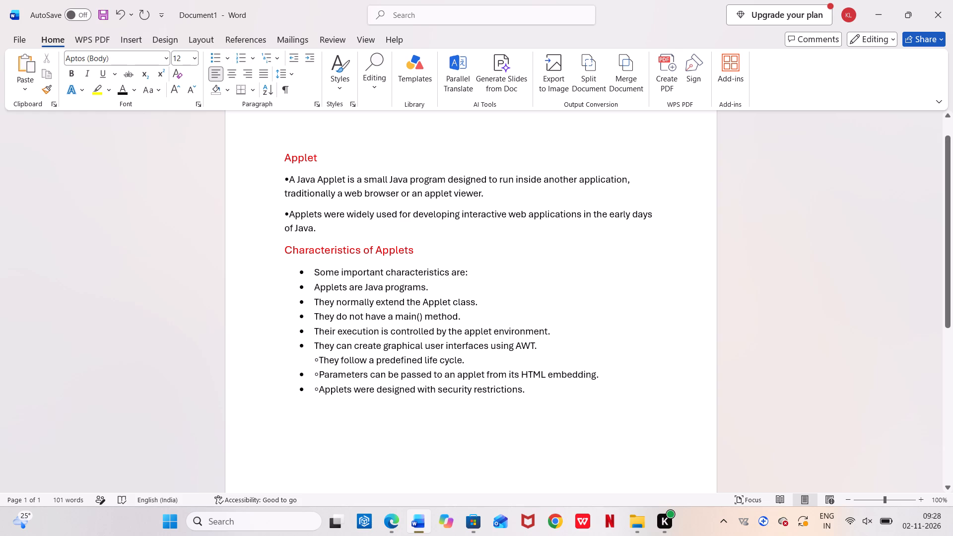
pyautogui.hotkey('ctrl', 'z')
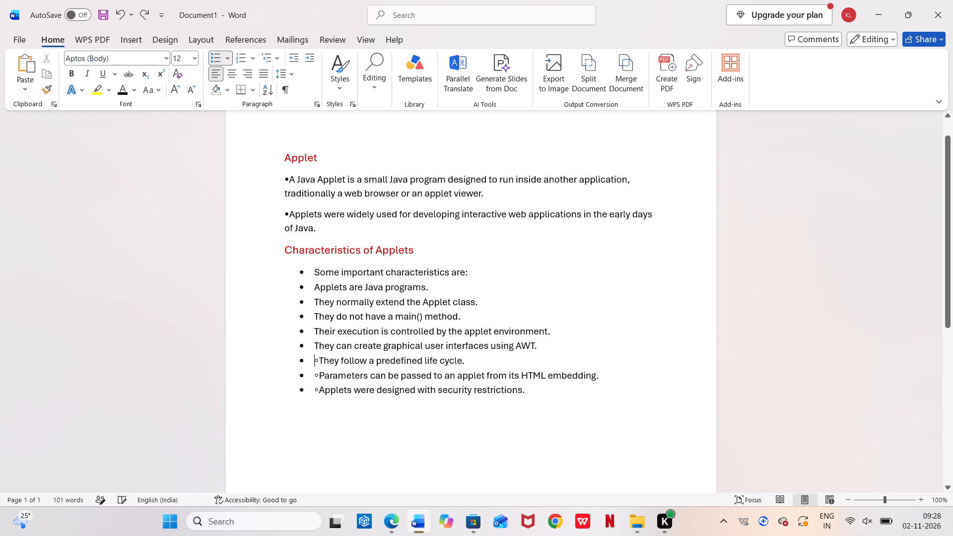
pyautogui.press('Right')
pyautogui.press('BackSpace')
pyautogui.click(321, 374)
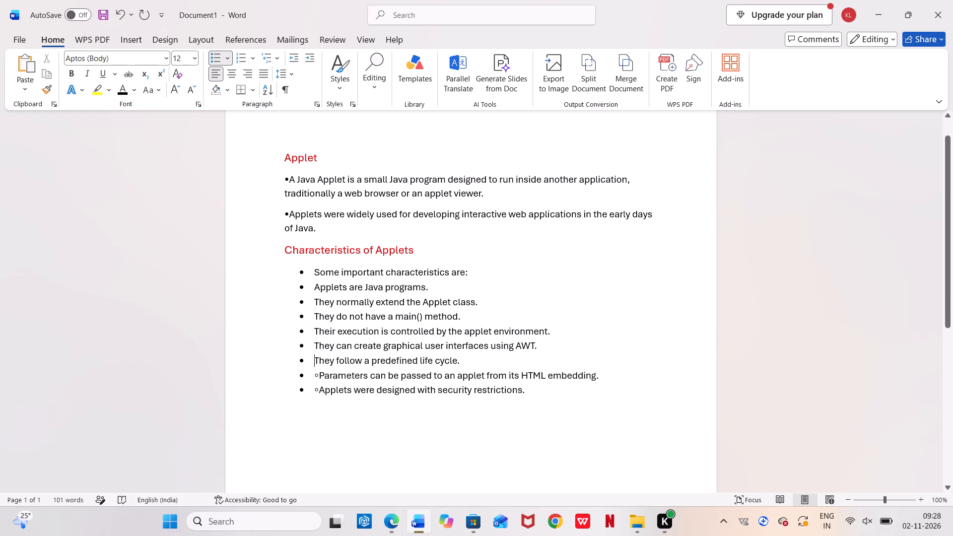
pyautogui.press('BackSpace')
pyautogui.click(317, 388)
pyautogui.press('BackSpace')
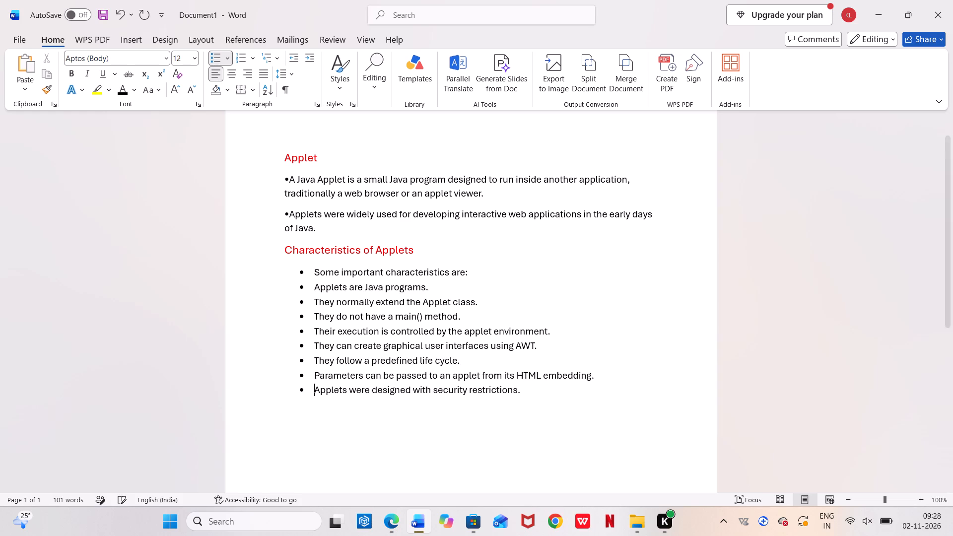
# Start a new line without a bullet below "Applets were designed with security restrictions.".
pyautogui.scroll(2, 334, 374)
pyautogui.scroll(-3, 340, 275)
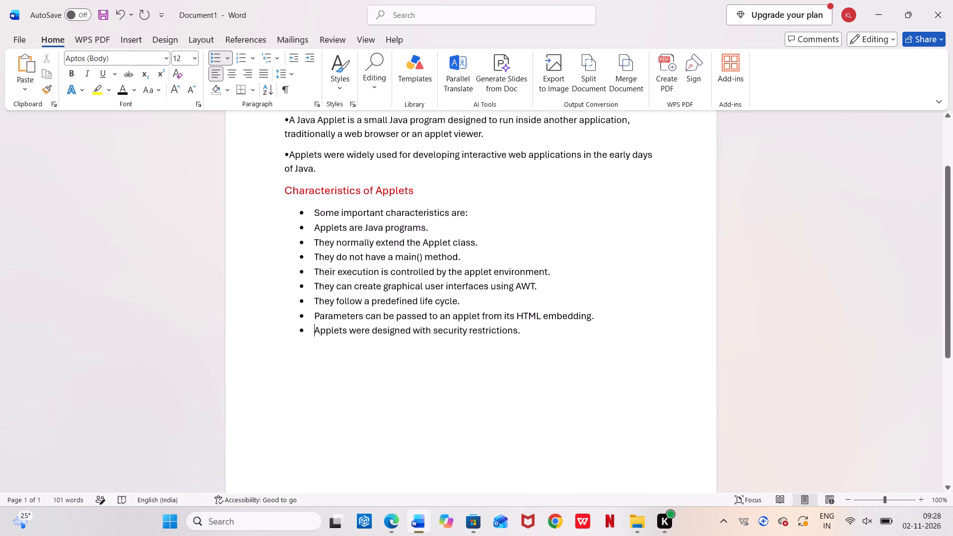
pyautogui.click(526, 343)
pyautogui.press('Return')
pyautogui.press('BackSpace')
pyautogui.press('BackSpace')
pyautogui.press('BackSpace')
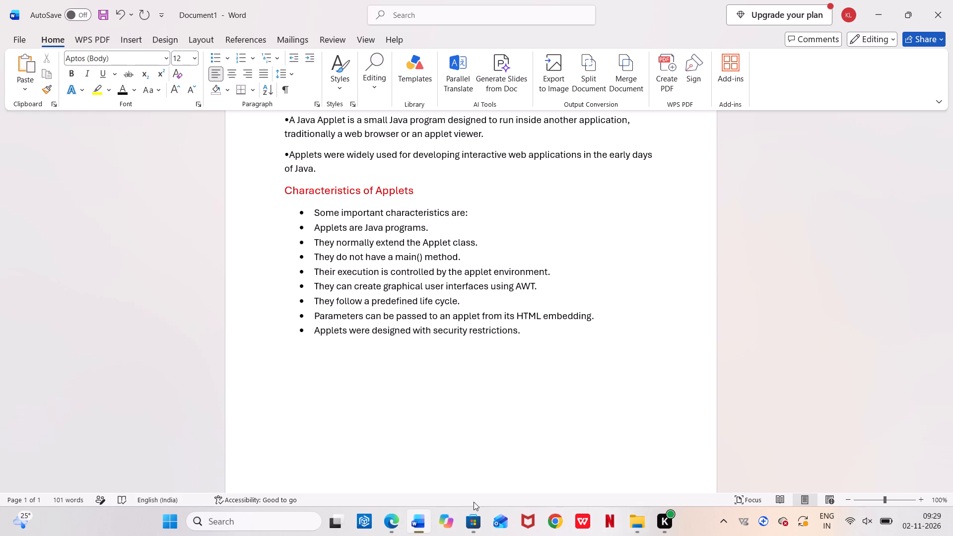
# Copy the "Applet Life Cycle" heading from the OOP Unit-IV PDF in Edge and return to the Word document.
pyautogui.click(392, 520)
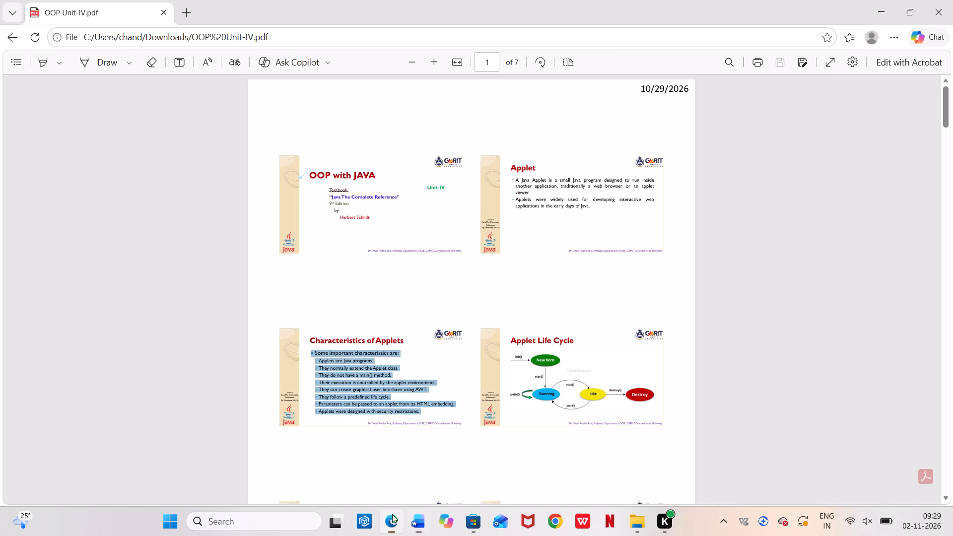
pyautogui.click(531, 451)
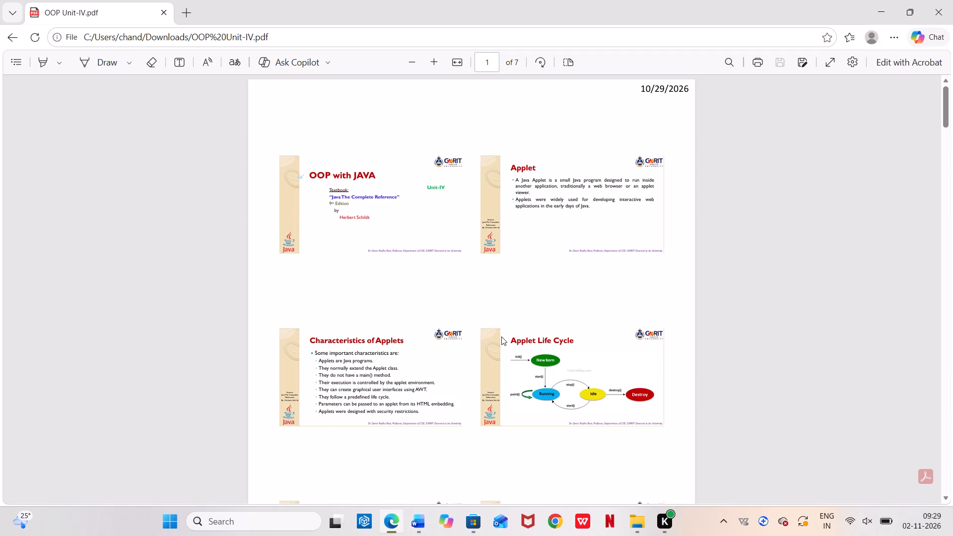
pyautogui.moveTo(506, 337); pyautogui.dragTo(580, 346)
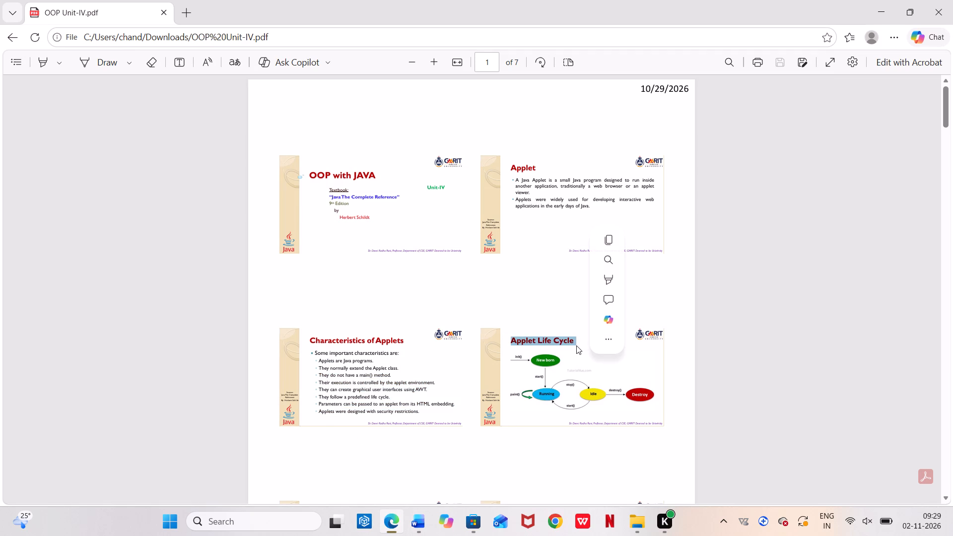
pyautogui.click(615, 240)
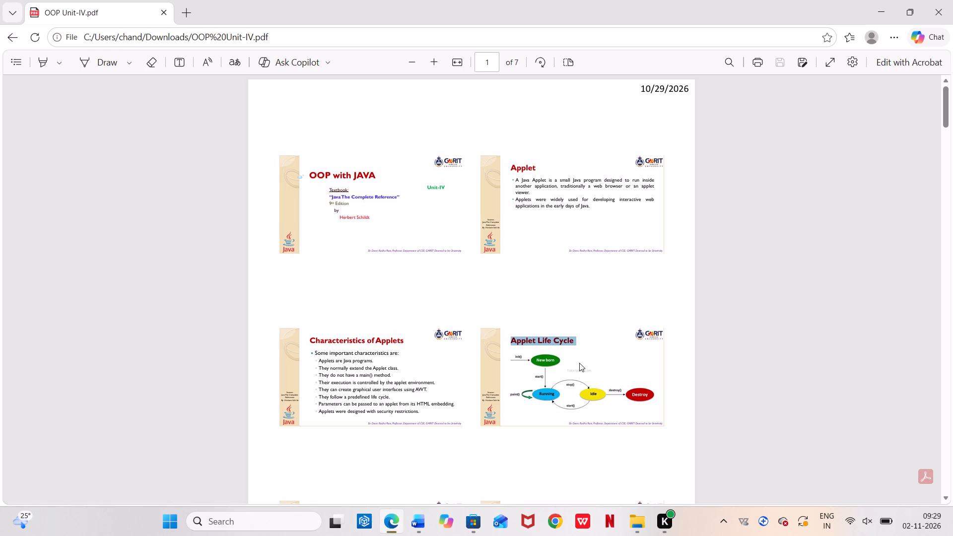
pyautogui.click(556, 448)
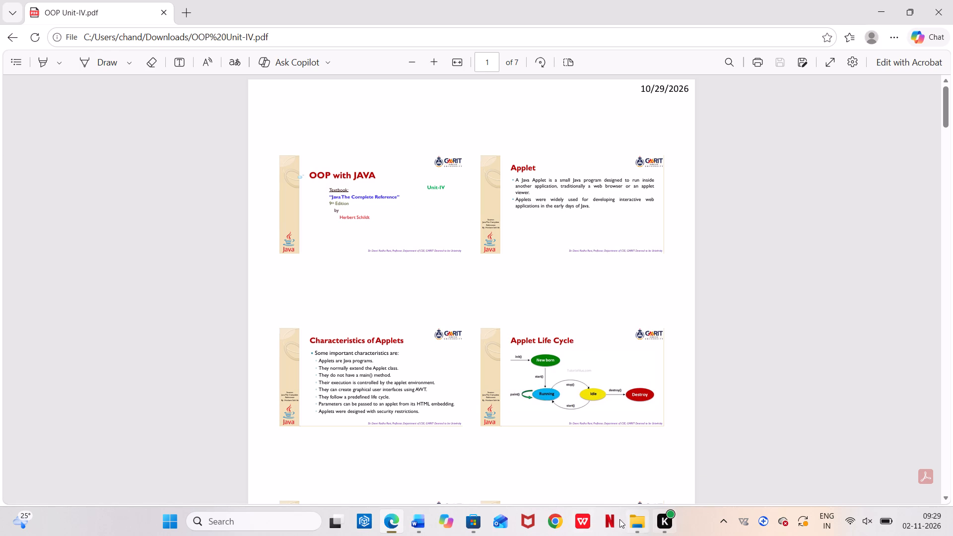
pyautogui.click(415, 519)
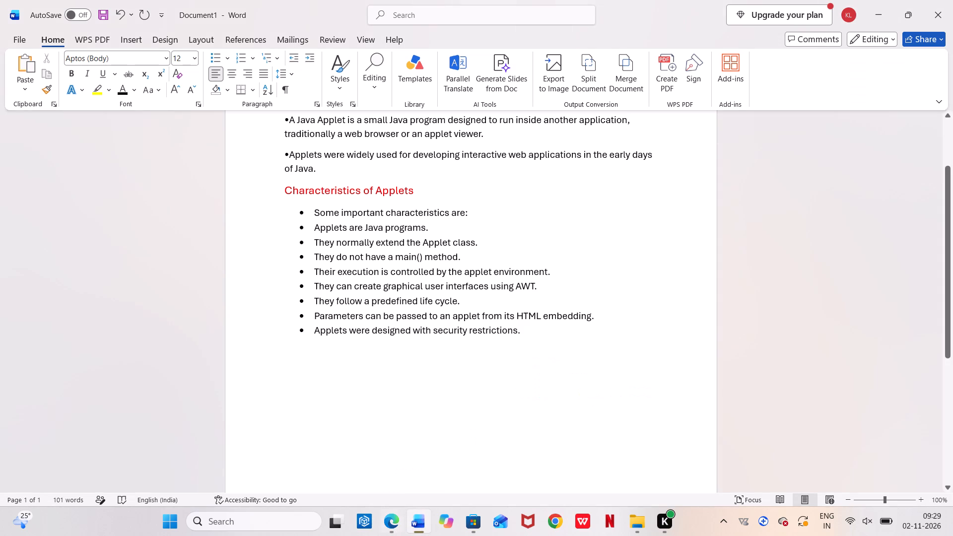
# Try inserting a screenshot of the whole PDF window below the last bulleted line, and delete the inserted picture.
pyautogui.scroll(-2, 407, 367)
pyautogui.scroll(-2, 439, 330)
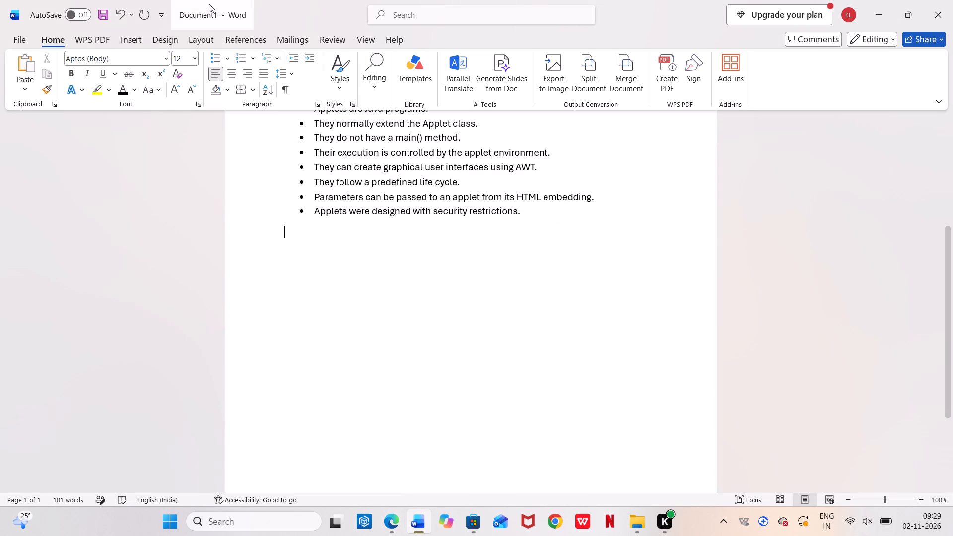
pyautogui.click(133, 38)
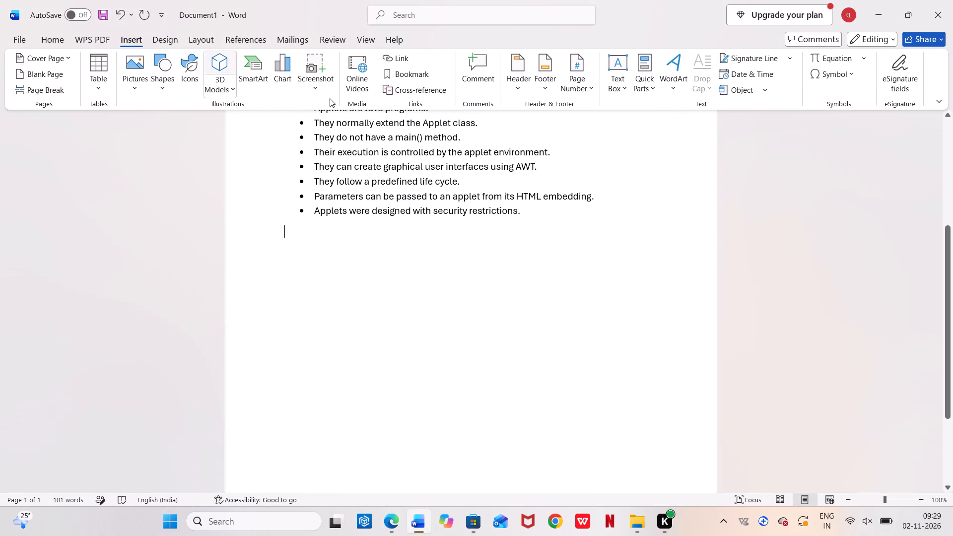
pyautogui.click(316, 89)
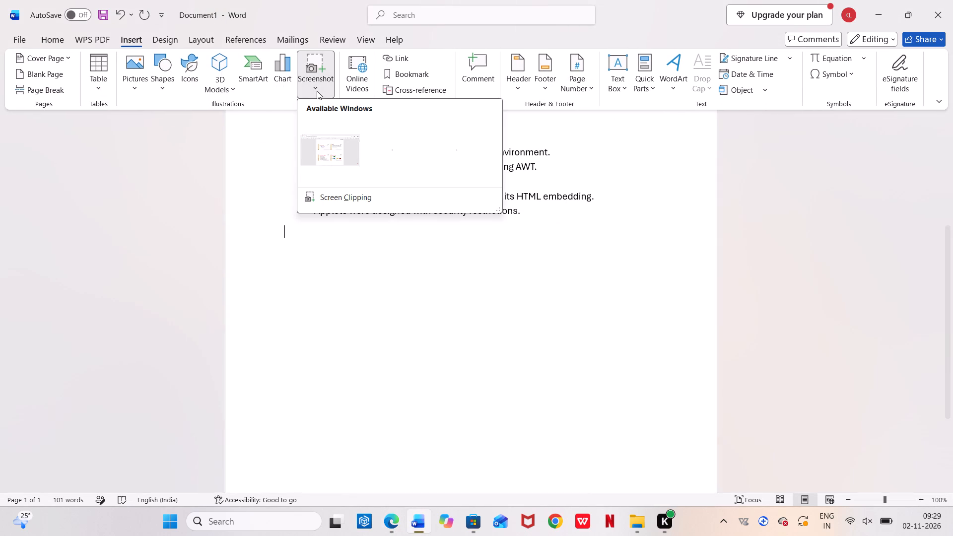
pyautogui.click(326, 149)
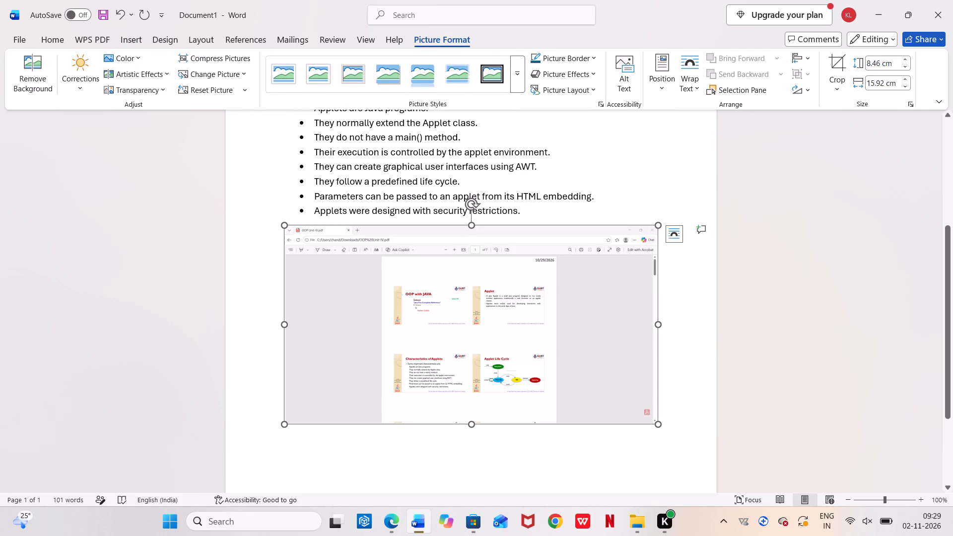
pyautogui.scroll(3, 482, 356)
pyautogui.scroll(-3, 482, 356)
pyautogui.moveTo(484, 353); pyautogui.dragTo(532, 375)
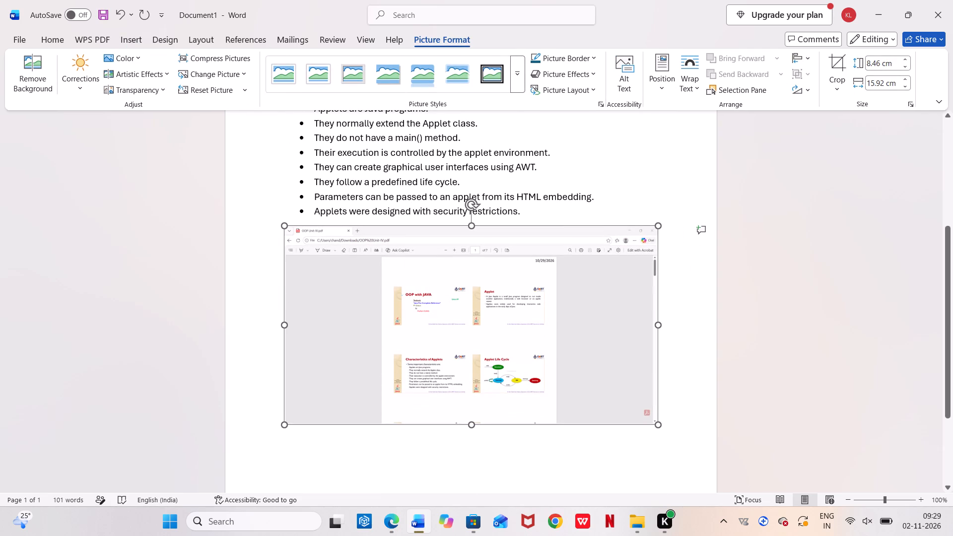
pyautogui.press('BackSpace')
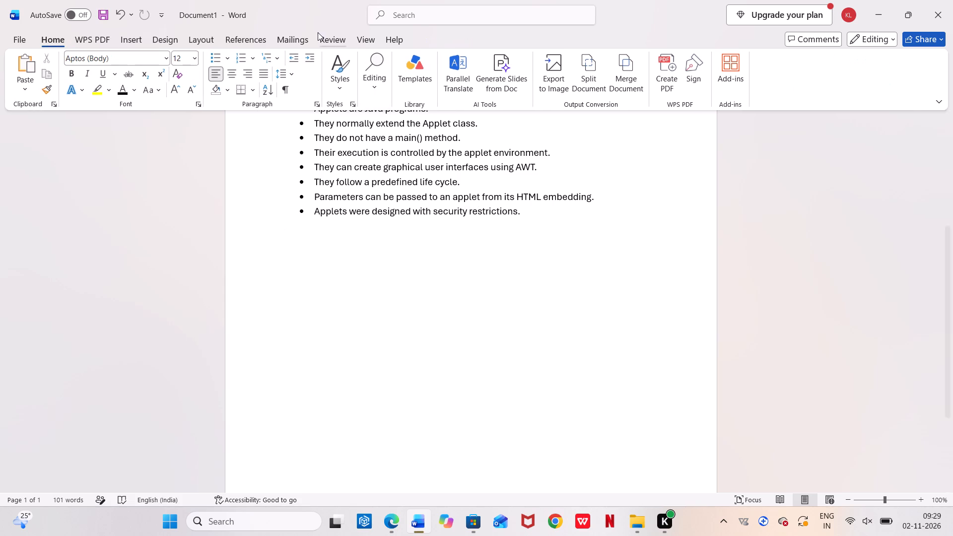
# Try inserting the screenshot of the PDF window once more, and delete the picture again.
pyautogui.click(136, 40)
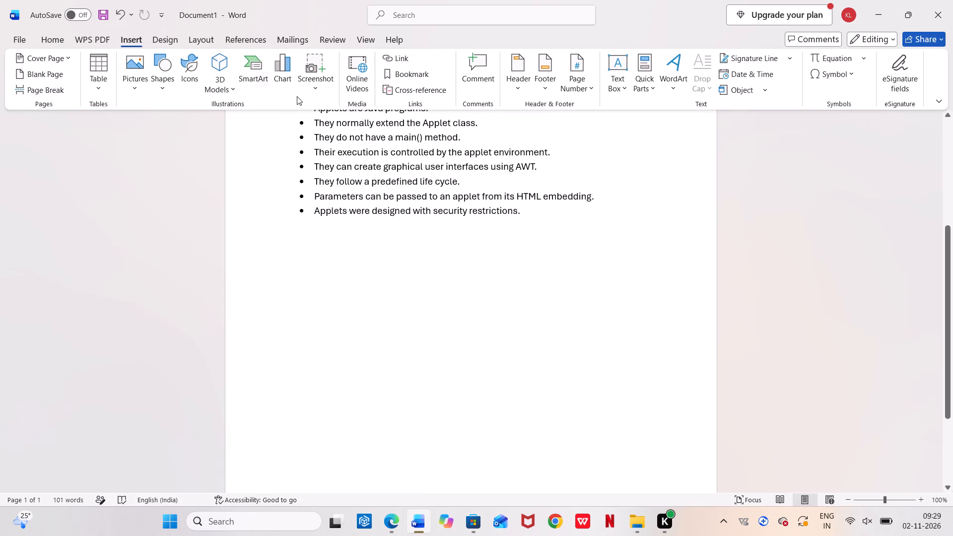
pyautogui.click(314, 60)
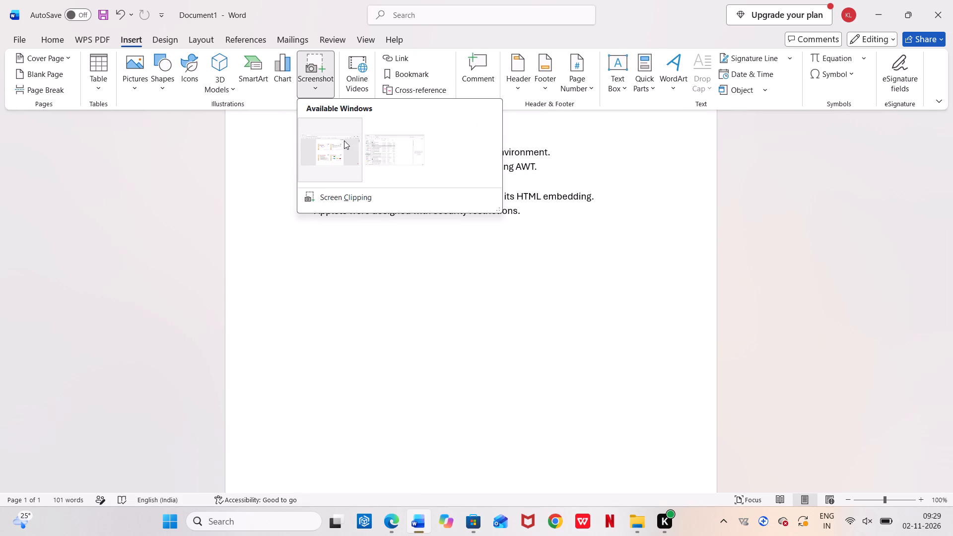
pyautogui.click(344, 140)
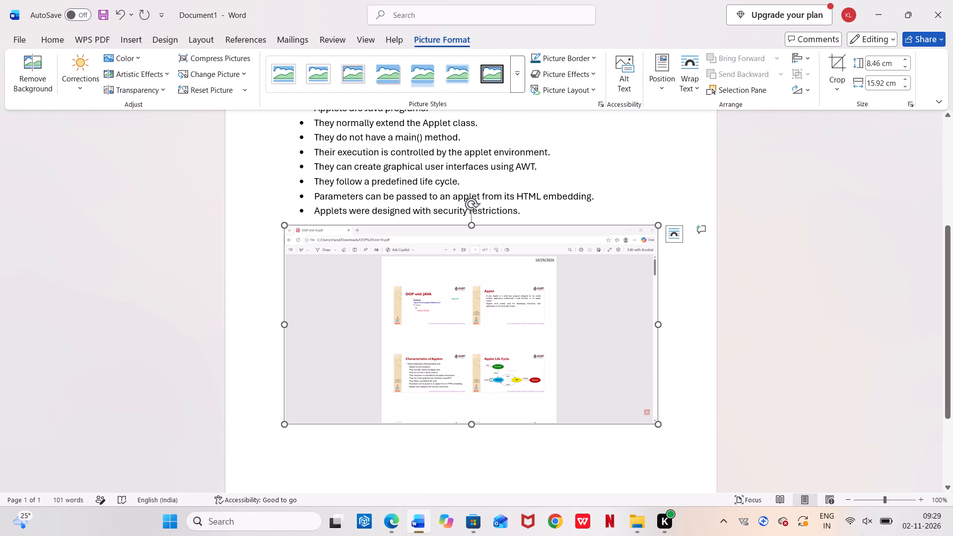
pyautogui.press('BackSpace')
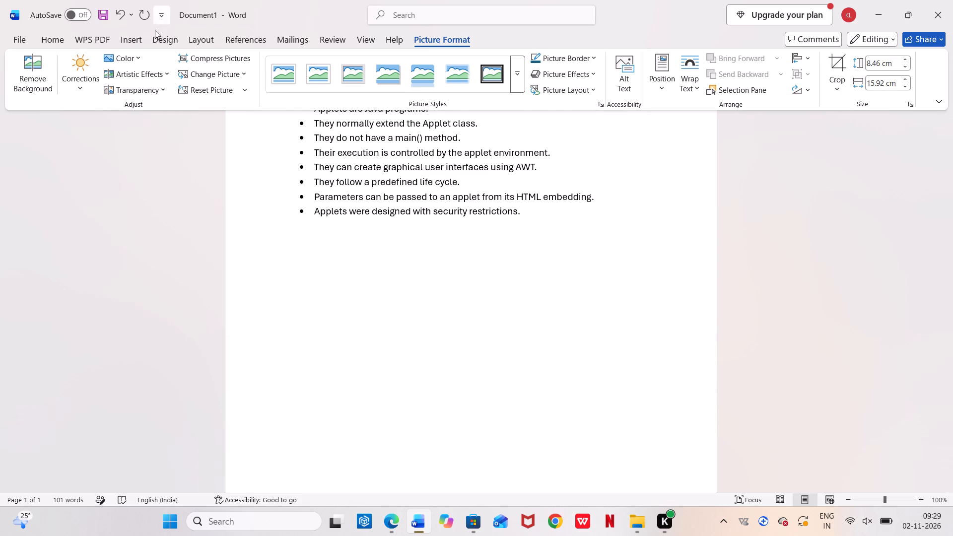
# Insert a screen clipping of the PDF's Applet Life Cycle title and full diagram below the last bulleted line.
pyautogui.click(136, 36)
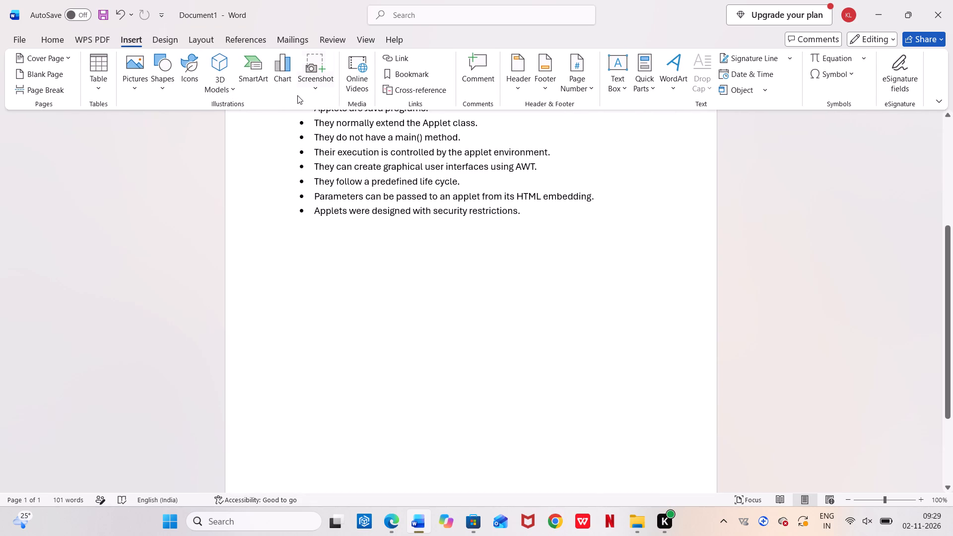
pyautogui.click(313, 90)
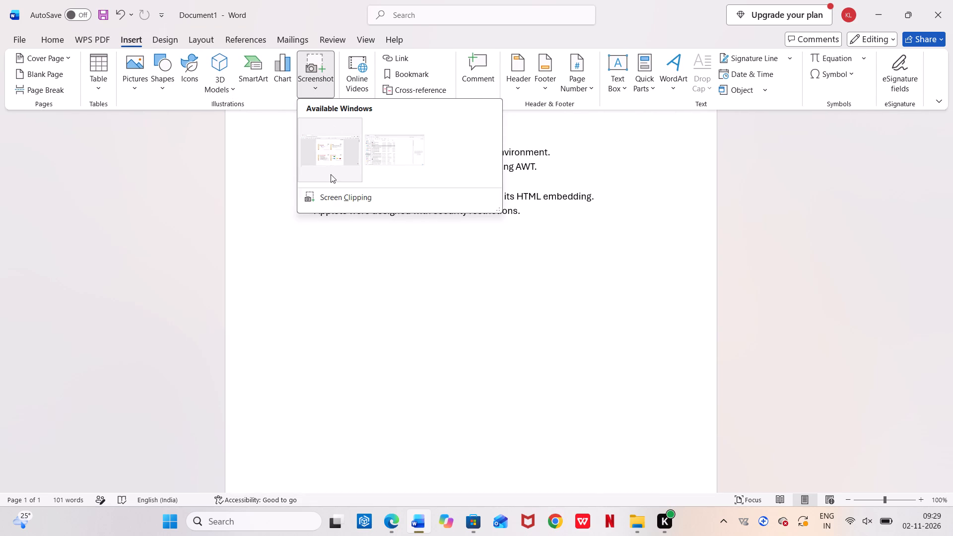
pyautogui.click(340, 189)
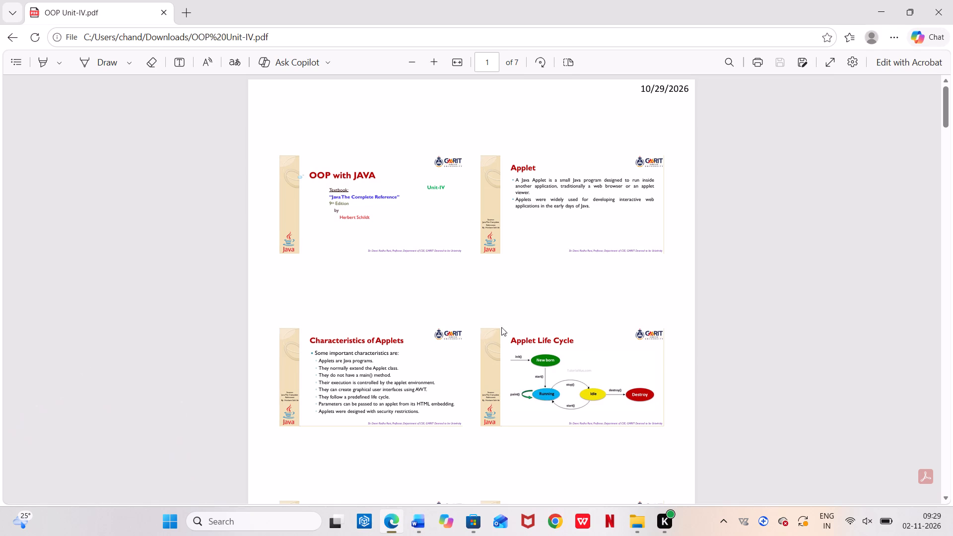
pyautogui.scroll(2, 509, 327)
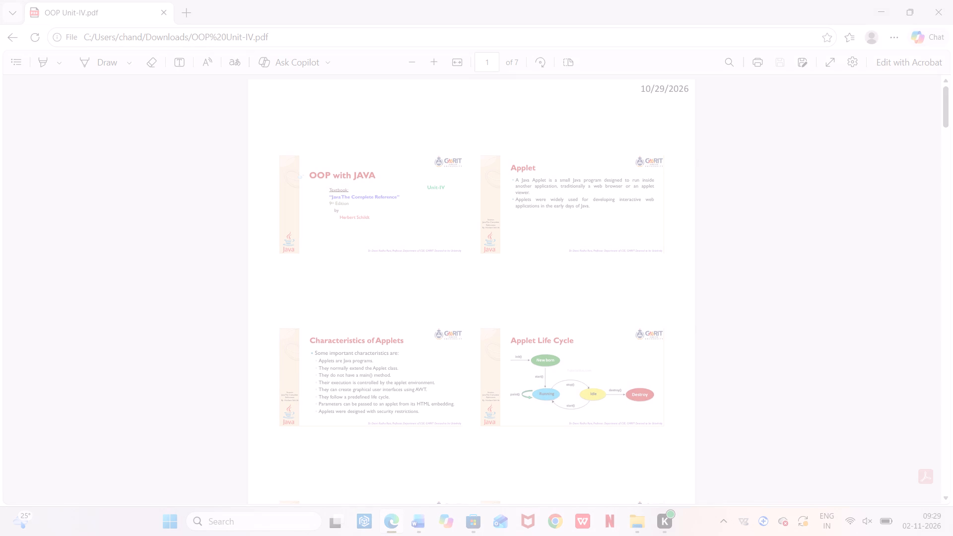
pyautogui.moveTo(510, 335); pyautogui.dragTo(630, 407)
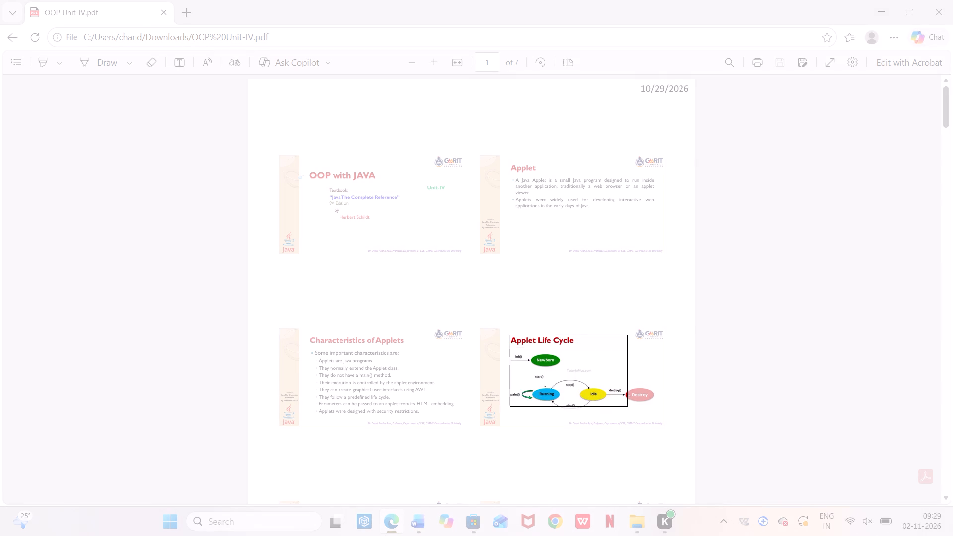
pyautogui.moveTo(630, 407); pyautogui.dragTo(657, 413)
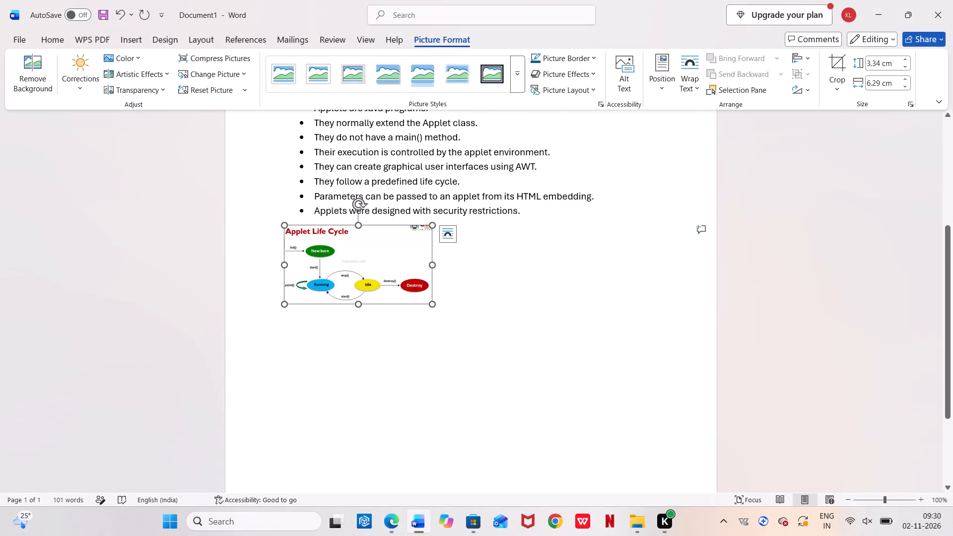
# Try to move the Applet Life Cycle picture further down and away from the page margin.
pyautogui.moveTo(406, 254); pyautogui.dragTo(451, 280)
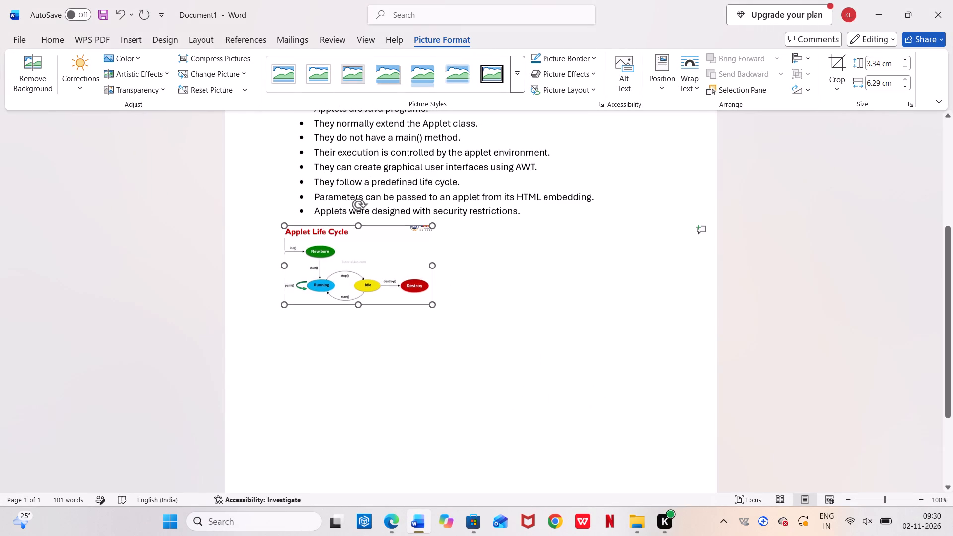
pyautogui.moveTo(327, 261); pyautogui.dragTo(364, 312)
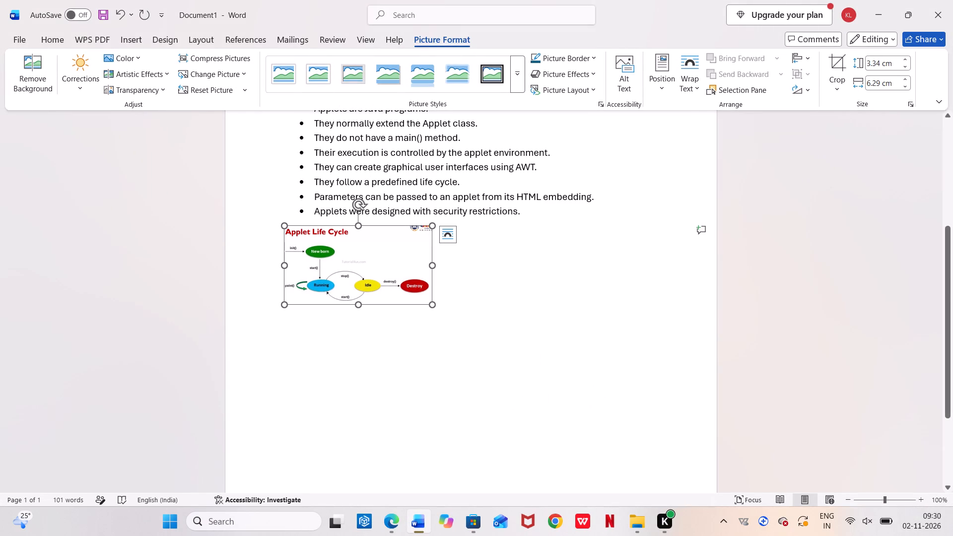
# Resize the Applet Life Cycle picture to about 6.9 cm wide, make it slightly taller, and deselect it.
pyautogui.moveTo(433, 266); pyautogui.dragTo(552, 290)
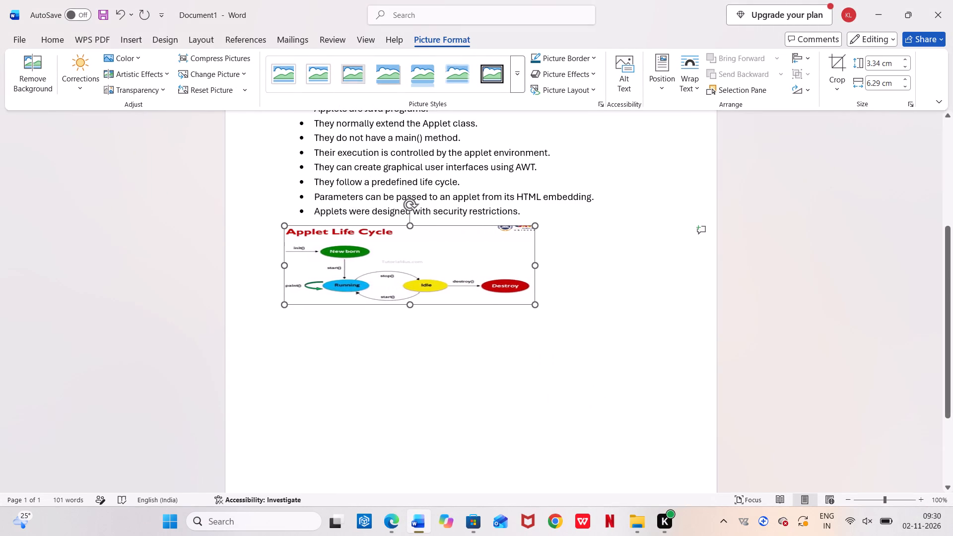
pyautogui.moveTo(552, 290); pyautogui.dragTo(557, 290)
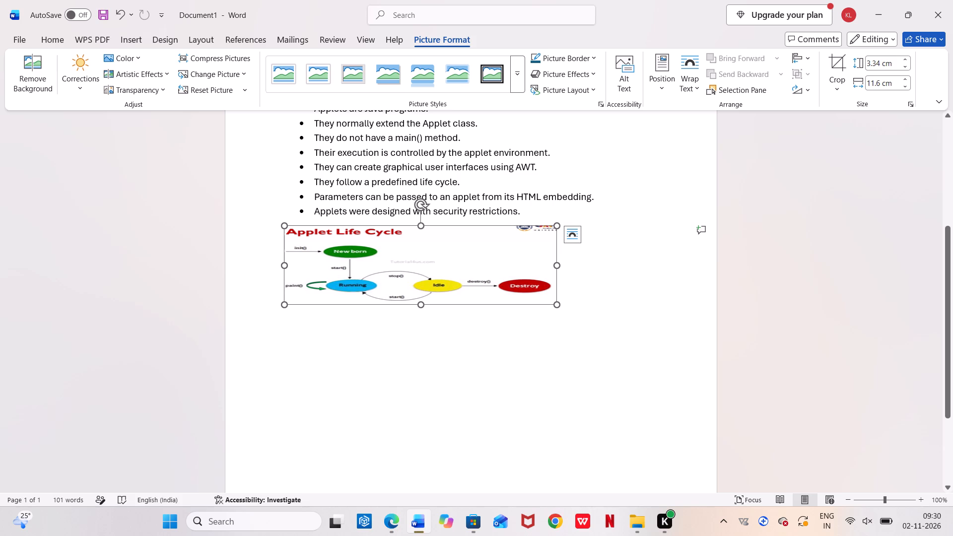
pyautogui.moveTo(288, 266); pyautogui.dragTo(354, 286)
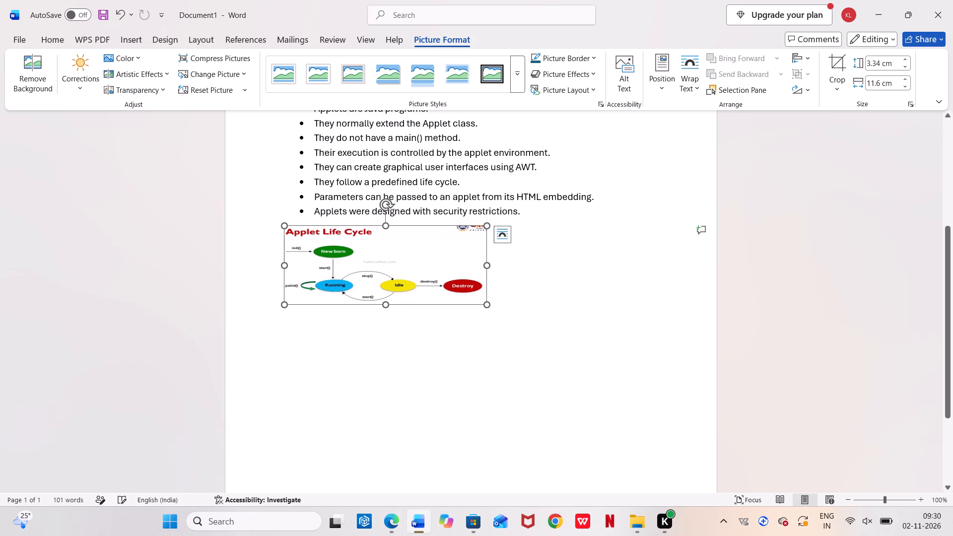
pyautogui.moveTo(281, 267); pyautogui.dragTo(333, 275)
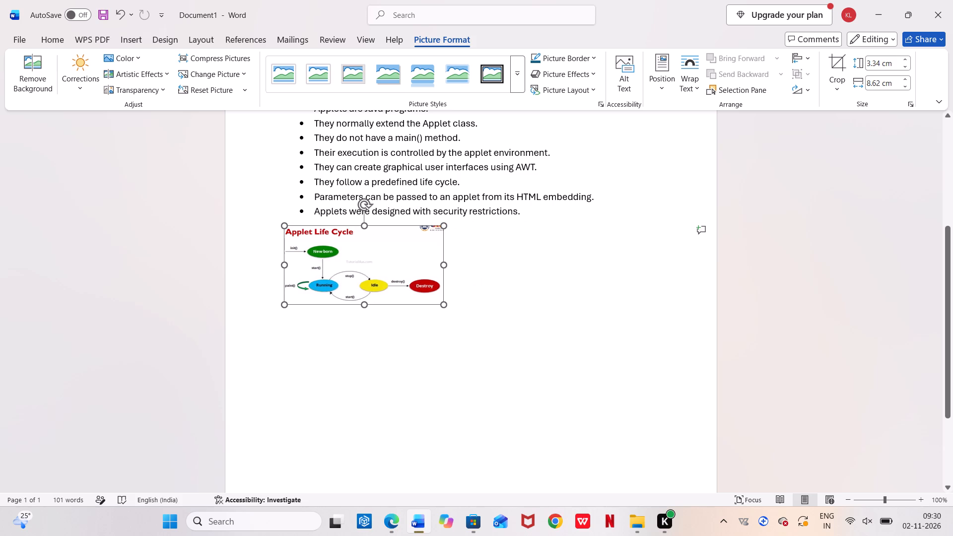
pyautogui.moveTo(333, 275); pyautogui.dragTo(320, 264)
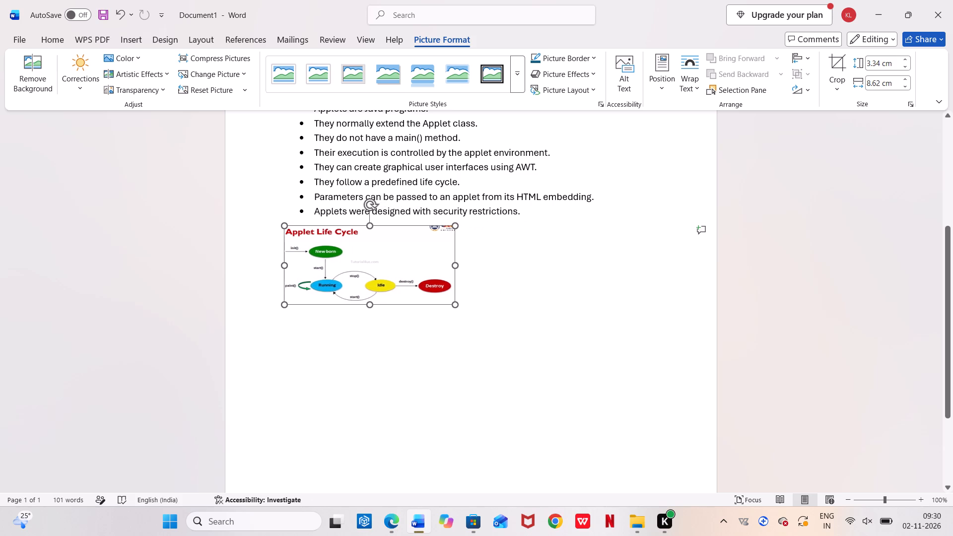
pyautogui.moveTo(320, 264); pyautogui.dragTo(325, 265)
pyautogui.click(366, 311)
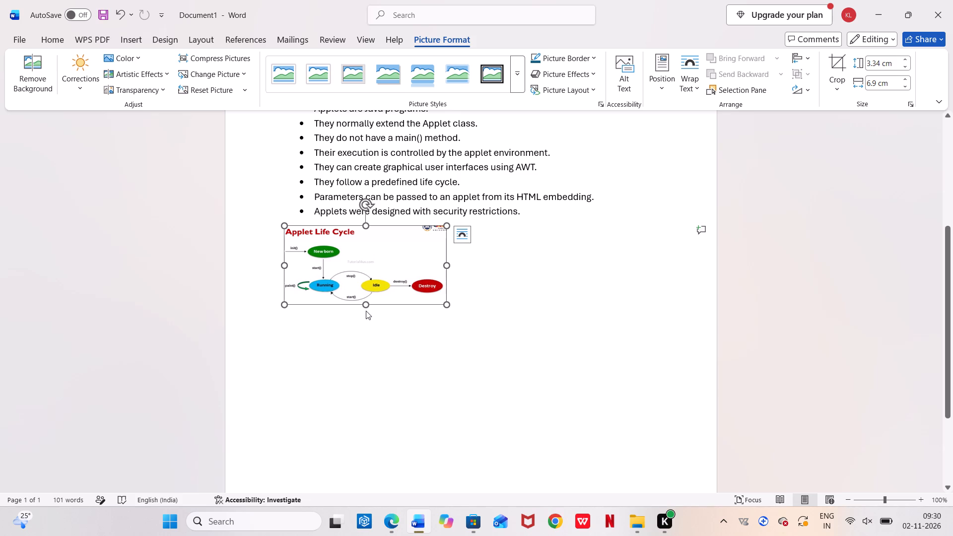
pyautogui.click(365, 300)
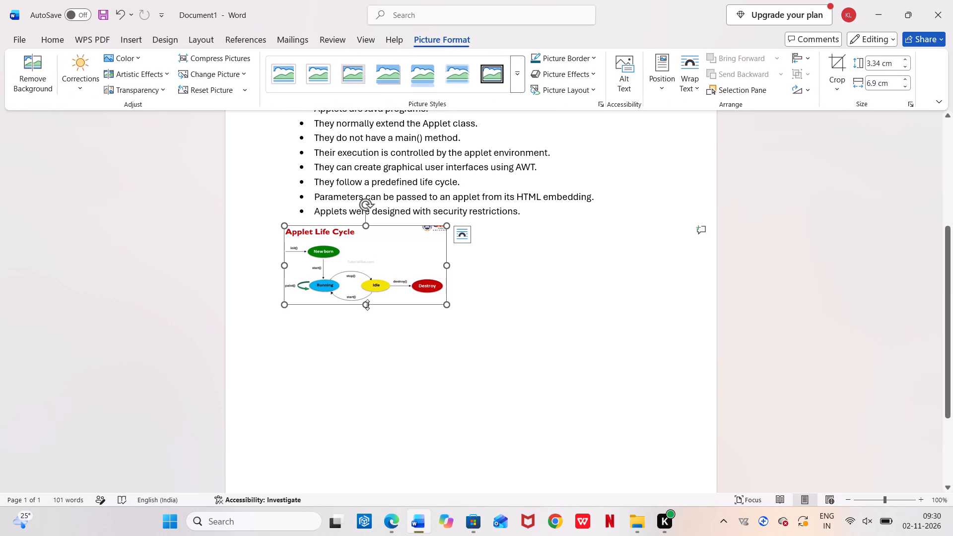
pyautogui.moveTo(367, 307); pyautogui.dragTo(367, 319)
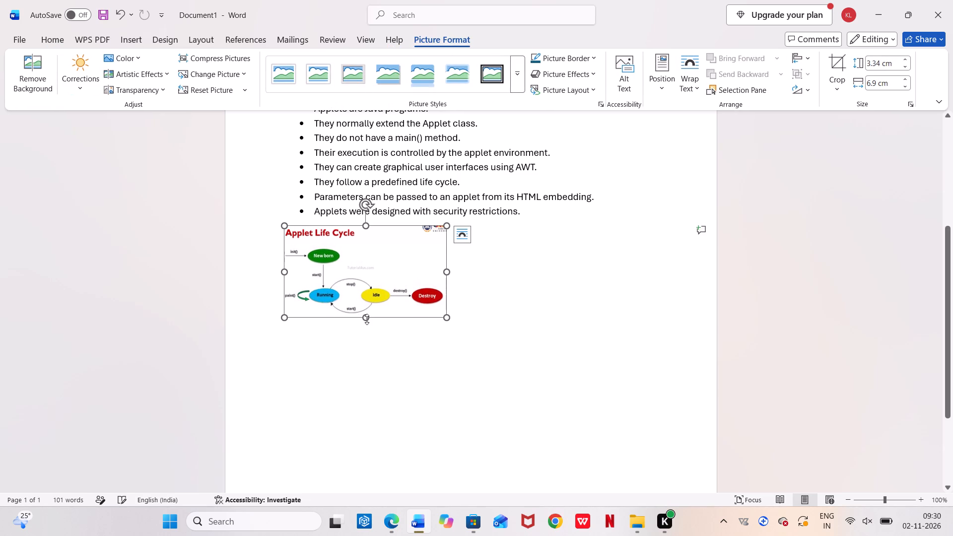
pyautogui.click(420, 353)
pyautogui.scroll(3, 381, 251)
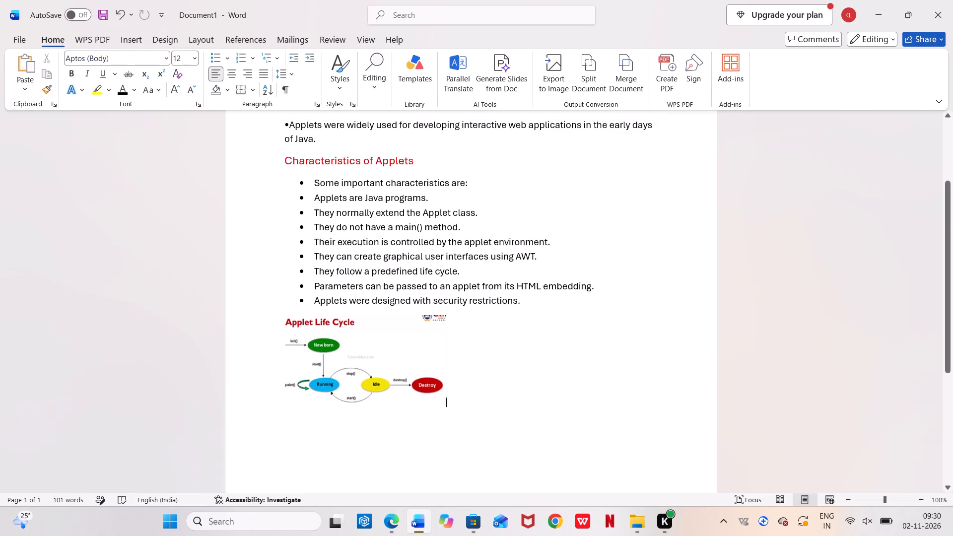
pyautogui.scroll(-2, 365, 290)
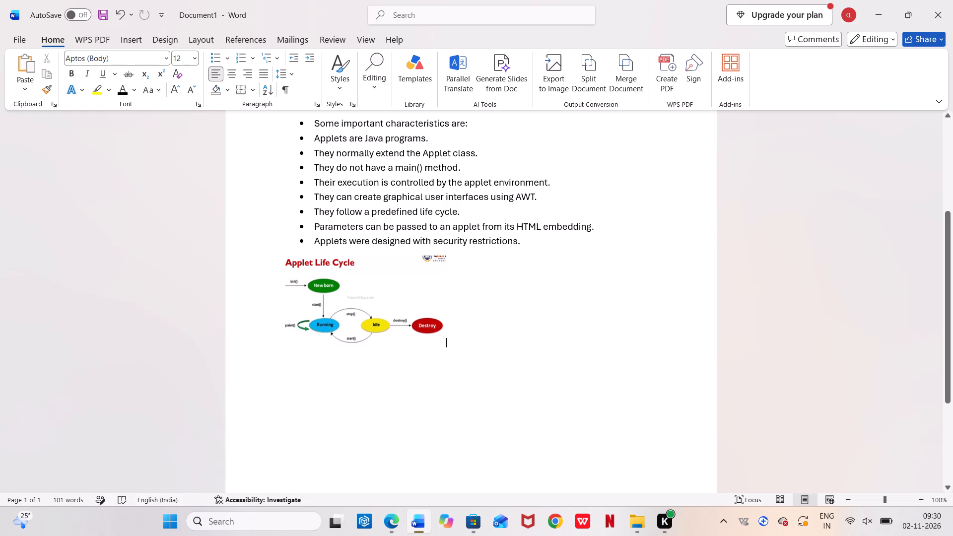
# Stretch the Applet Life Cycle picture slightly taller by its bottom edge, keeping its width.
pyautogui.click(331, 311)
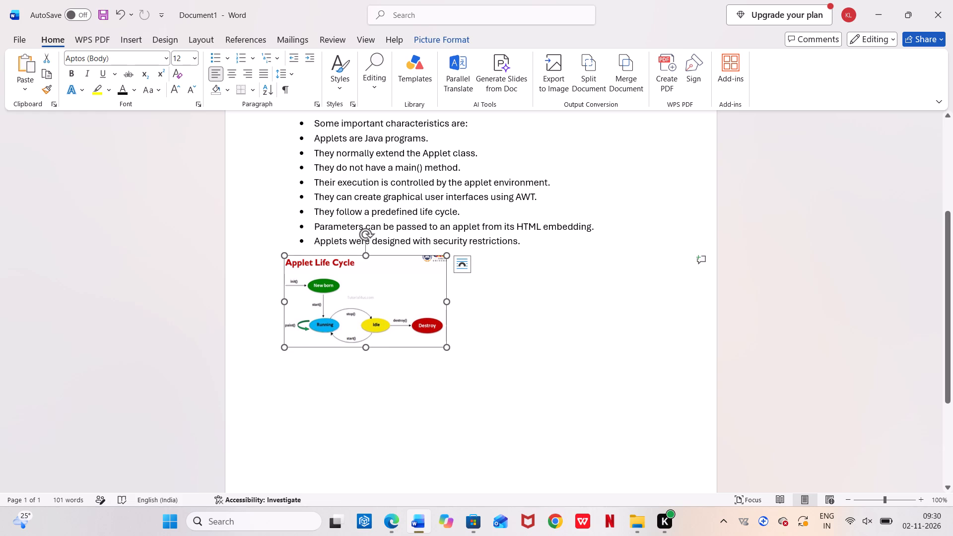
pyautogui.moveTo(366, 348); pyautogui.dragTo(366, 354)
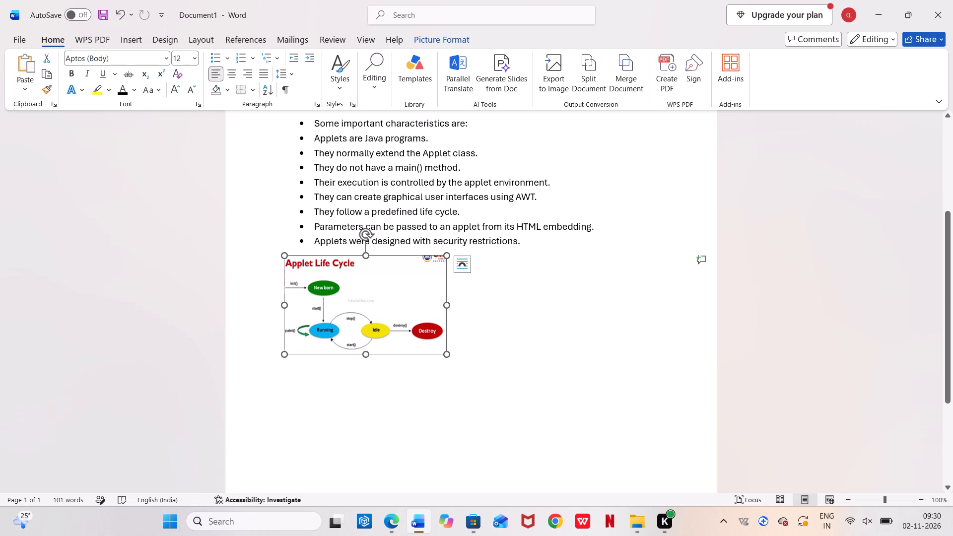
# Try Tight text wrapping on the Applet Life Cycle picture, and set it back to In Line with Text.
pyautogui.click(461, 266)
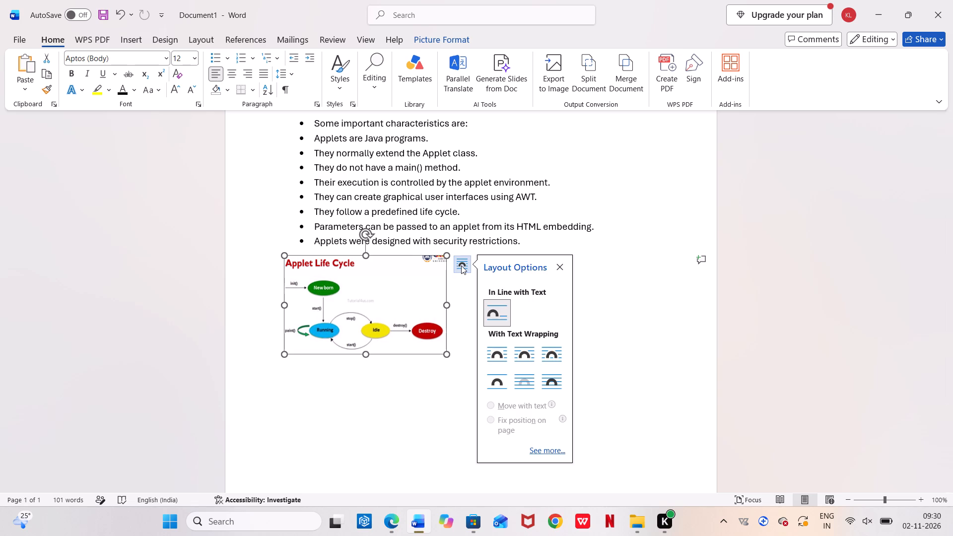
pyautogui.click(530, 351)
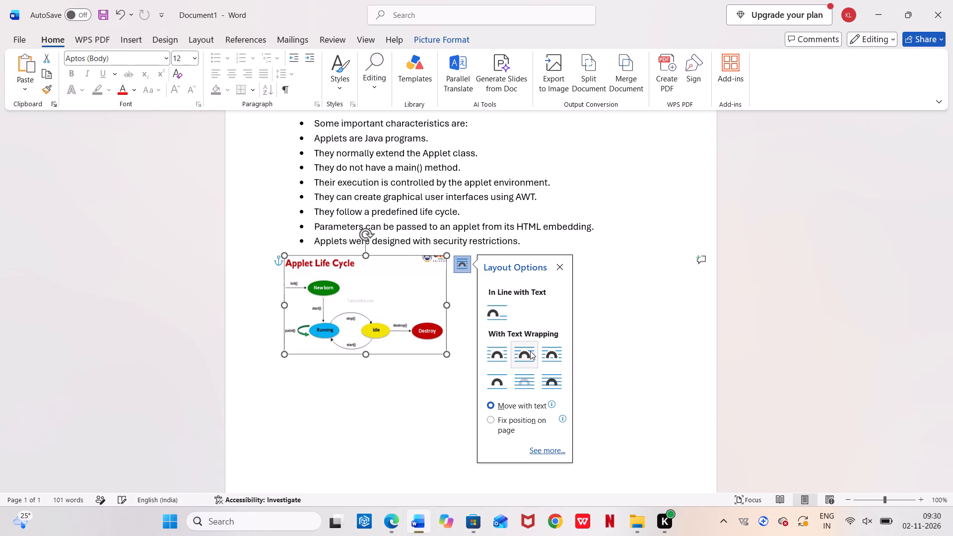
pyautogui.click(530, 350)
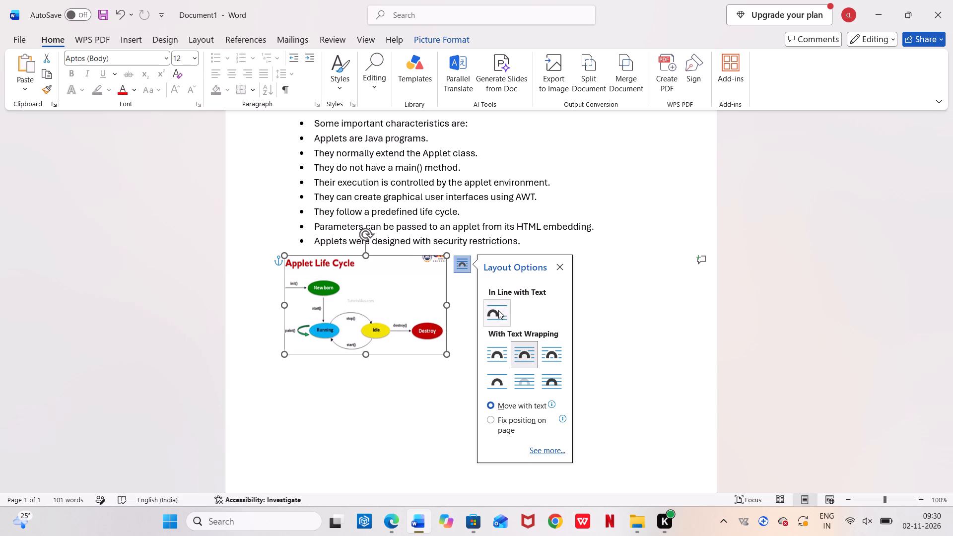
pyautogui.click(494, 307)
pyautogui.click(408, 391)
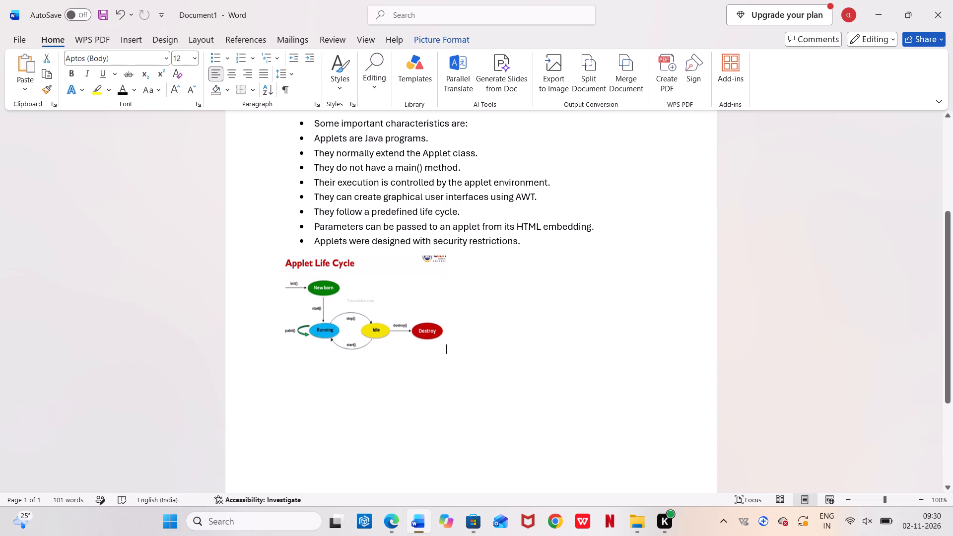
# Start a new empty line below the Applet Life Cycle picture.
pyautogui.click(405, 391)
pyautogui.press('Return')
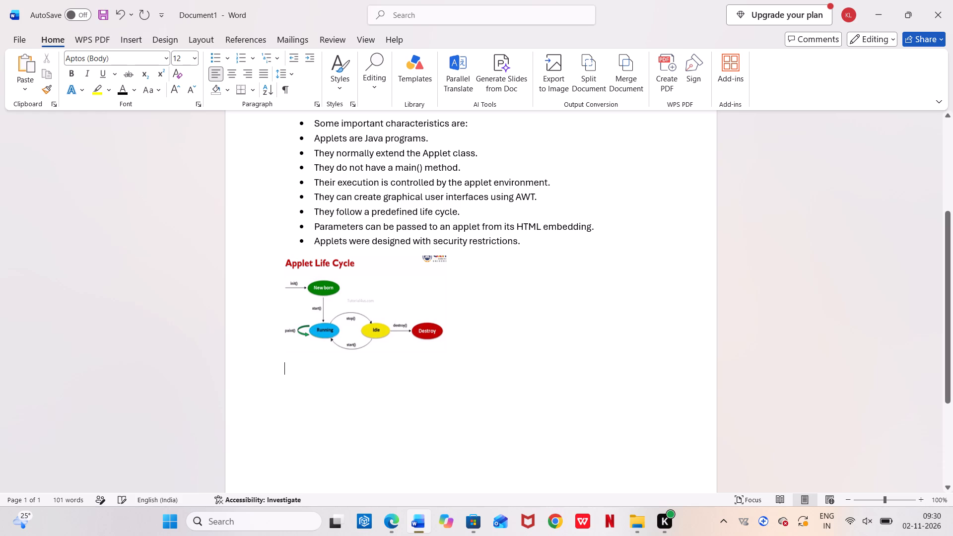
pyautogui.press('Return')
pyautogui.press('BackSpace')
# Insert a screen clipping of the PDF's Applet Methods title and full method table below the Applet Life Cycle picture.
pyautogui.click(397, 524)
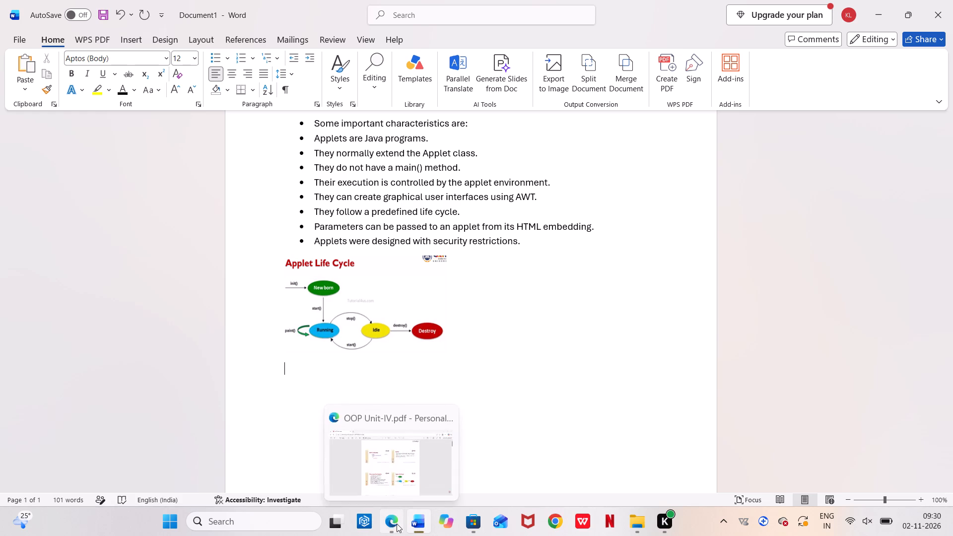
pyautogui.scroll(-4, 395, 372)
pyautogui.scroll(2, 379, 309)
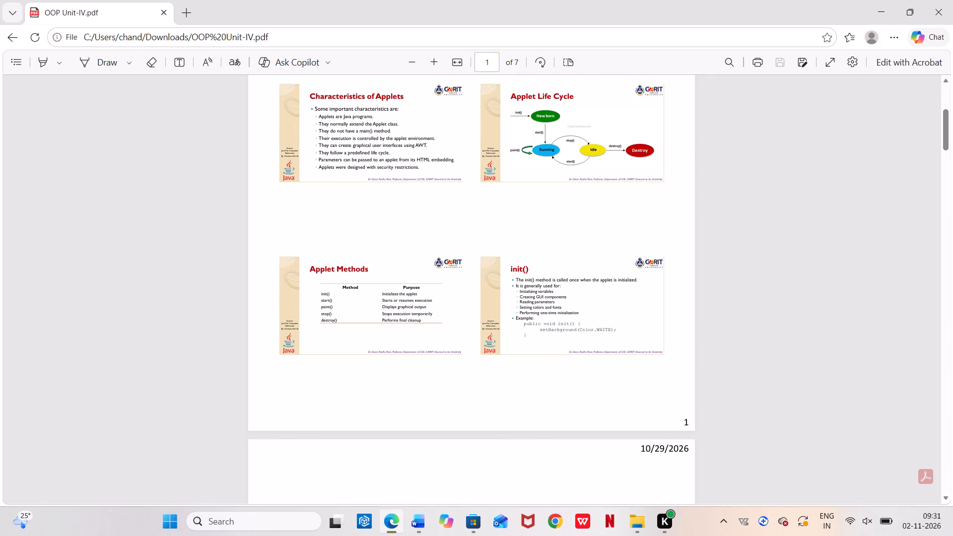
pyautogui.scroll(-2, 379, 309)
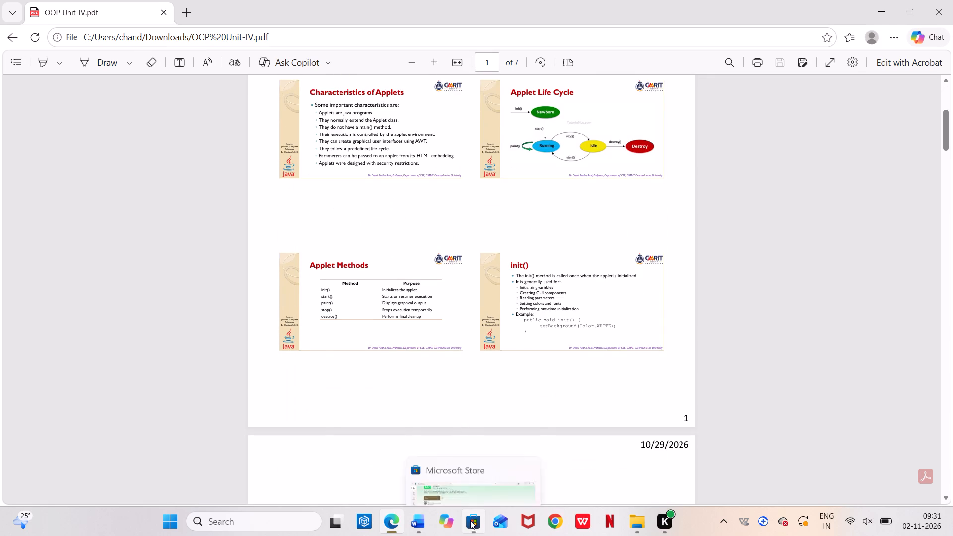
pyautogui.click(414, 519)
pyautogui.scroll(-2, 459, 443)
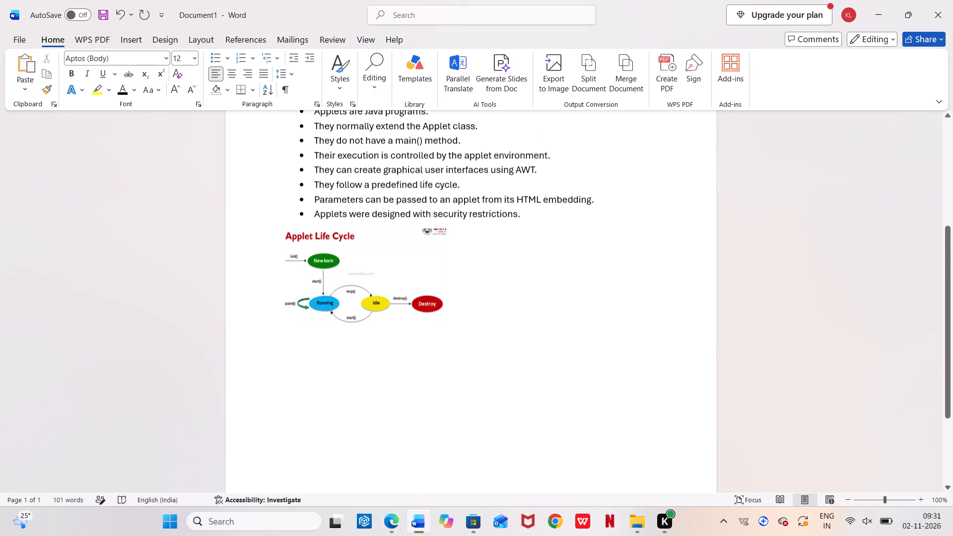
pyautogui.scroll(-4, 464, 423)
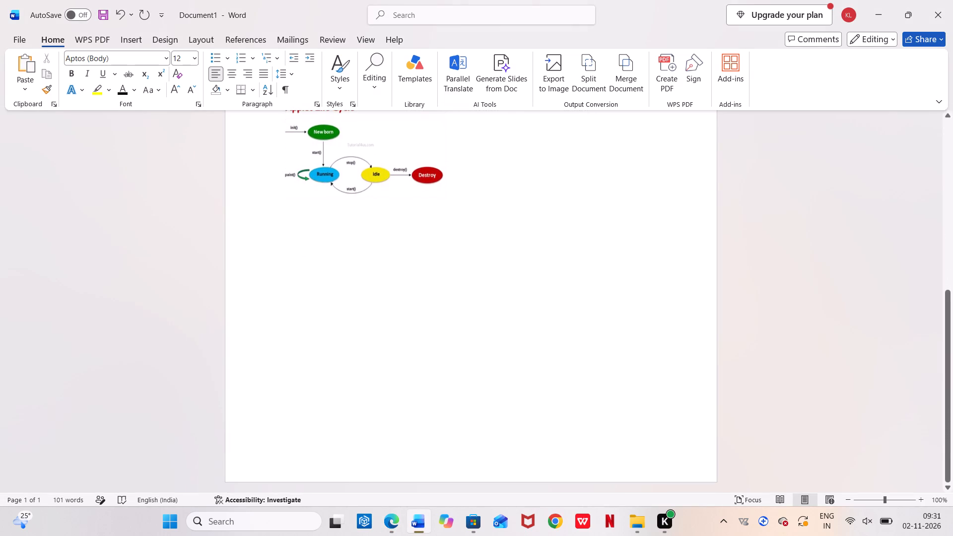
pyautogui.click(391, 517)
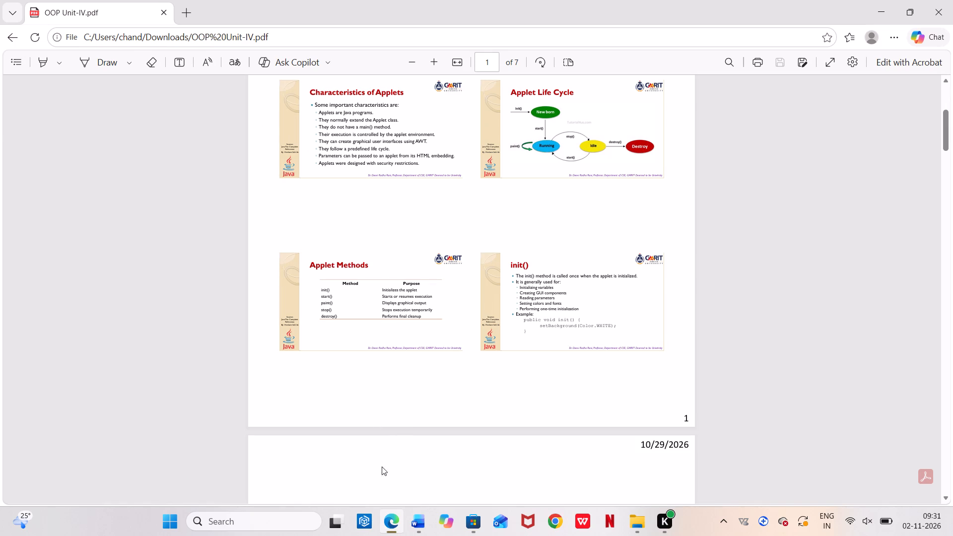
pyautogui.click(417, 517)
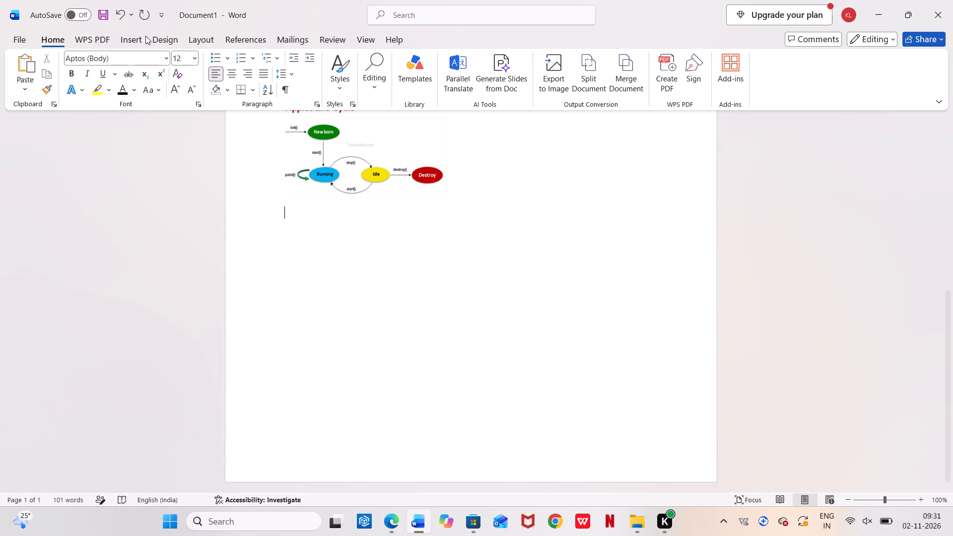
pyautogui.click(140, 36)
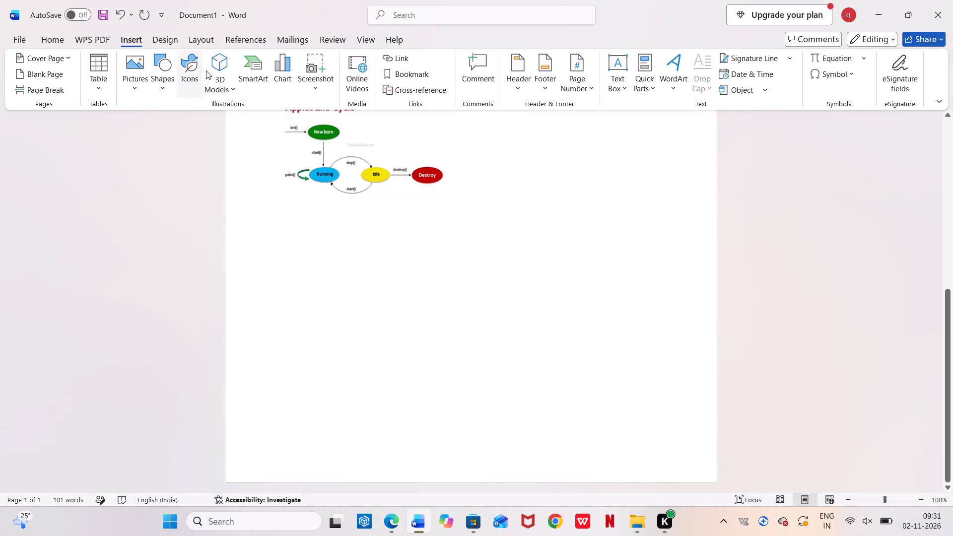
pyautogui.click(318, 88)
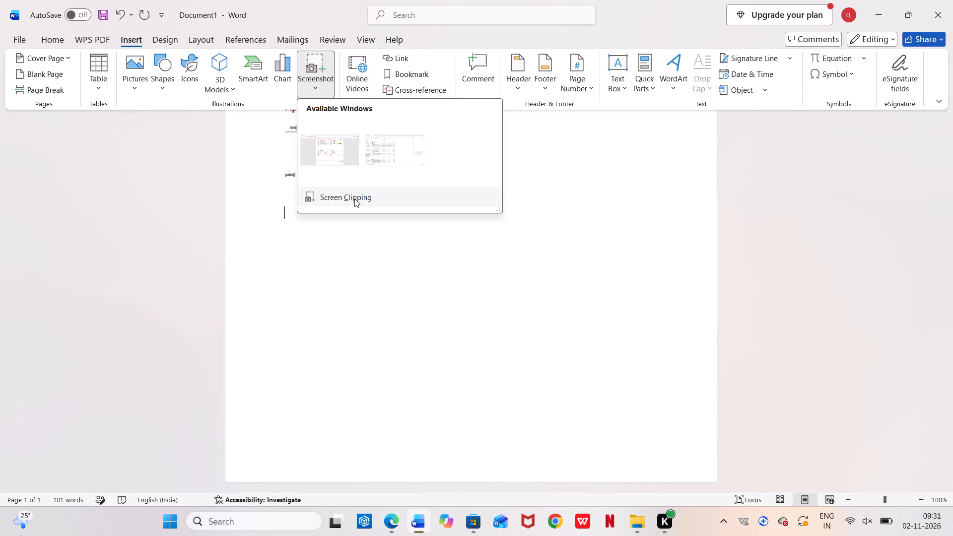
pyautogui.click(354, 199)
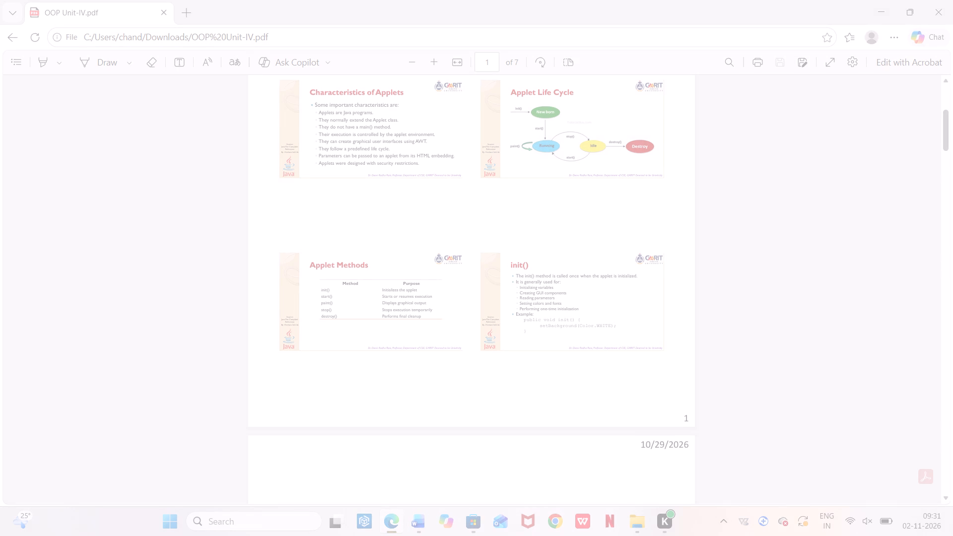
pyautogui.moveTo(308, 258); pyautogui.dragTo(425, 327)
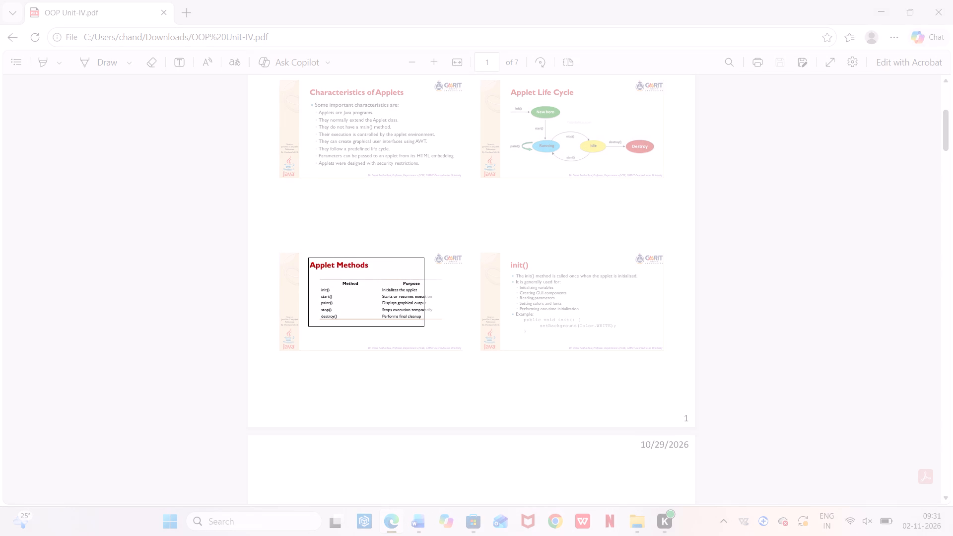
pyautogui.moveTo(425, 327); pyautogui.dragTo(453, 330)
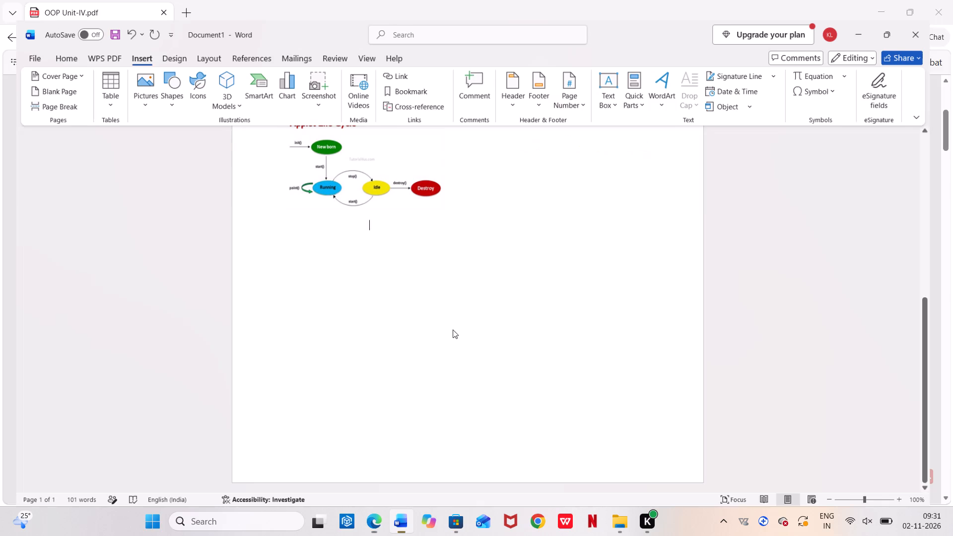
# Resize the Applet Methods picture to about 7 cm wide, stretch it taller, and deselect it.
pyautogui.moveTo(357, 279); pyautogui.dragTo(359, 302)
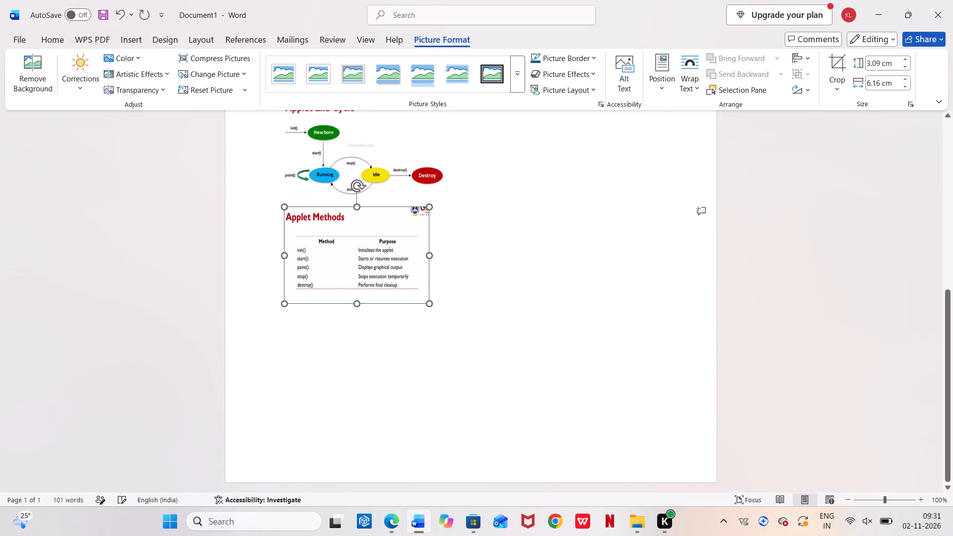
pyautogui.moveTo(436, 254); pyautogui.dragTo(450, 255)
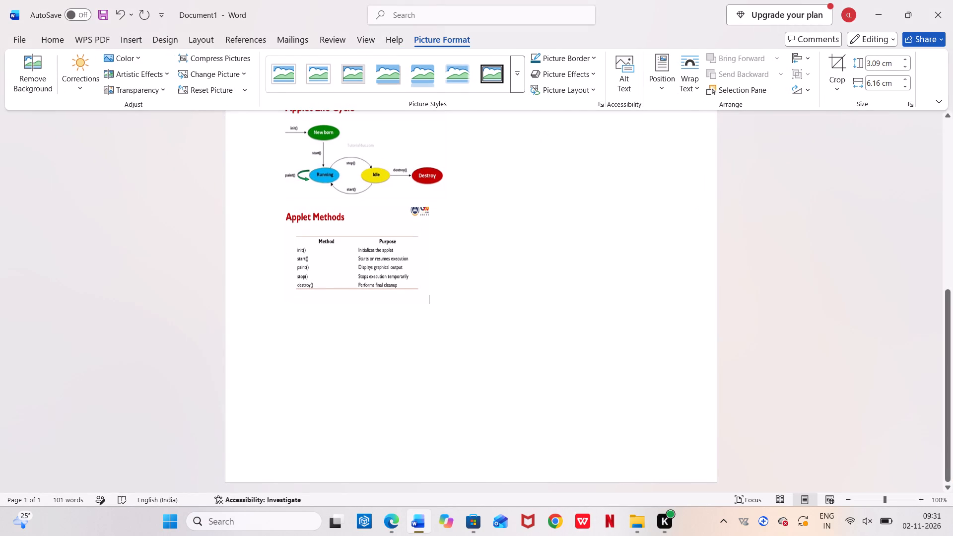
pyautogui.click(419, 262)
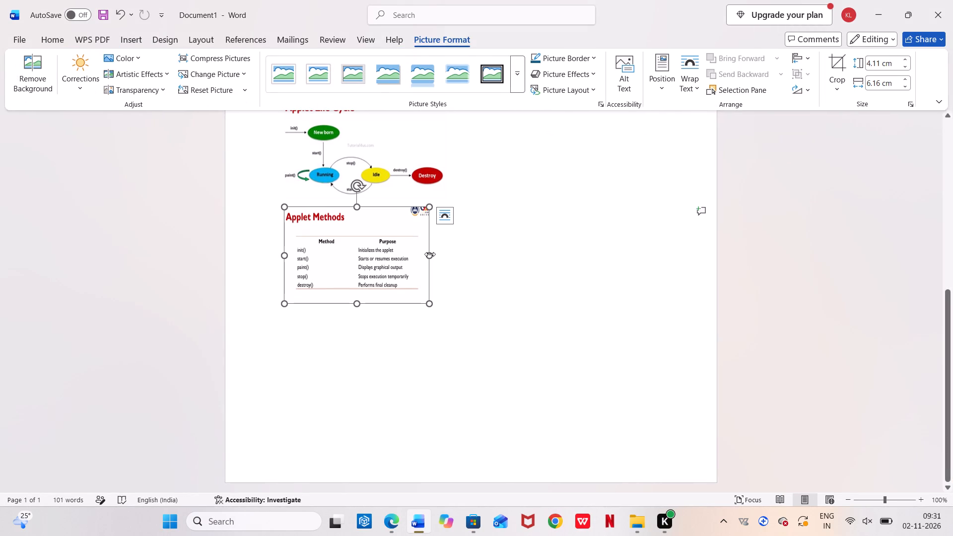
pyautogui.moveTo(430, 254); pyautogui.dragTo(448, 253)
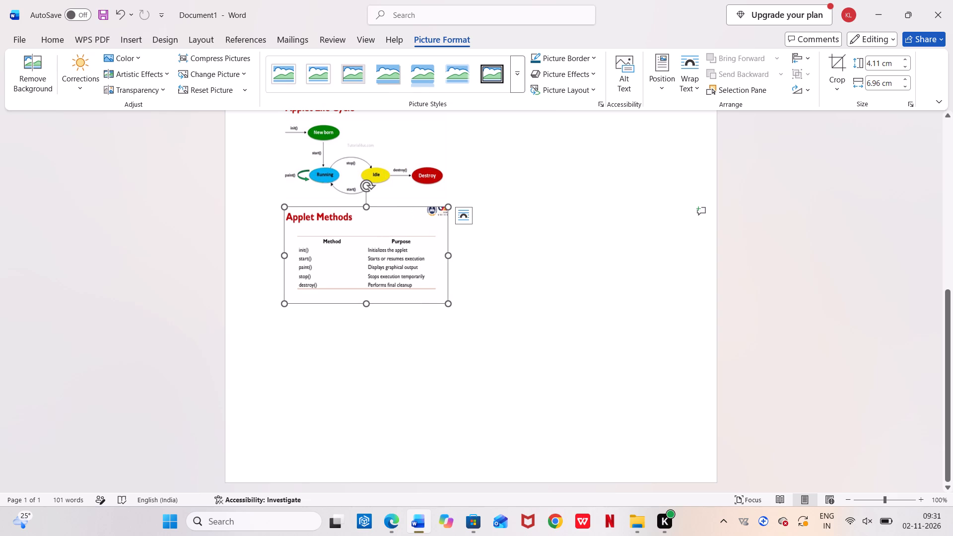
pyautogui.moveTo(365, 305); pyautogui.dragTo(362, 319)
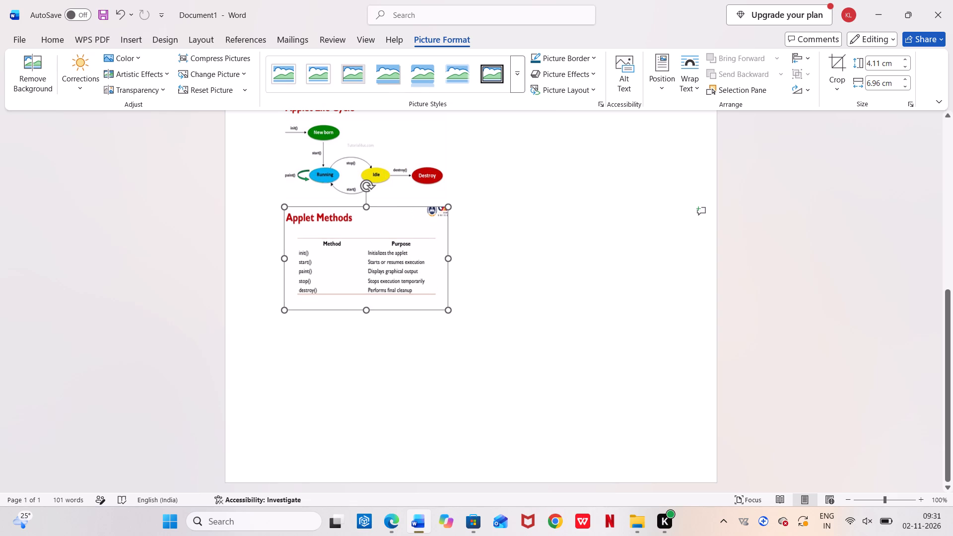
pyautogui.moveTo(362, 319); pyautogui.dragTo(362, 327)
pyautogui.click(443, 348)
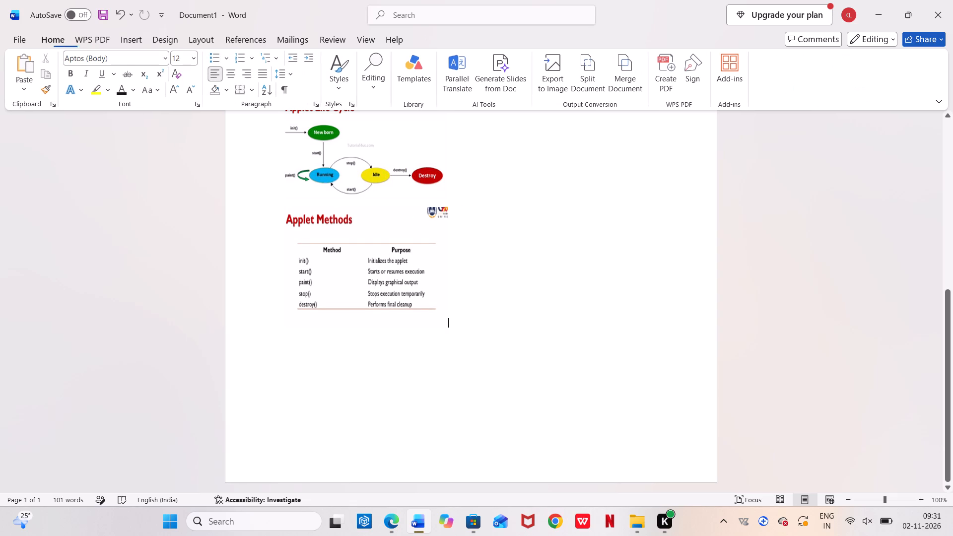
# Switch to the OOP Unit-IV PDF in Edge and locate the init() slide.
pyautogui.click(386, 518)
pyautogui.scroll(3, 461, 344)
pyautogui.scroll(-2, 461, 336)
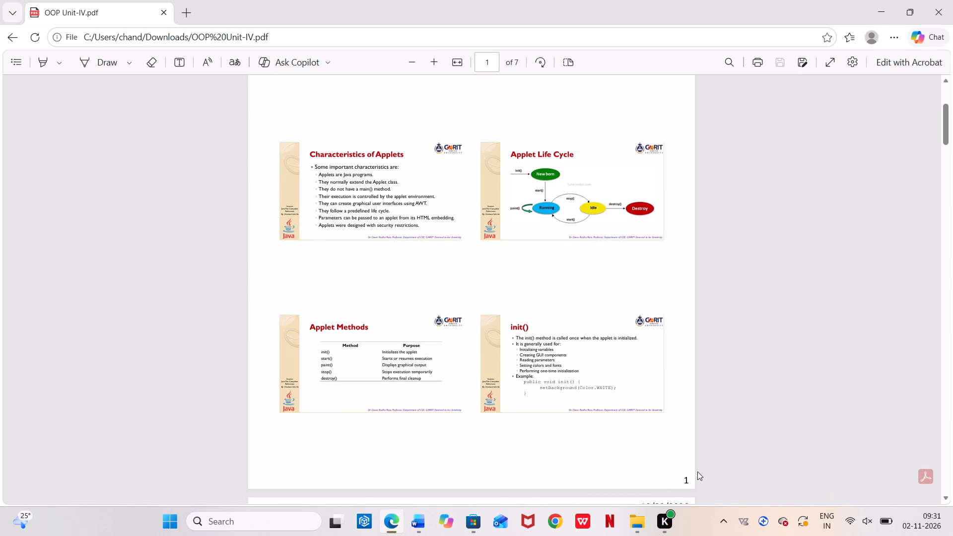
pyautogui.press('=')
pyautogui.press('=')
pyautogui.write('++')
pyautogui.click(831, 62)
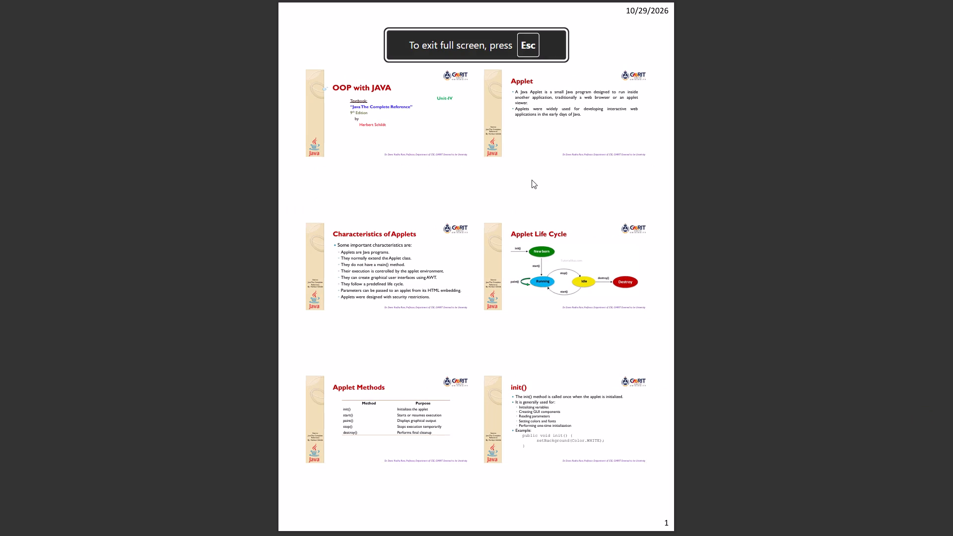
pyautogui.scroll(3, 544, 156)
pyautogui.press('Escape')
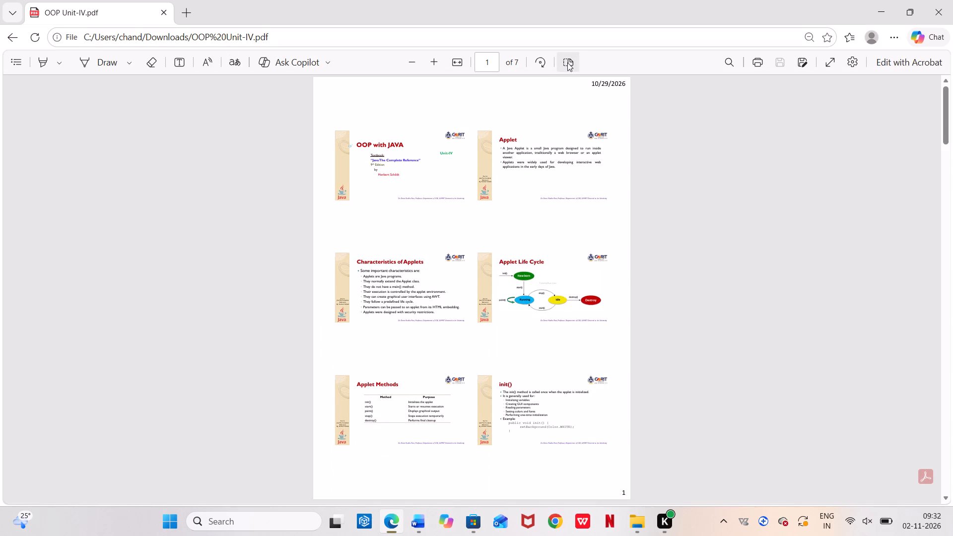
# Insert an enlarged screen clipping, about 10 cm wide, of the PDF's init() title, bullets and example code below the Applet Methods picture in Word.
pyautogui.click(432, 55)
pyautogui.tripleClick(432, 55)
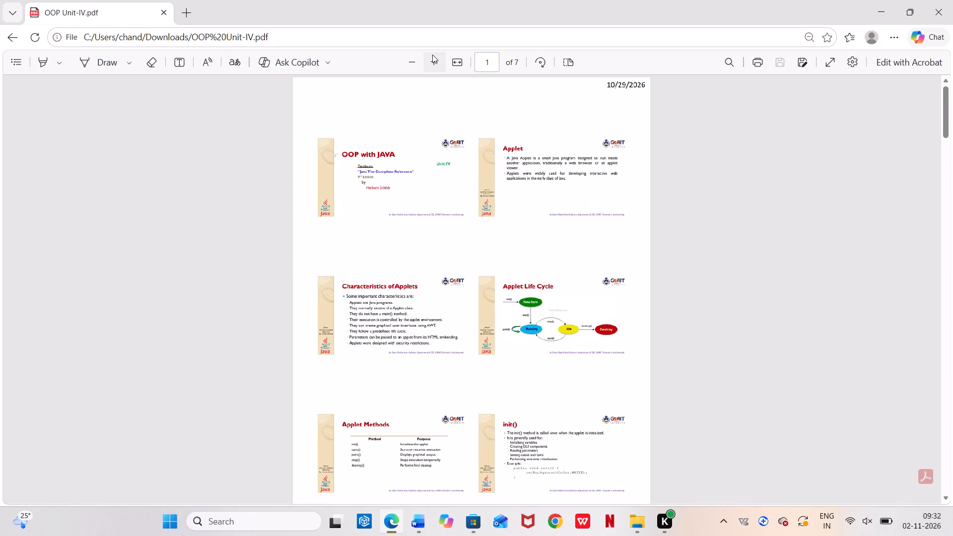
pyautogui.click(432, 55)
pyautogui.scroll(-4, 454, 487)
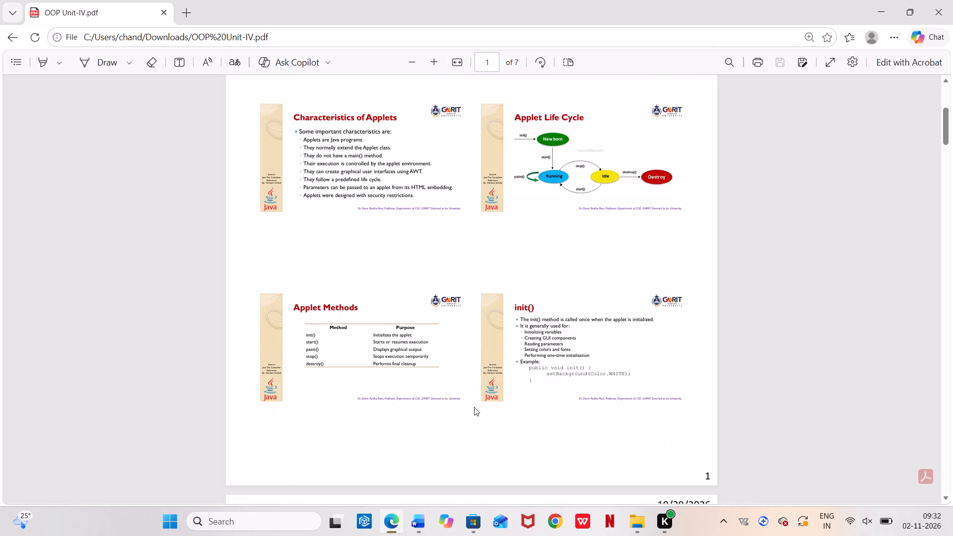
pyautogui.tripleClick(436, 60)
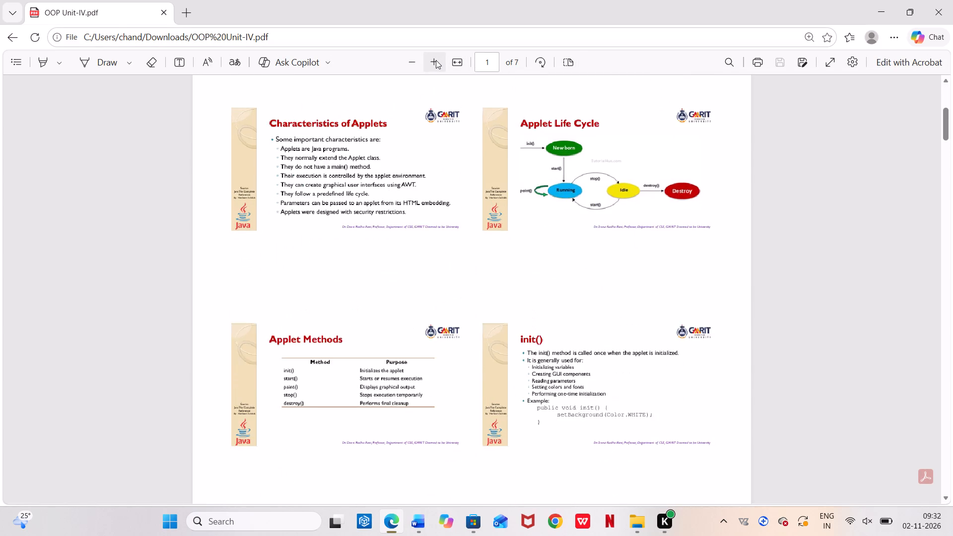
pyautogui.scroll(-3, 444, 381)
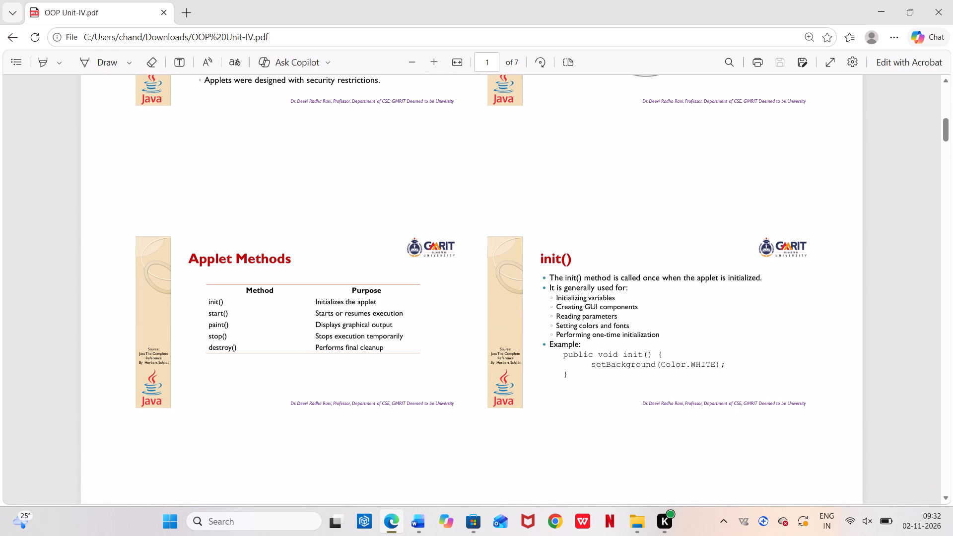
pyautogui.click(408, 523)
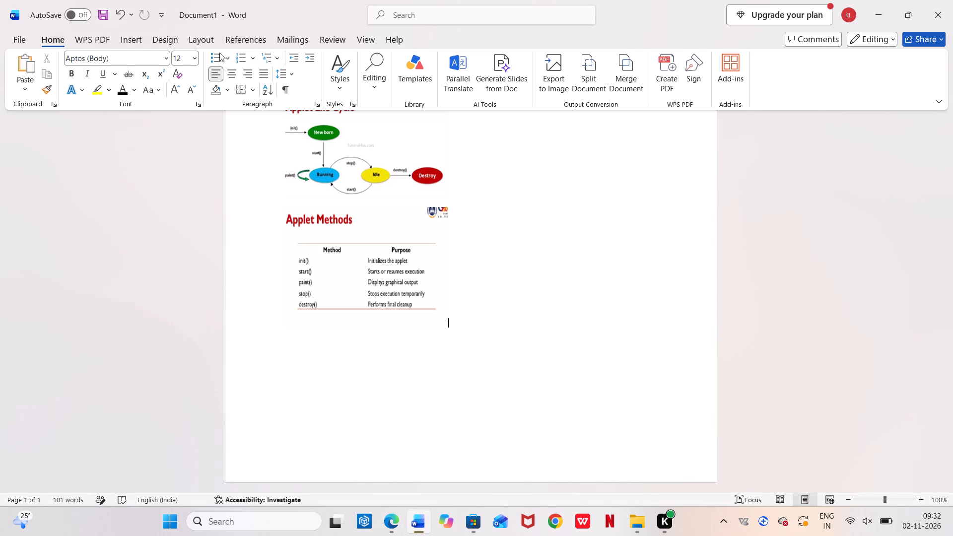
pyautogui.click(135, 40)
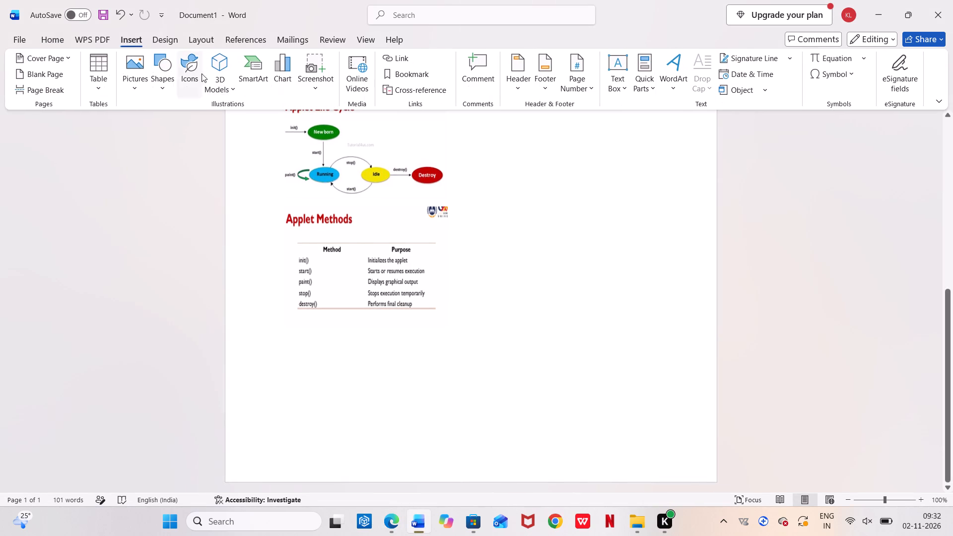
pyautogui.click(314, 88)
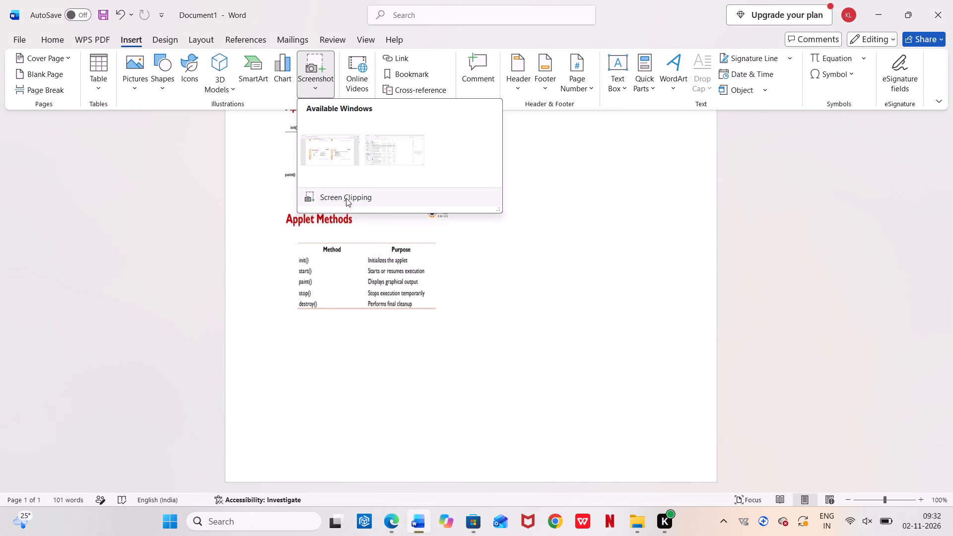
pyautogui.click(346, 199)
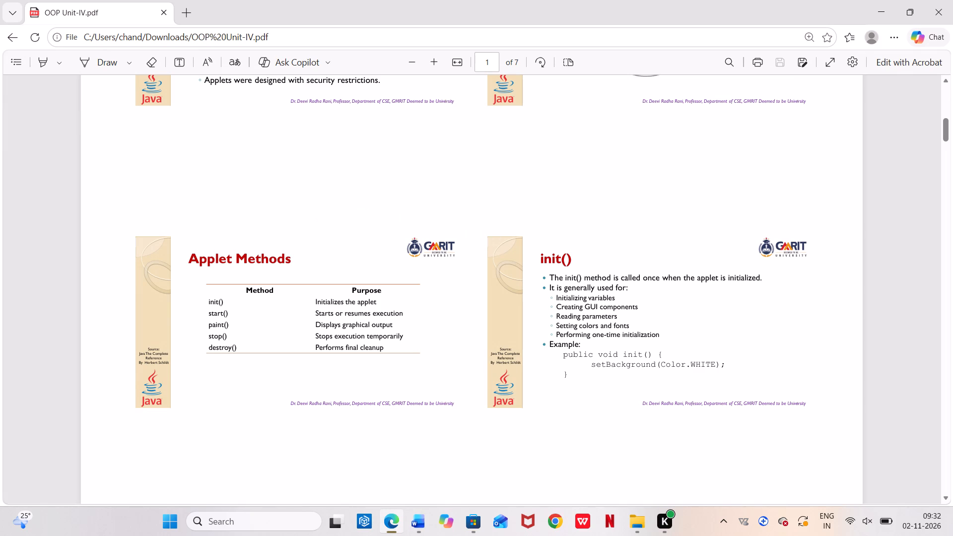
pyautogui.moveTo(534, 244); pyautogui.dragTo(623, 329)
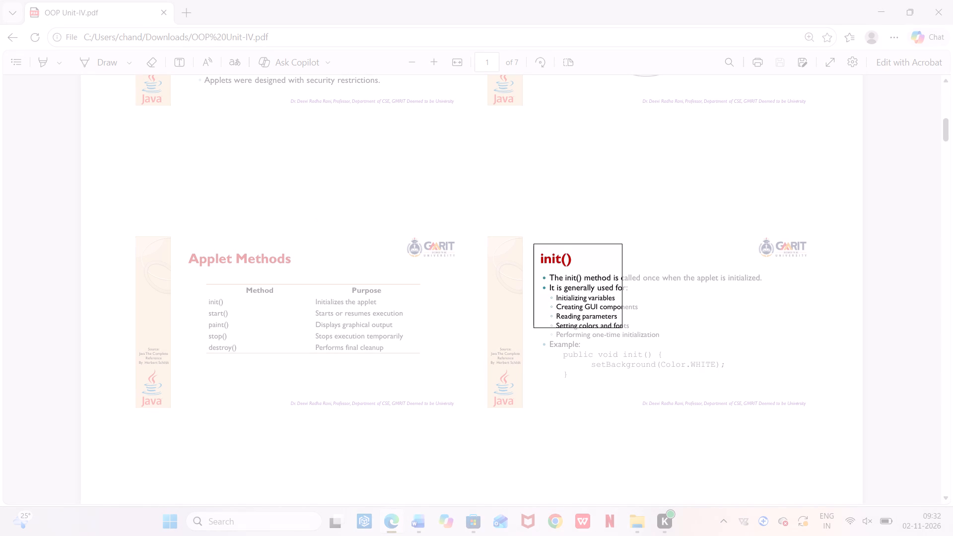
pyautogui.moveTo(623, 329); pyautogui.dragTo(727, 377)
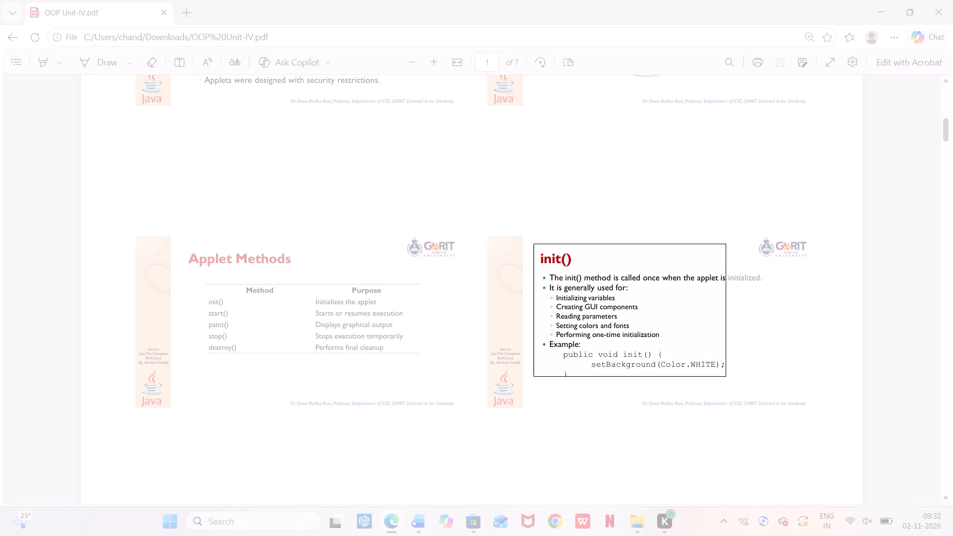
pyautogui.moveTo(727, 377); pyautogui.dragTo(771, 381)
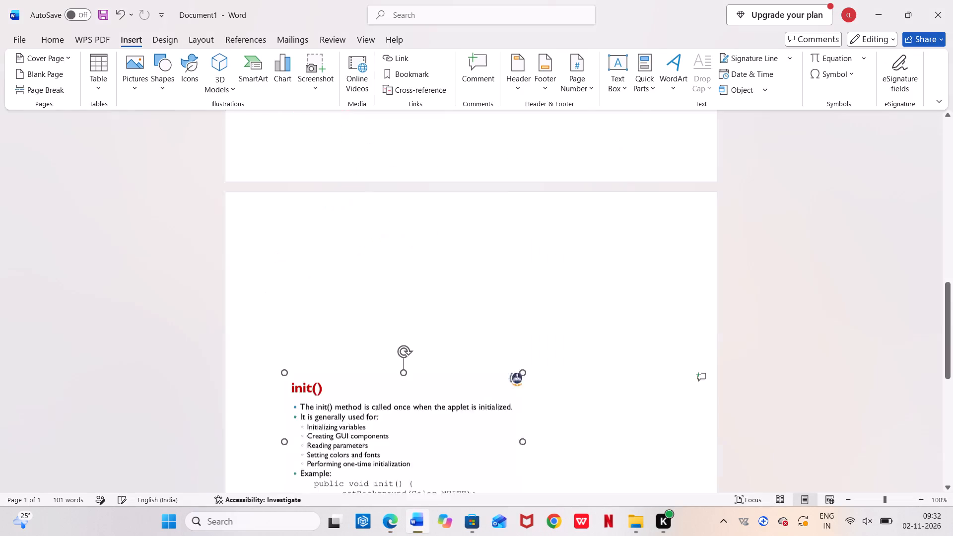
pyautogui.click(424, 390)
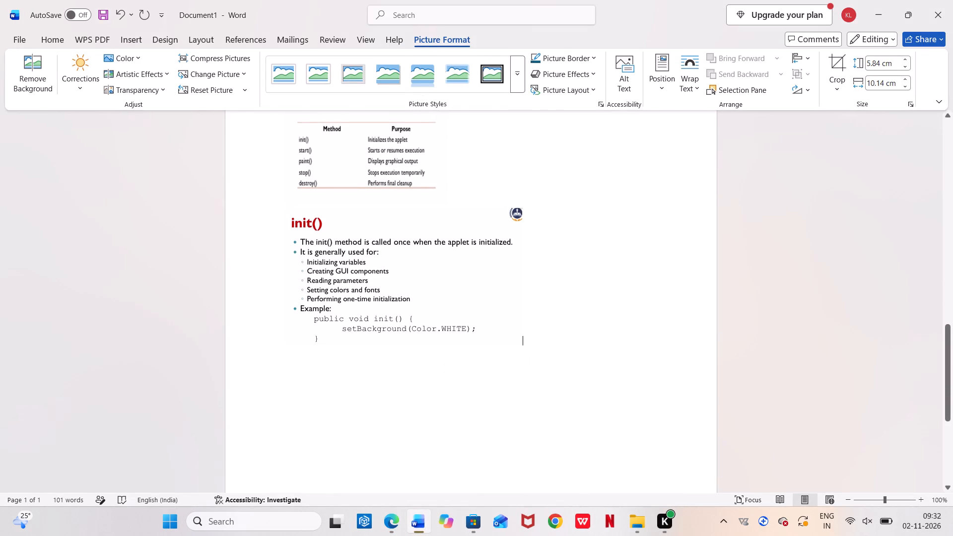
# Delete the small Applet Life Cycle picture below the bulleted list of applet characteristics.
pyautogui.scroll(5, 420, 341)
pyautogui.scroll(2, 353, 293)
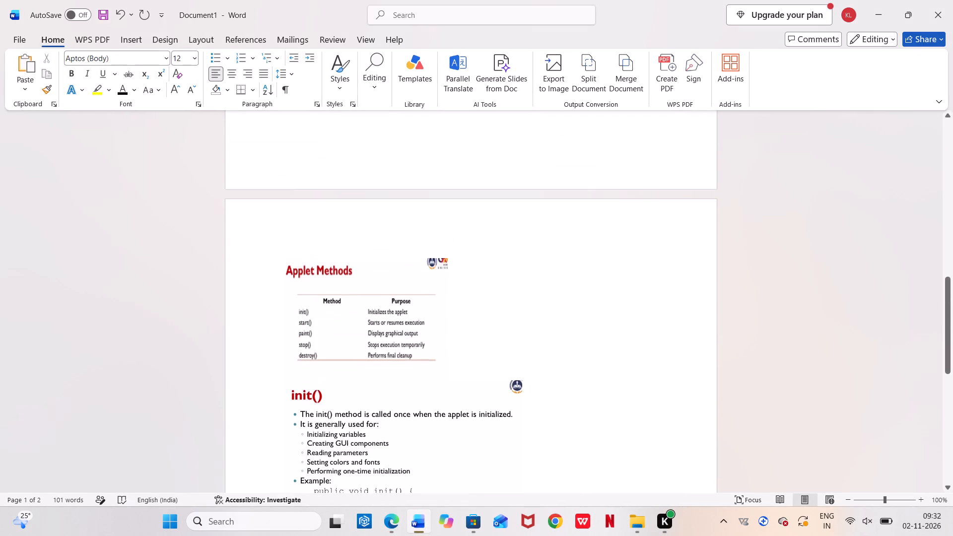
pyautogui.scroll(10, 353, 291)
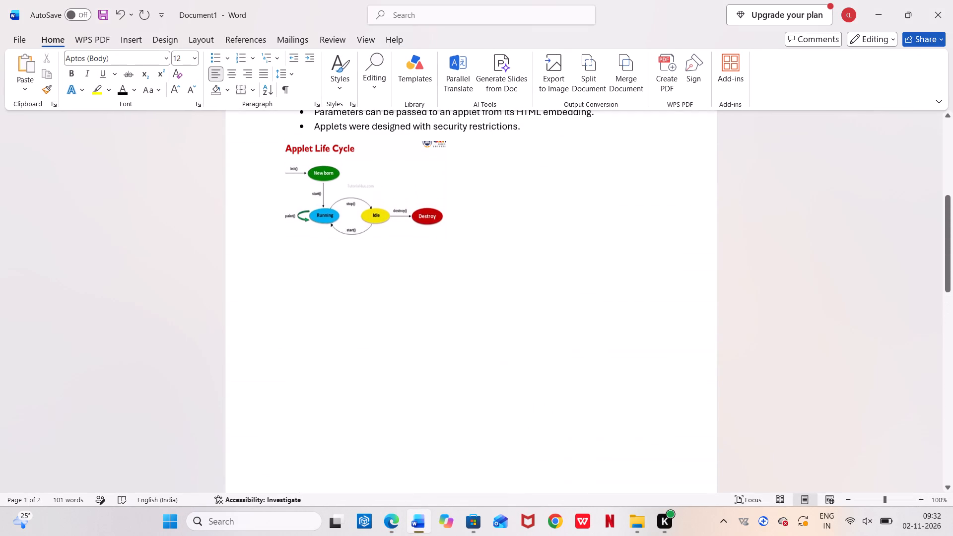
pyautogui.rightClick(346, 215)
pyautogui.click(289, 299)
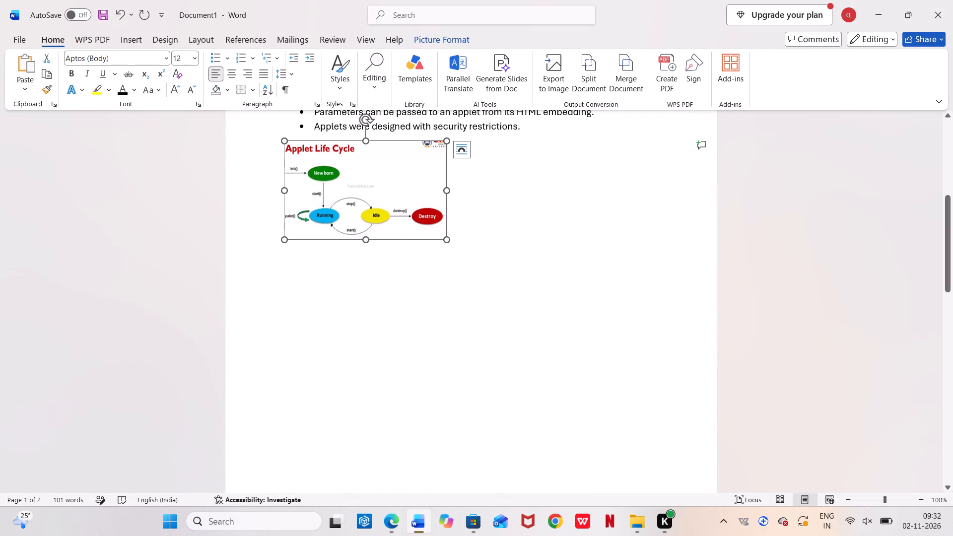
pyautogui.press('BackSpace')
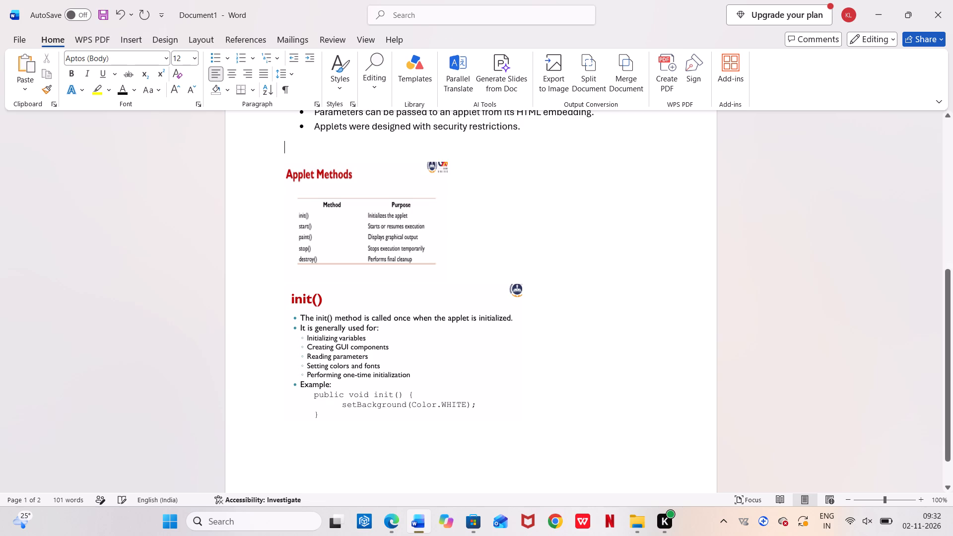
# Insert a larger screen clipping of the PDF's Applet Life Cycle title and diagram, about 11 cm wide, on the empty line below the bulleted list.
pyautogui.scroll(2, 369, 222)
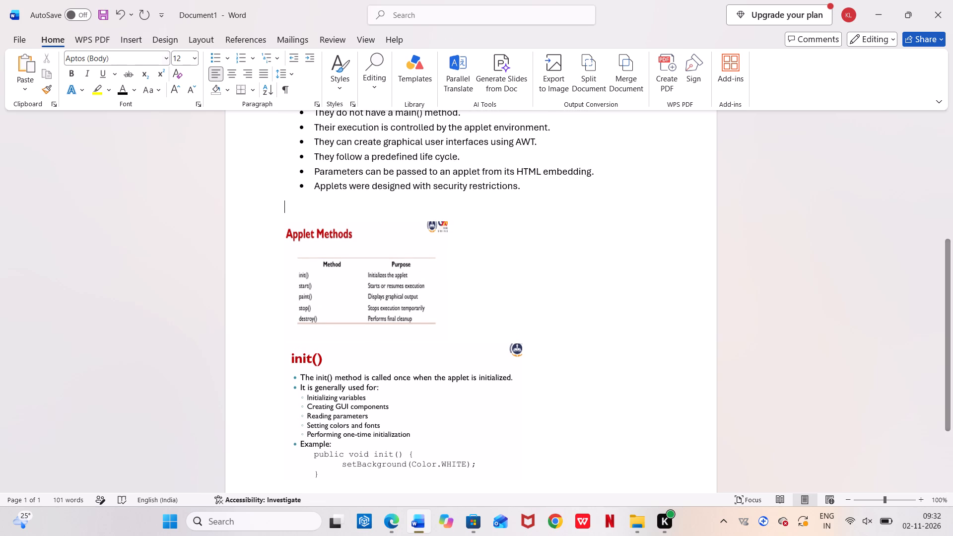
pyautogui.click(136, 41)
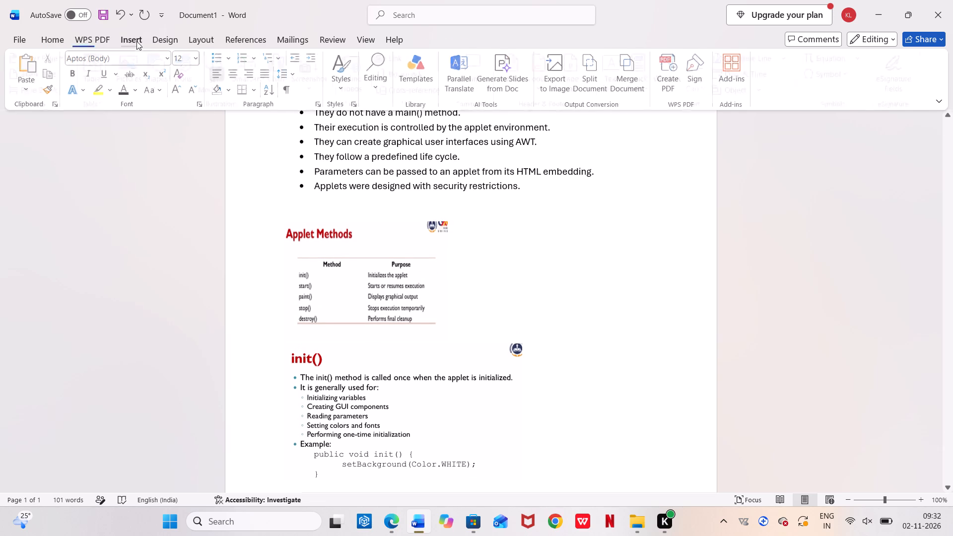
pyautogui.click(315, 87)
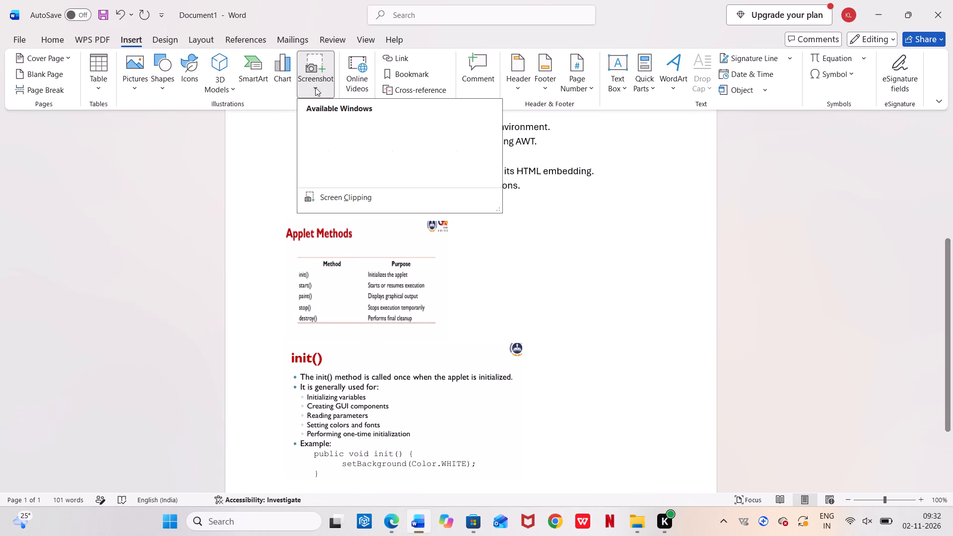
pyautogui.click(359, 199)
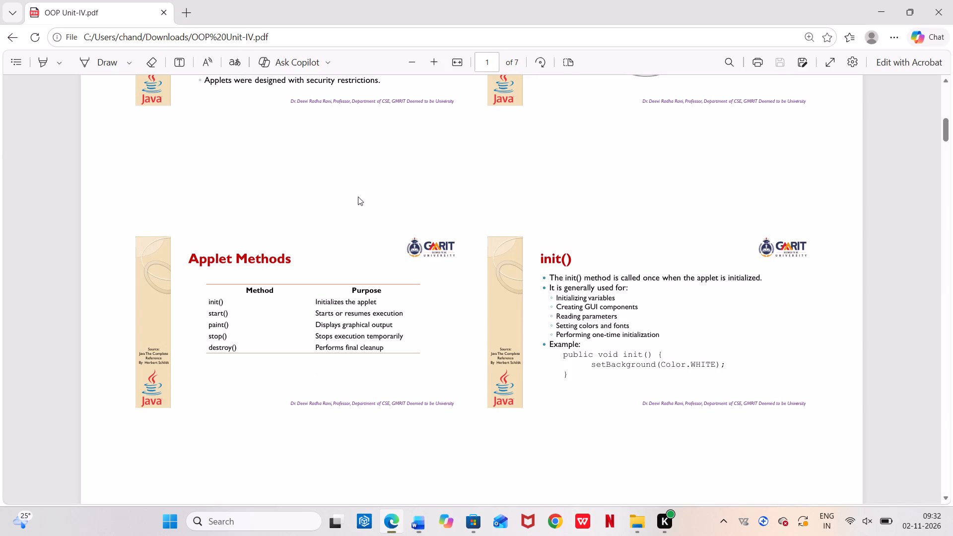
pyautogui.scroll(4, 288, 193)
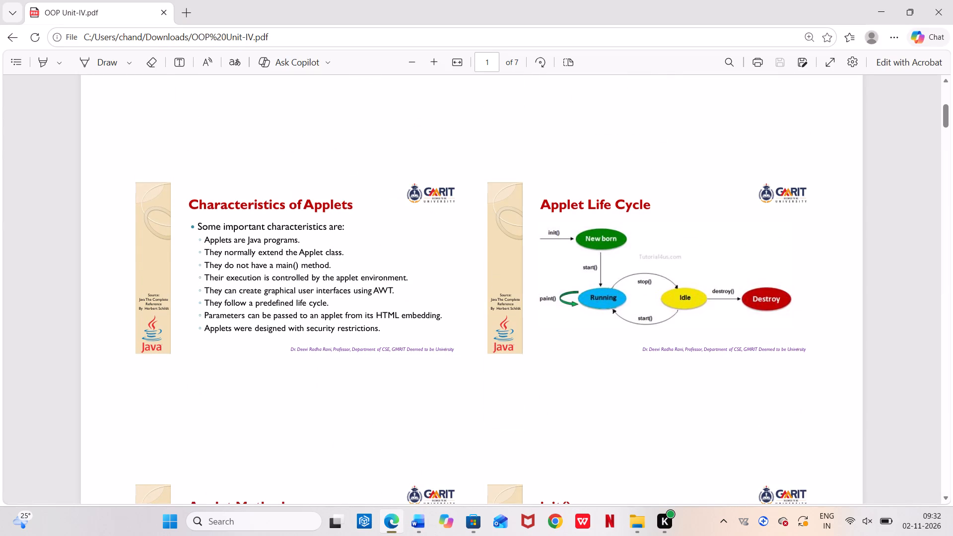
pyautogui.moveTo(538, 191); pyautogui.dragTo(616, 238)
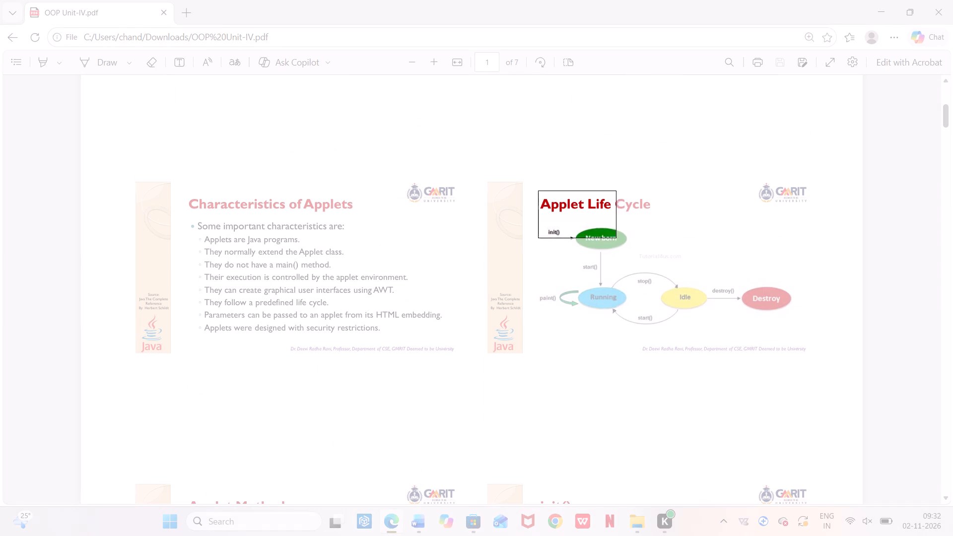
pyautogui.moveTo(616, 238); pyautogui.dragTo(795, 336)
pyautogui.click(499, 402)
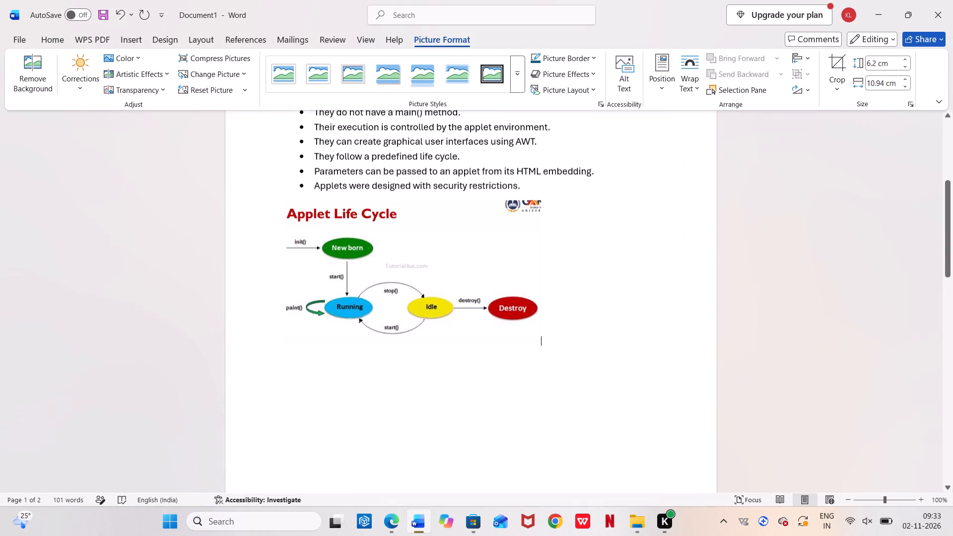
# Delete the small Applet Methods picture above the init() picture.
pyautogui.scroll(-3, 507, 368)
pyautogui.scroll(-5, 516, 319)
pyautogui.scroll(-1, 475, 324)
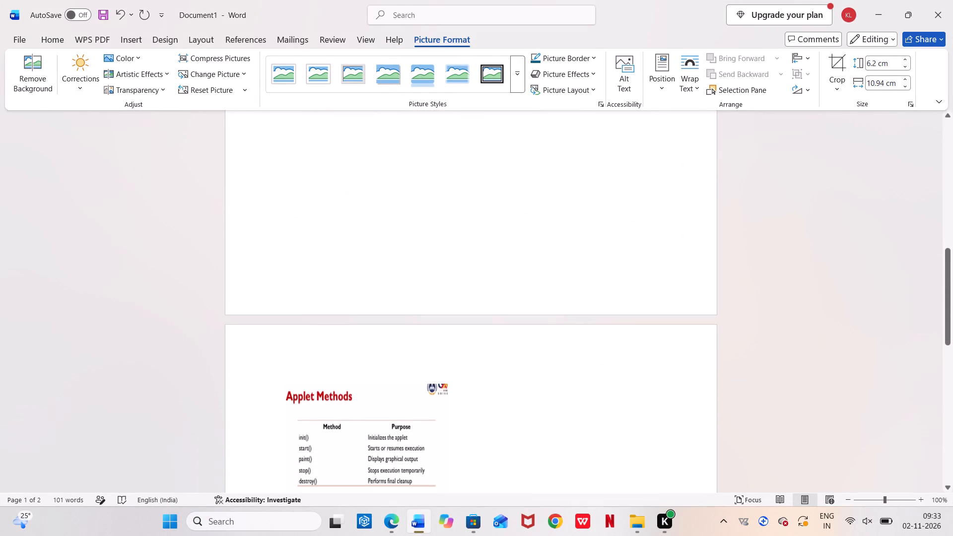
pyautogui.rightClick(362, 443)
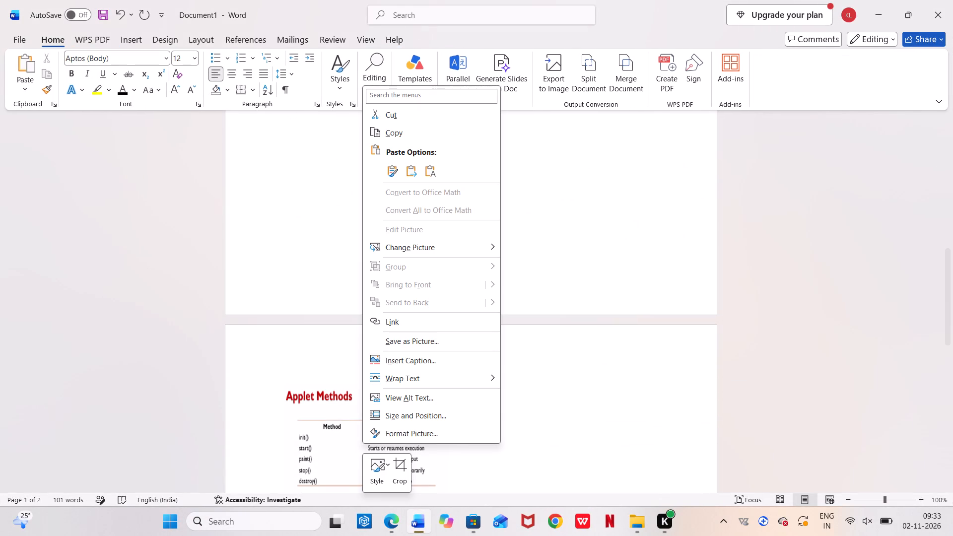
pyautogui.click(361, 442)
pyautogui.press('BackSpace')
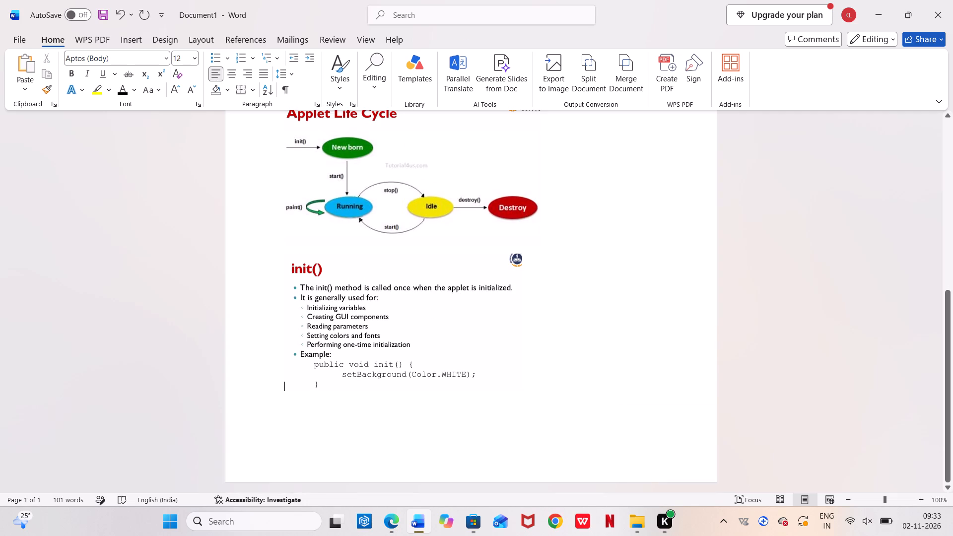
# Insert a screen clipping of the PDF's Applet Methods title and table, about 11 cm wide, between the Applet Life Cycle and init() pictures.
pyautogui.click(583, 229)
pyautogui.press('Return')
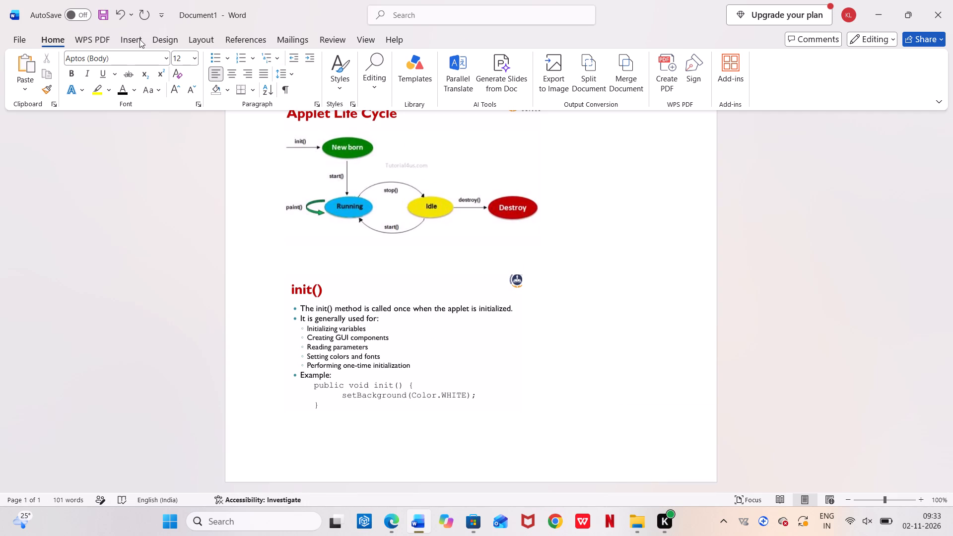
pyautogui.click(136, 38)
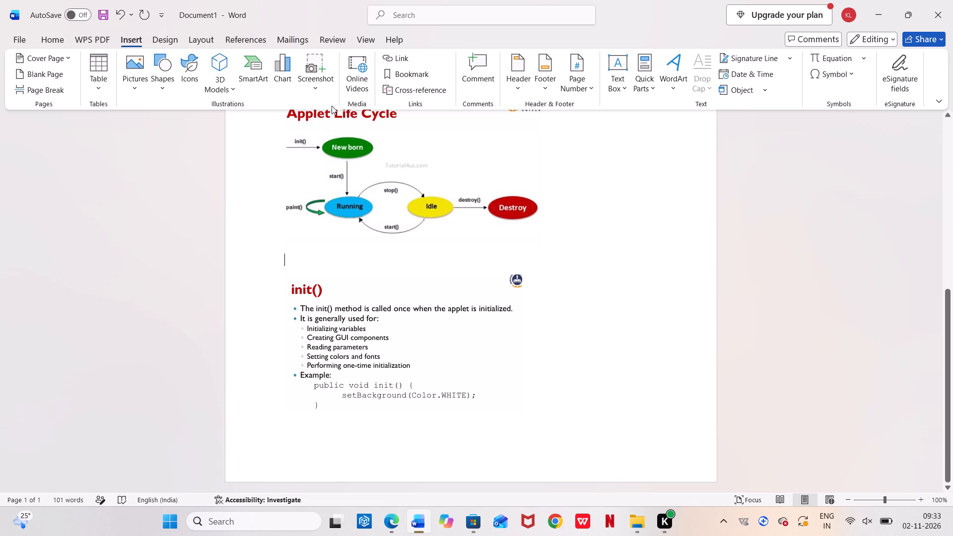
pyautogui.click(313, 90)
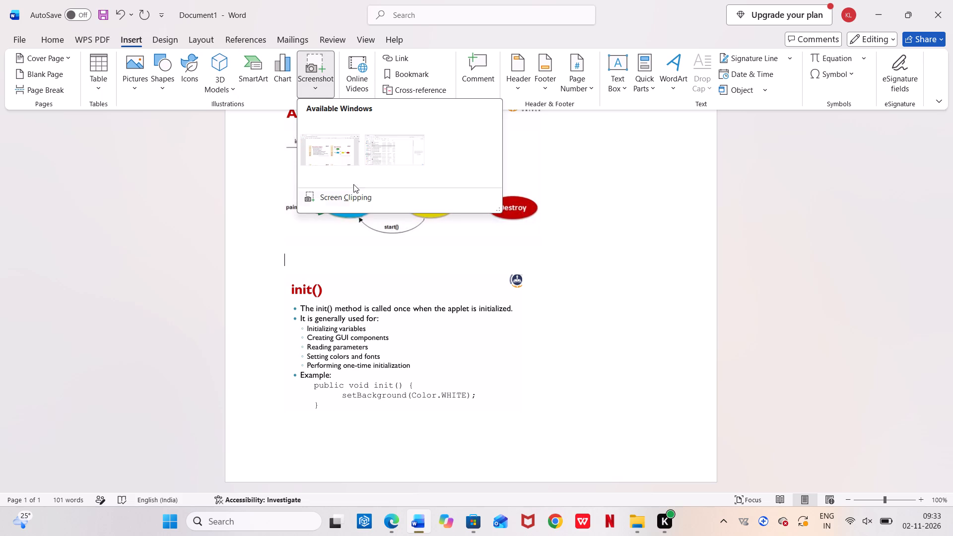
pyautogui.click(351, 202)
pyautogui.scroll(-3, 420, 230)
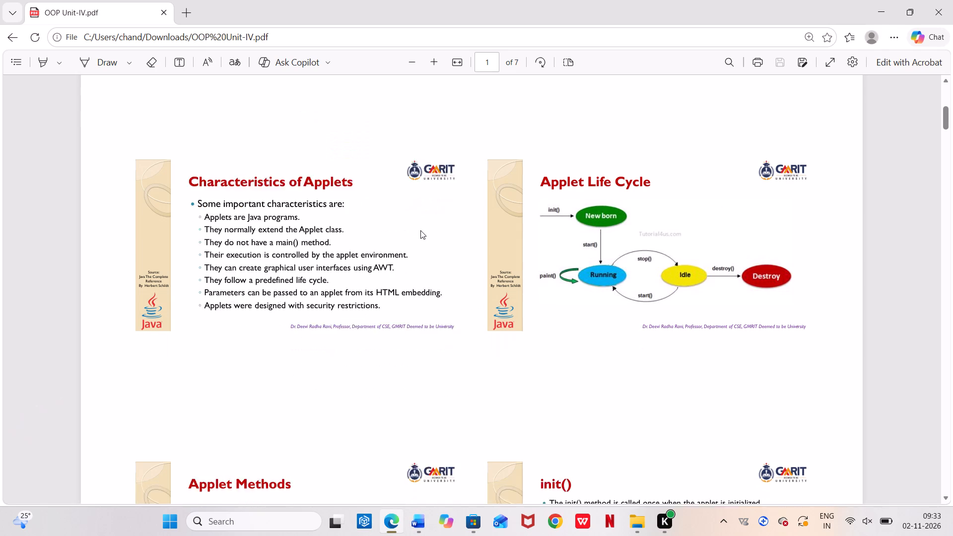
pyautogui.scroll(-1, 420, 230)
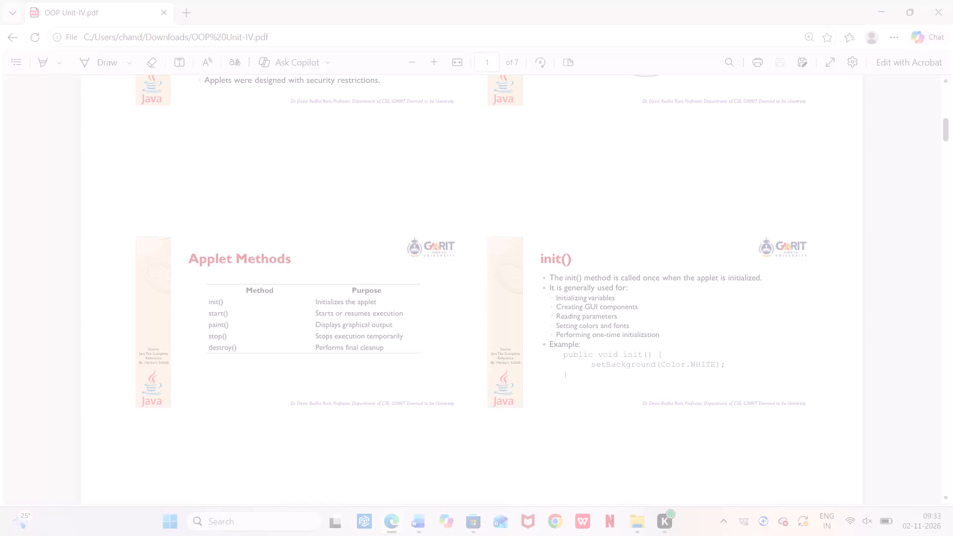
pyautogui.moveTo(183, 241); pyautogui.dragTo(379, 334)
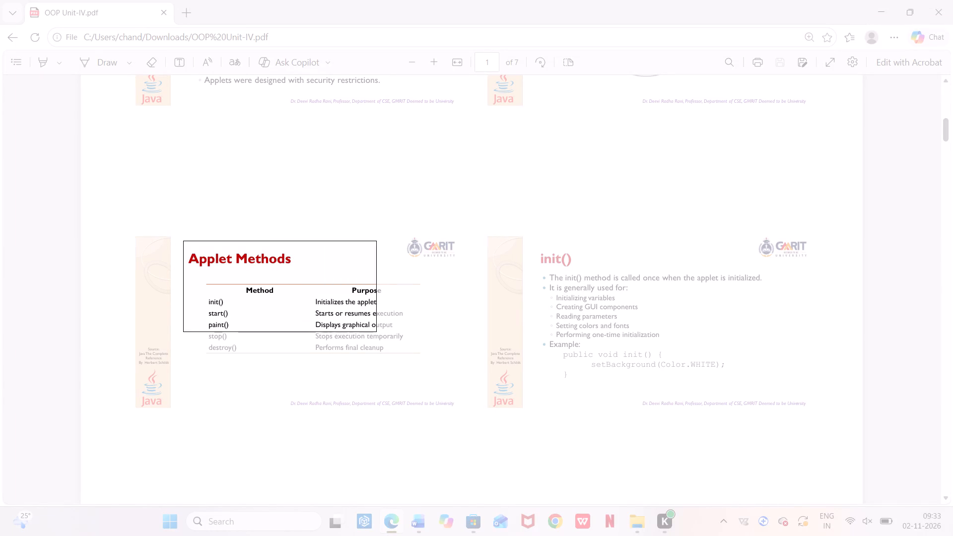
pyautogui.moveTo(379, 334); pyautogui.dragTo(435, 376)
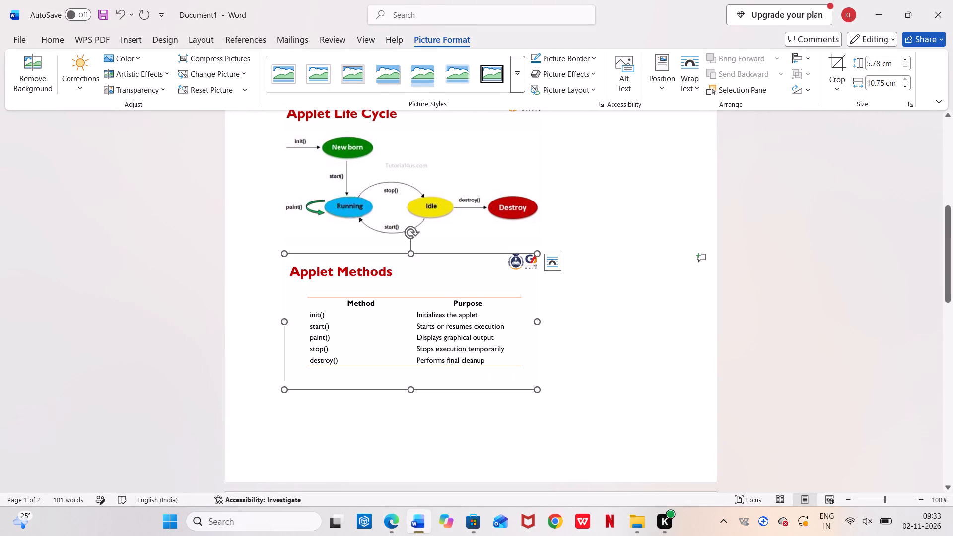
pyautogui.click(428, 424)
# Insert a screen clipping of the PDF's start() title, bullets and code, about 10.6 cm wide, on a new line below the init() picture.
pyautogui.scroll(-2, 448, 400)
pyautogui.scroll(-7, 408, 317)
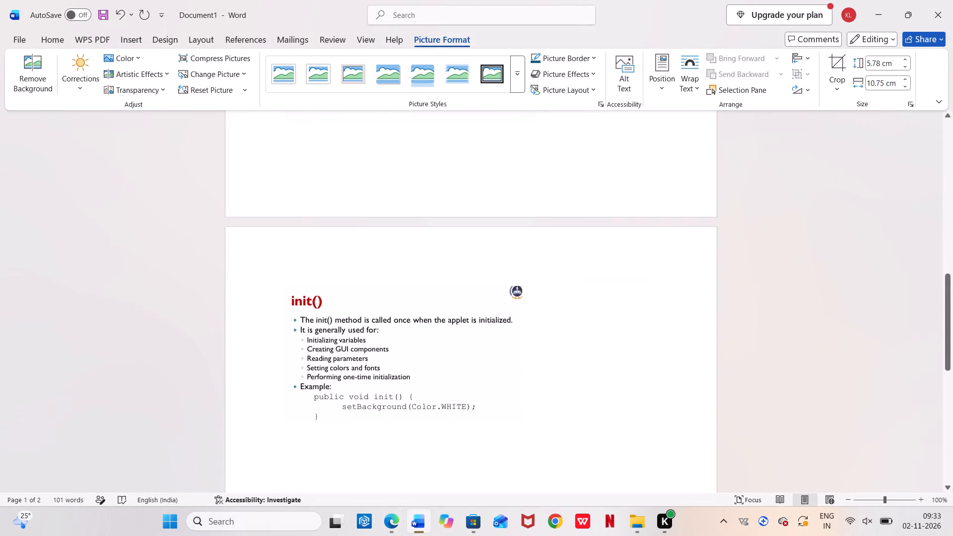
pyautogui.scroll(-4, 404, 296)
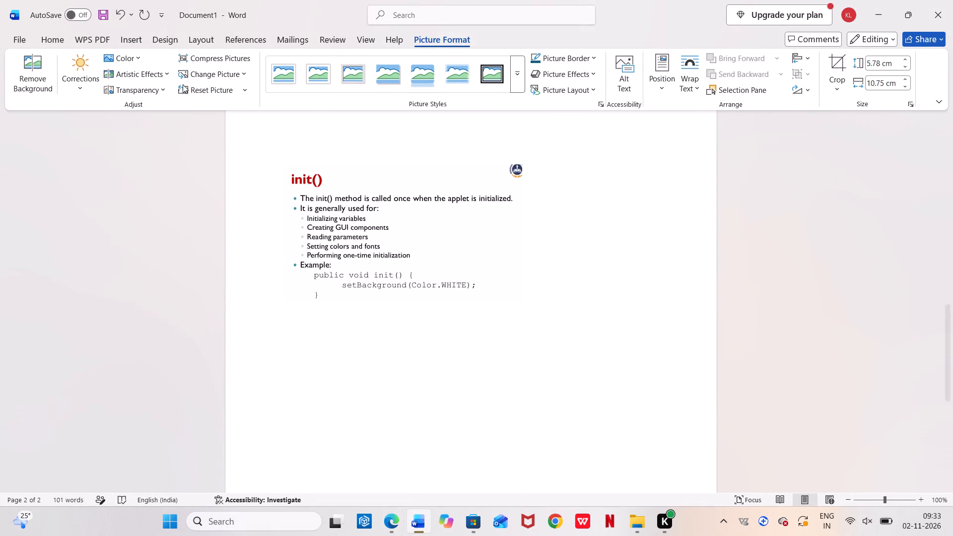
pyautogui.click(497, 313)
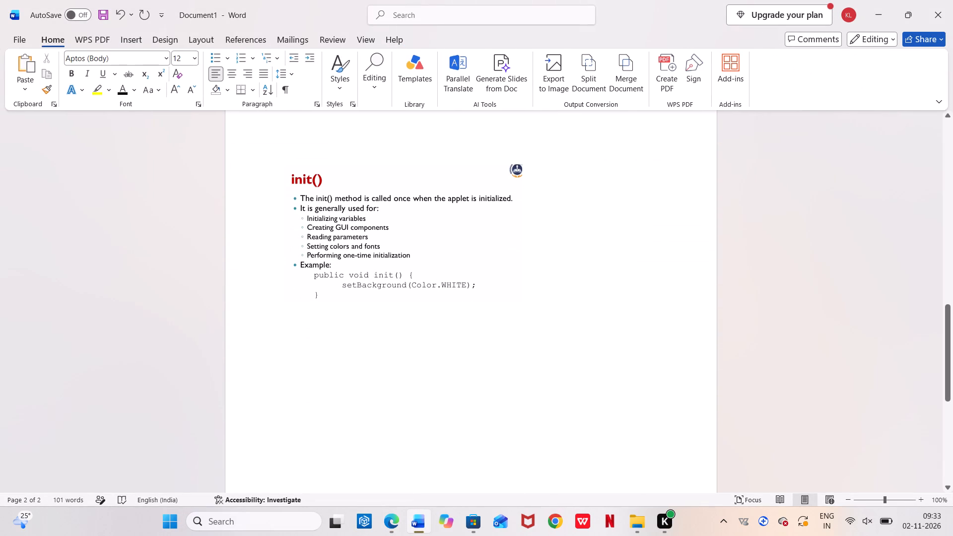
pyautogui.press('Return')
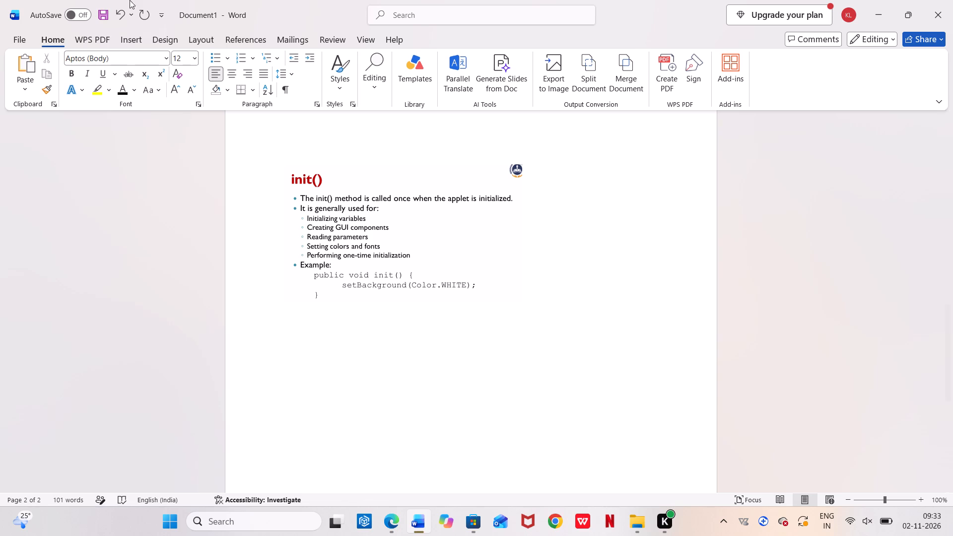
pyautogui.click(137, 40)
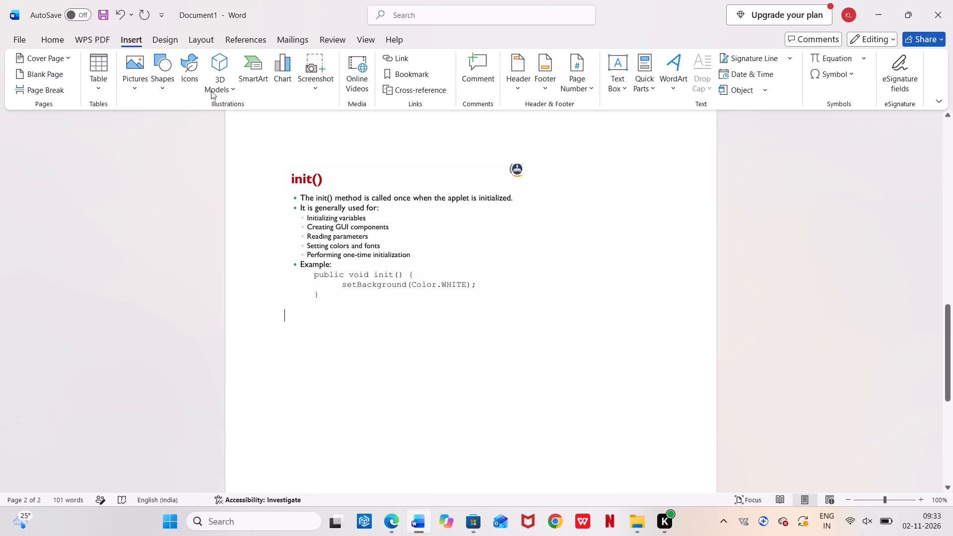
pyautogui.click(315, 91)
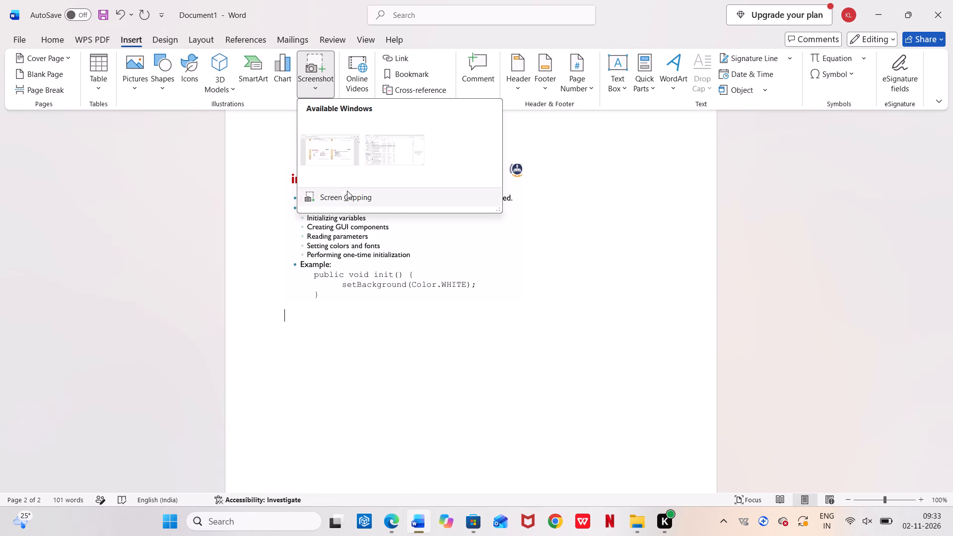
pyautogui.click(348, 197)
pyautogui.scroll(-3, 359, 251)
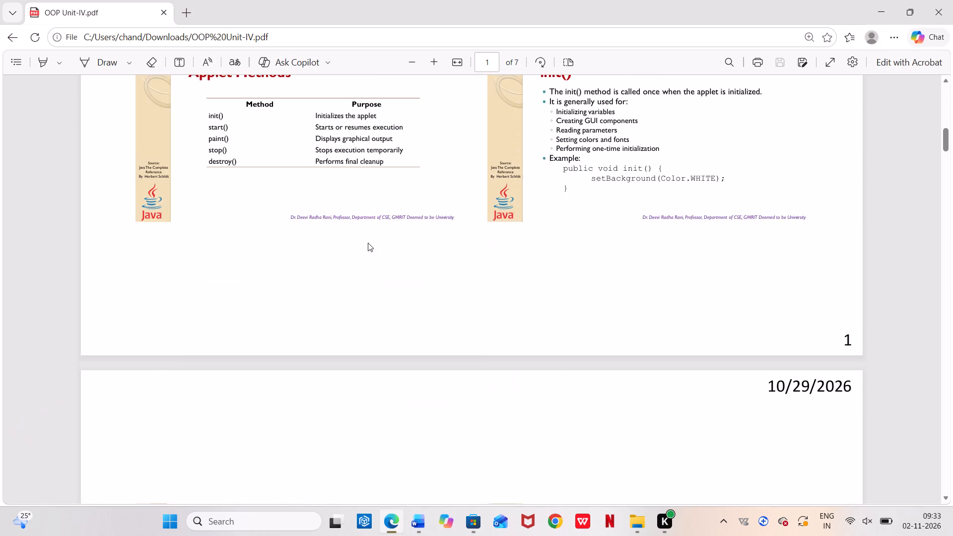
pyautogui.scroll(-7, 368, 242)
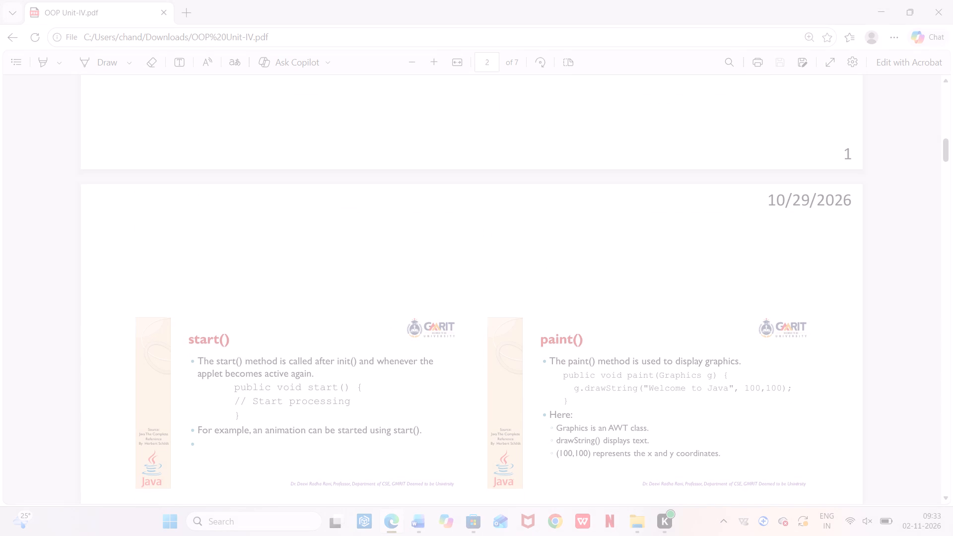
pyautogui.moveTo(185, 329); pyautogui.dragTo(206, 353)
pyautogui.moveTo(206, 353); pyautogui.dragTo(370, 449)
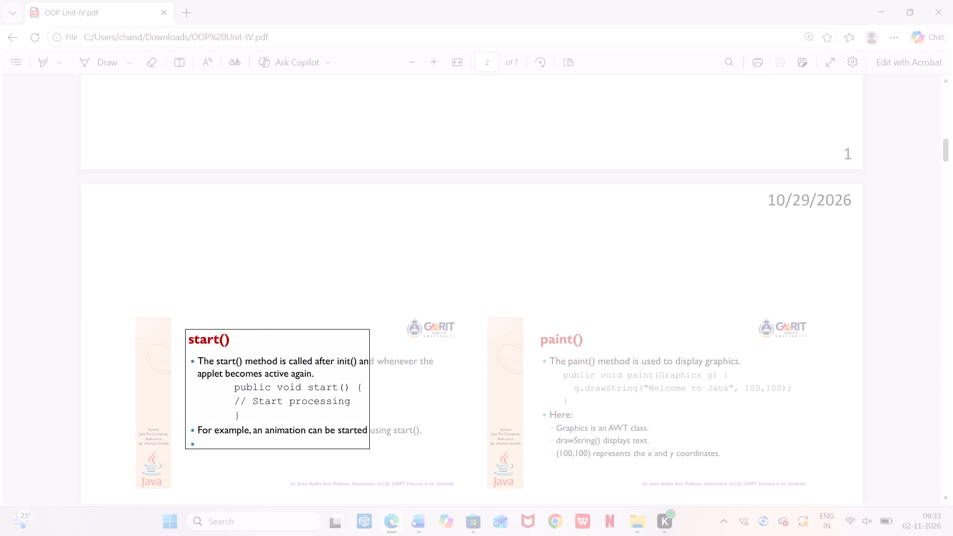
pyautogui.moveTo(370, 449); pyautogui.dragTo(434, 447)
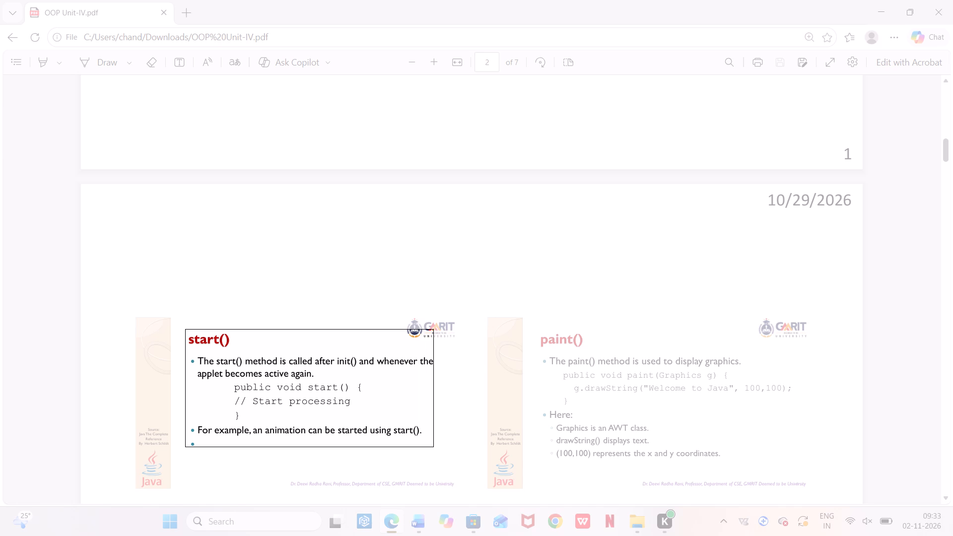
pyautogui.moveTo(434, 447); pyautogui.dragTo(434, 447)
pyautogui.click(376, 462)
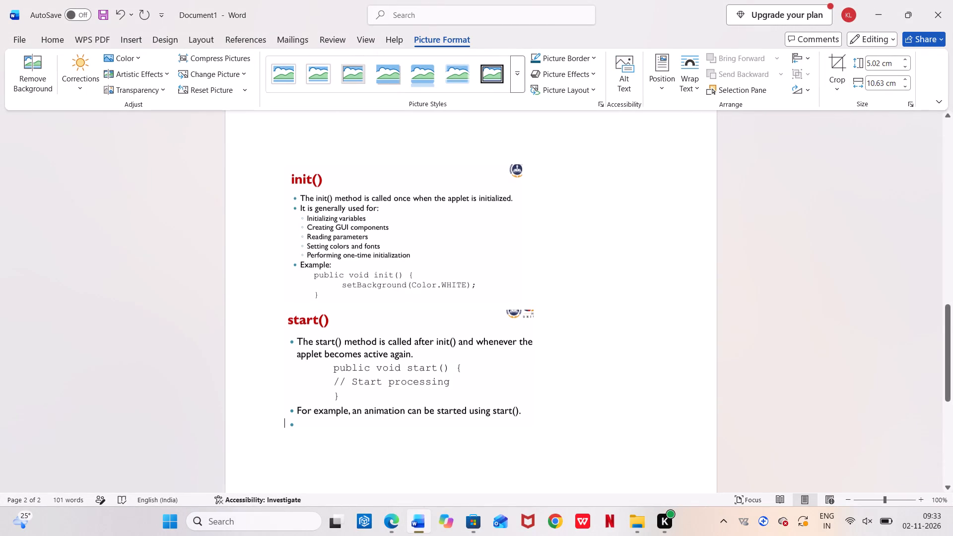
# Insert a screen clipping of the PDF's paint() title, bullets and code, about 11 cm wide, on a new line below the start() picture.
pyautogui.scroll(-3, 367, 408)
pyautogui.scroll(-1, 387, 342)
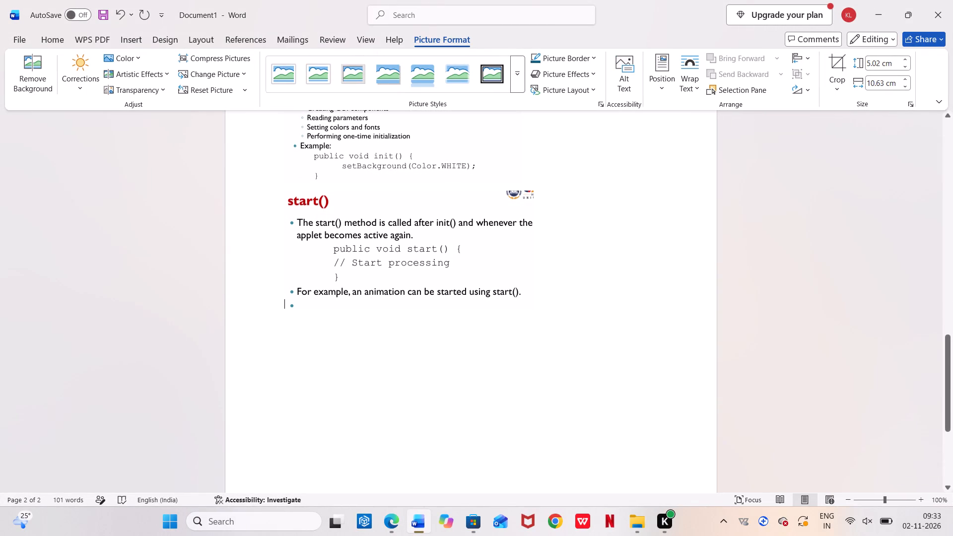
pyautogui.click(302, 310)
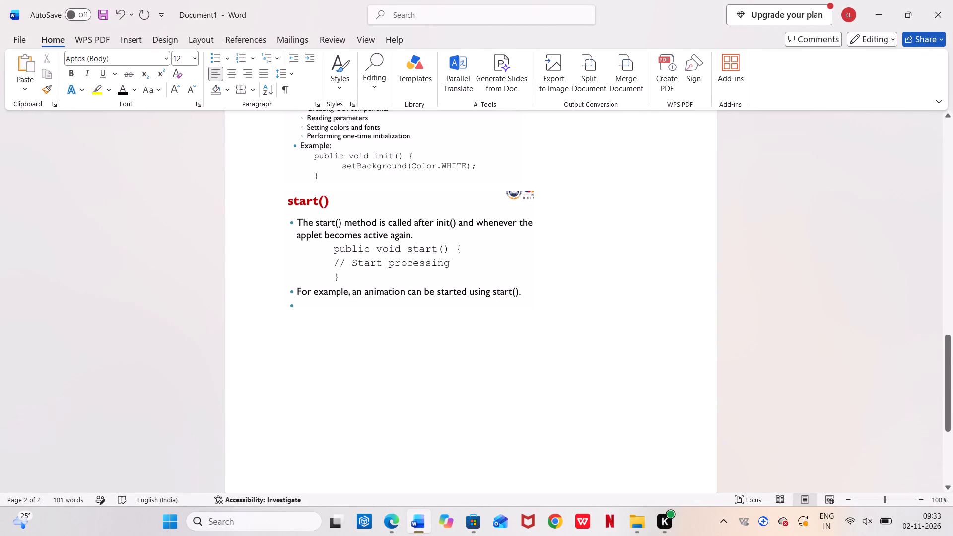
pyautogui.click(599, 298)
pyautogui.press('Return')
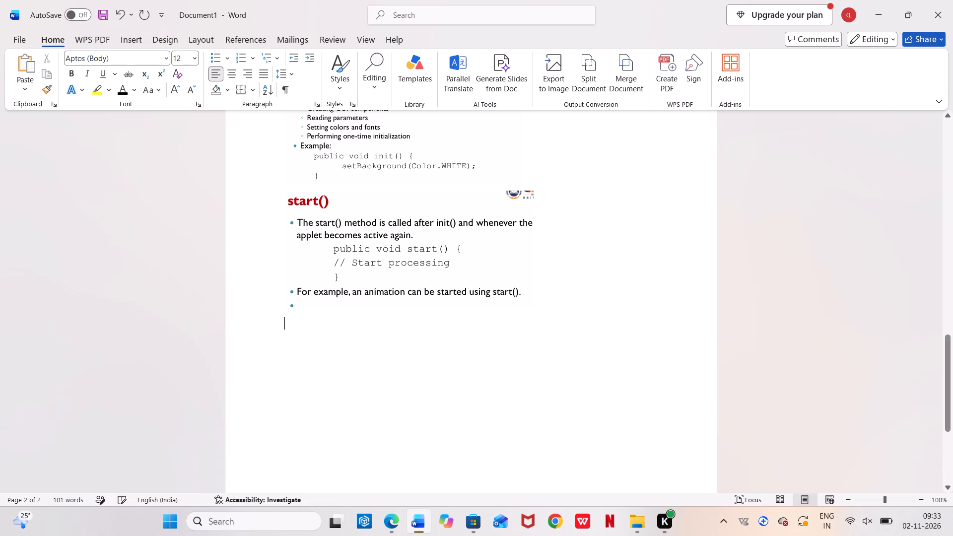
pyautogui.click(137, 39)
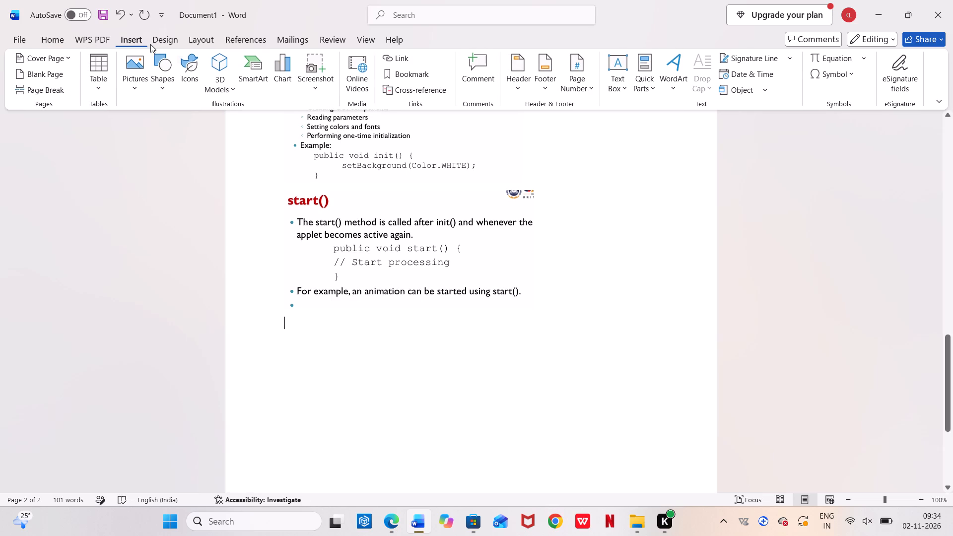
pyautogui.click(317, 86)
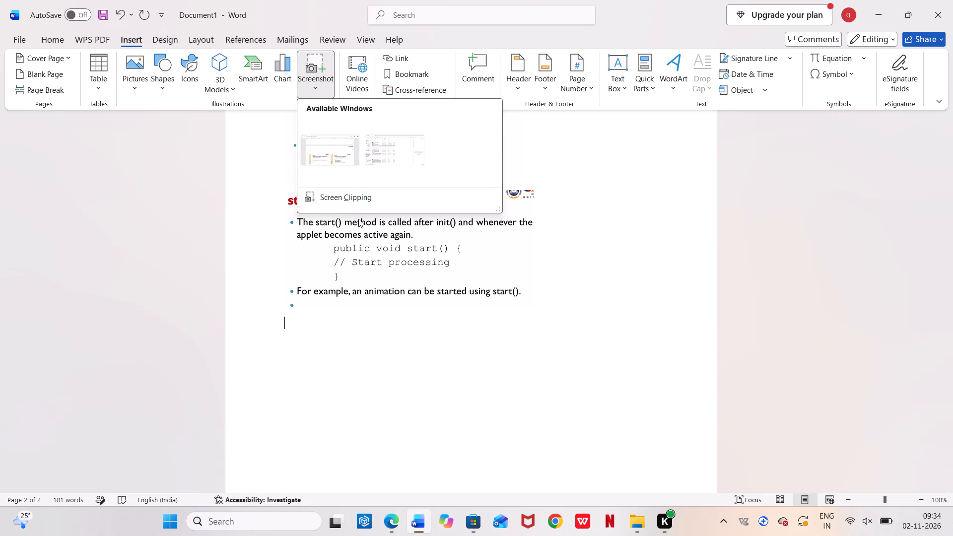
pyautogui.click(362, 197)
pyautogui.scroll(-2, 549, 376)
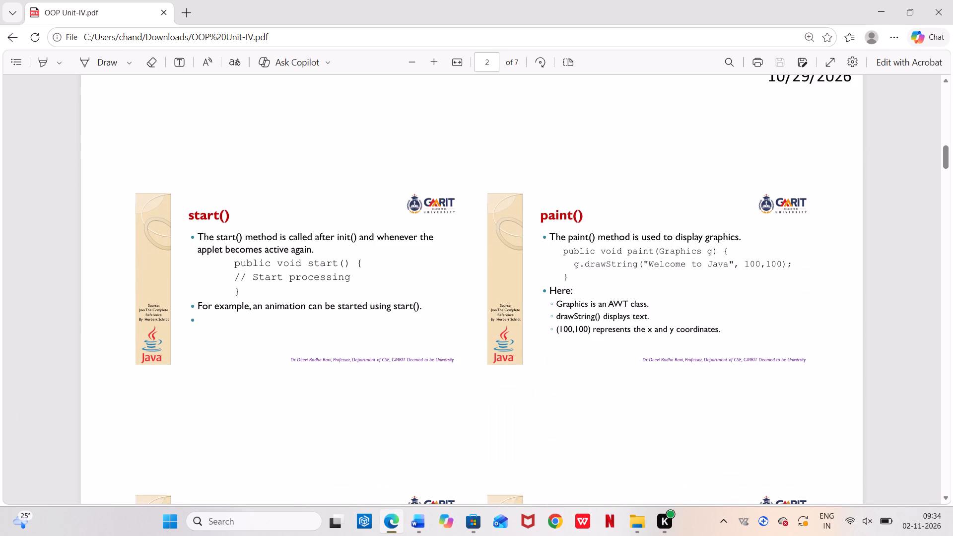
pyautogui.moveTo(538, 205); pyautogui.dragTo(565, 241)
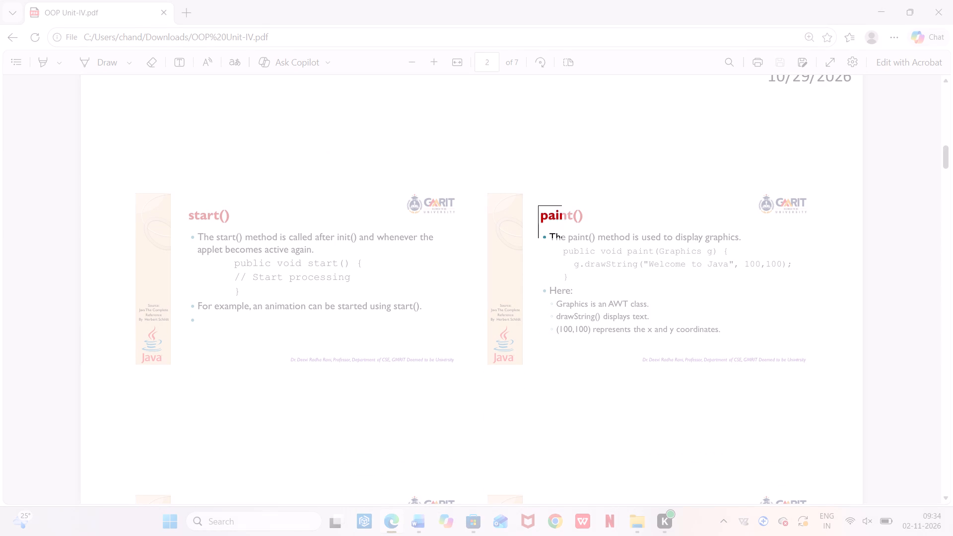
pyautogui.moveTo(565, 241); pyautogui.dragTo(716, 324)
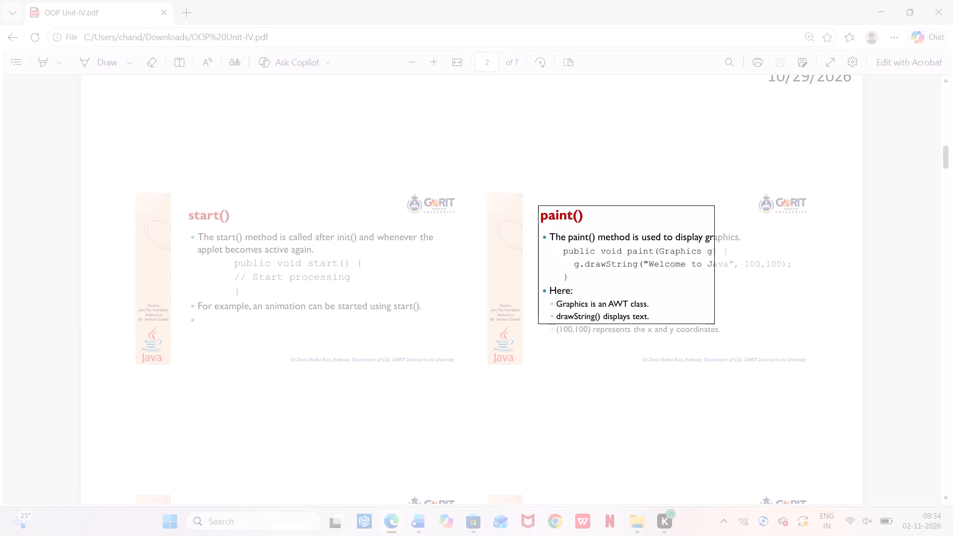
pyautogui.moveTo(716, 324); pyautogui.dragTo(794, 342)
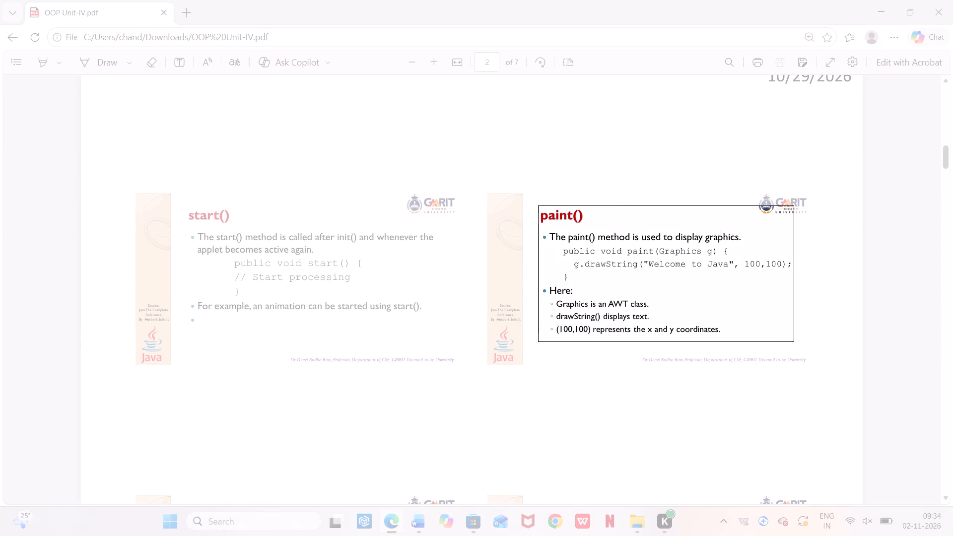
pyautogui.moveTo(794, 342); pyautogui.dragTo(796, 342)
pyautogui.click(597, 381)
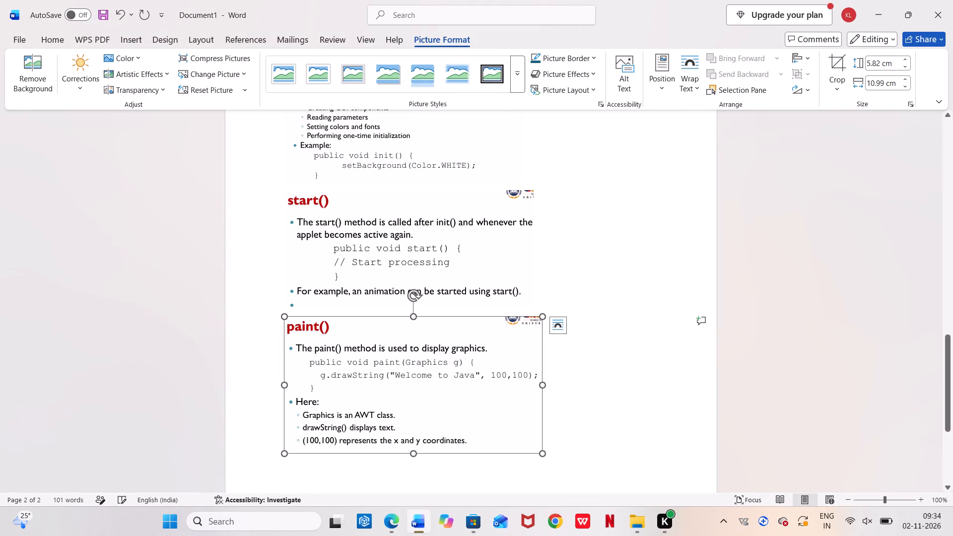
# Insert a screen clipping of the PDF's stop() title, bullets and code, about 10.5 cm wide, on a new line below the paint() picture.
pyautogui.scroll(-3, 278, 318)
pyautogui.scroll(-5, 279, 271)
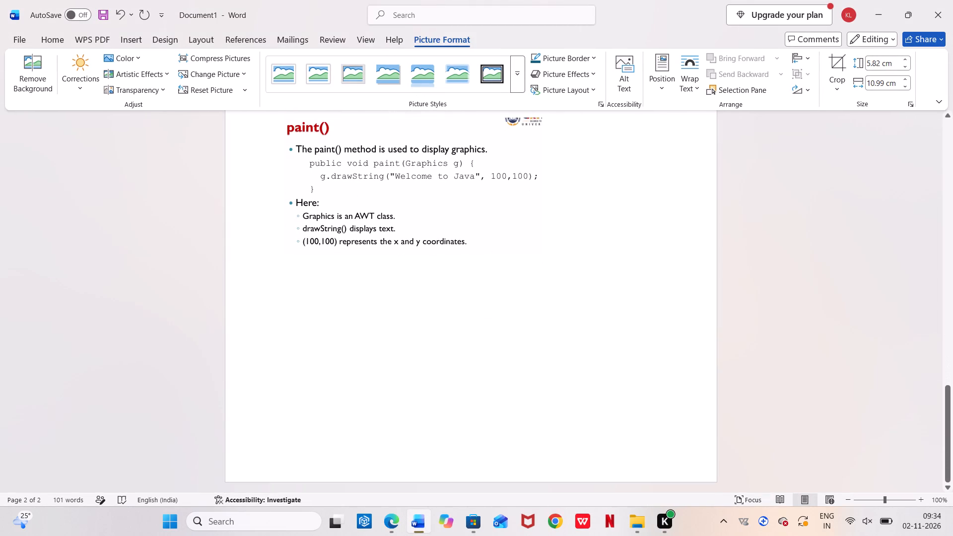
pyautogui.press('Return')
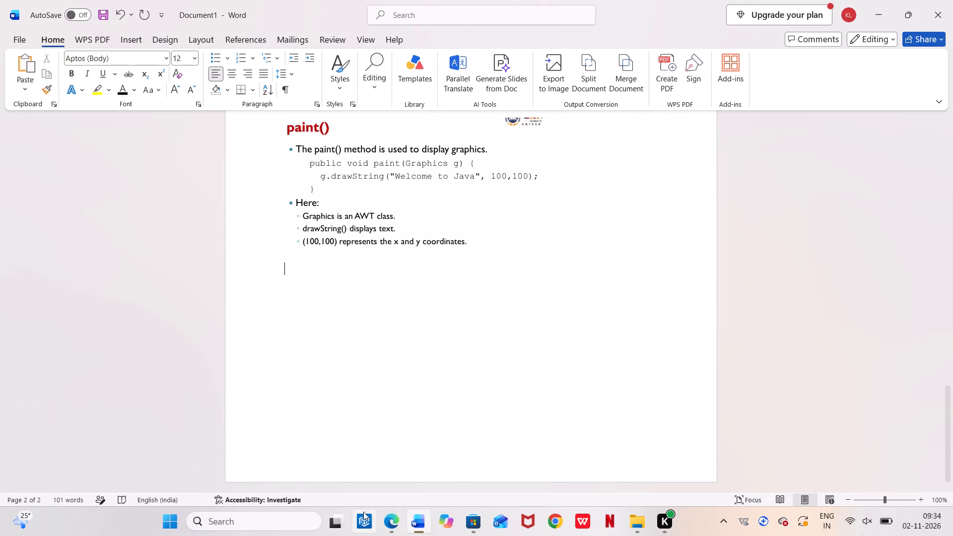
pyautogui.click(384, 519)
pyautogui.scroll(-3, 371, 324)
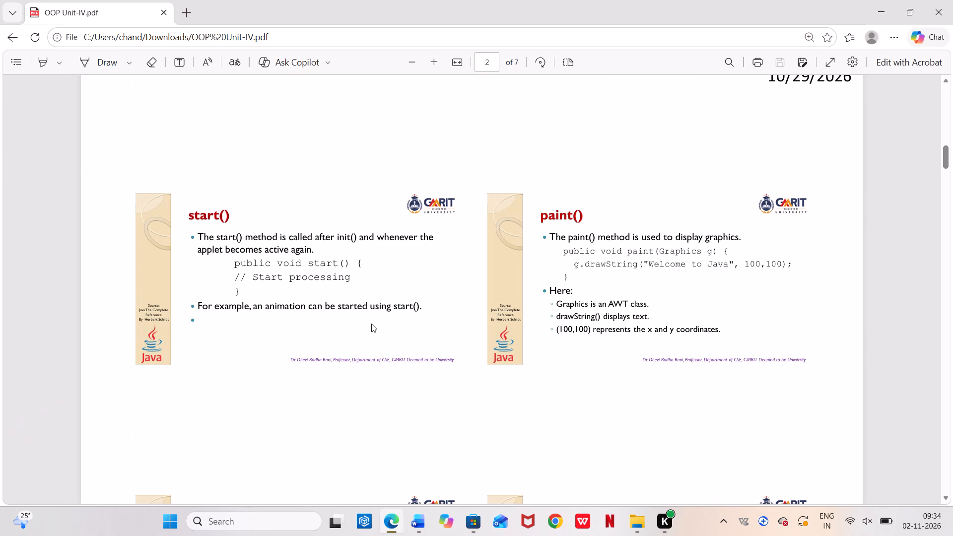
pyautogui.scroll(-2, 370, 318)
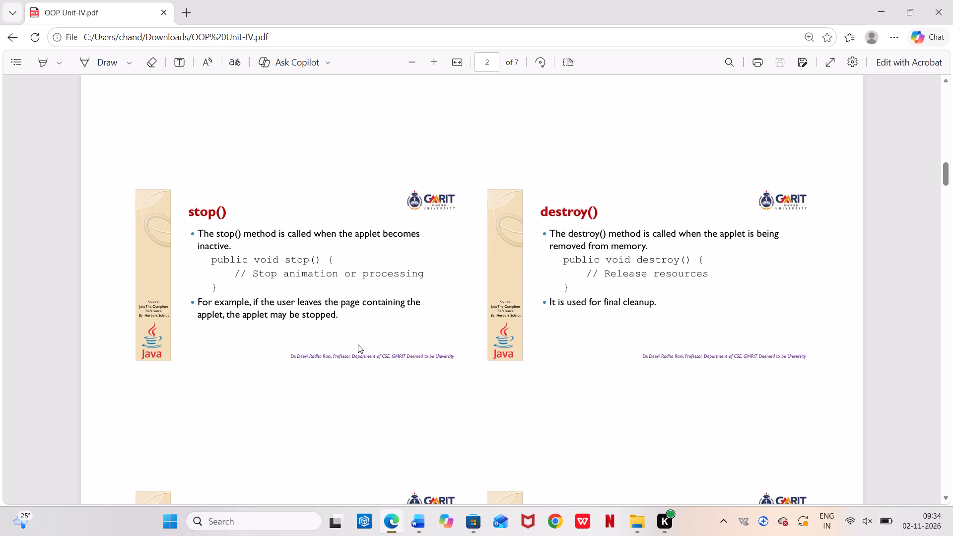
pyautogui.click(410, 524)
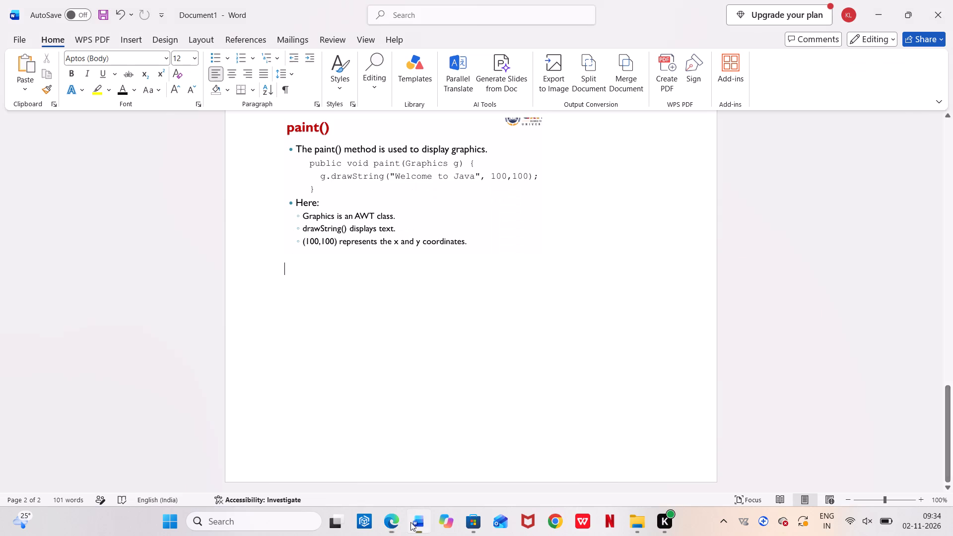
pyautogui.click(137, 36)
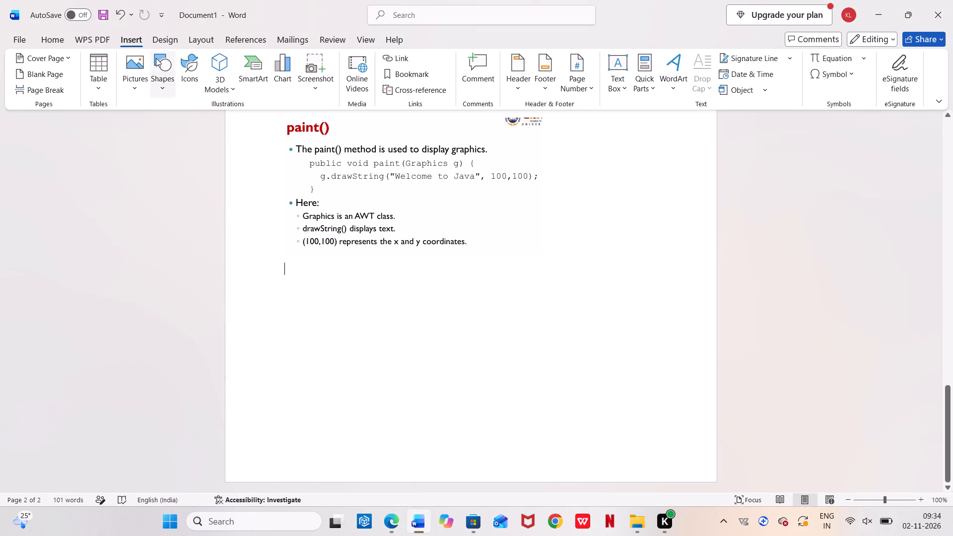
pyautogui.click(314, 87)
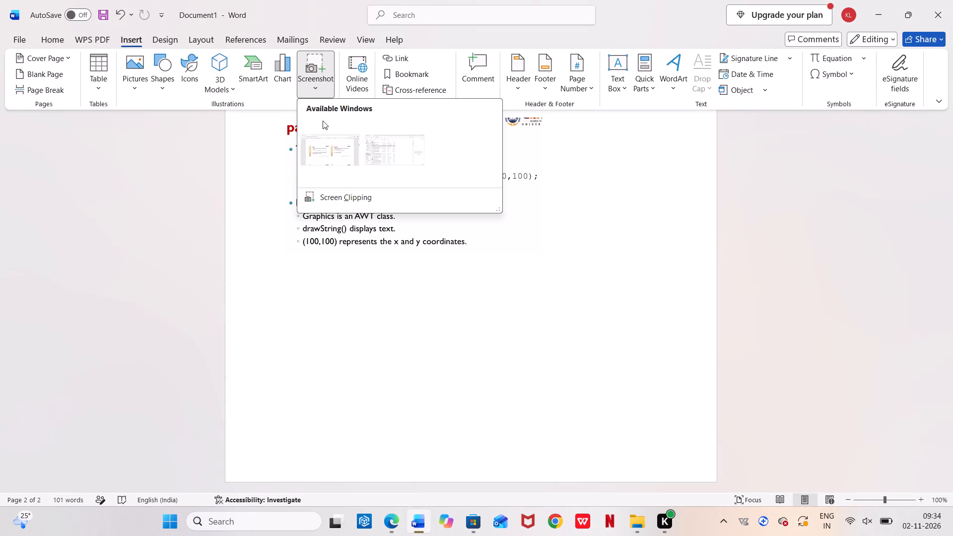
pyautogui.click(351, 194)
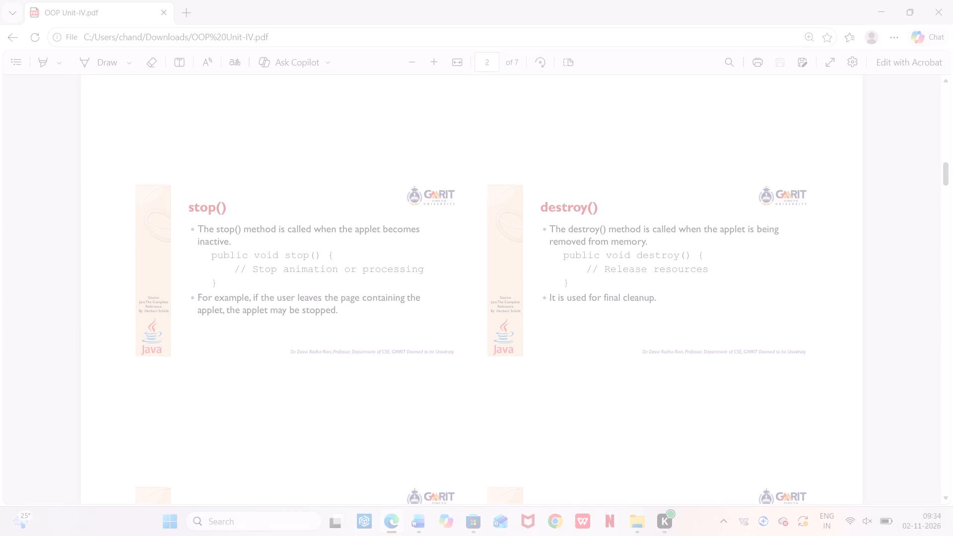
pyautogui.moveTo(184, 201); pyautogui.dragTo(393, 313)
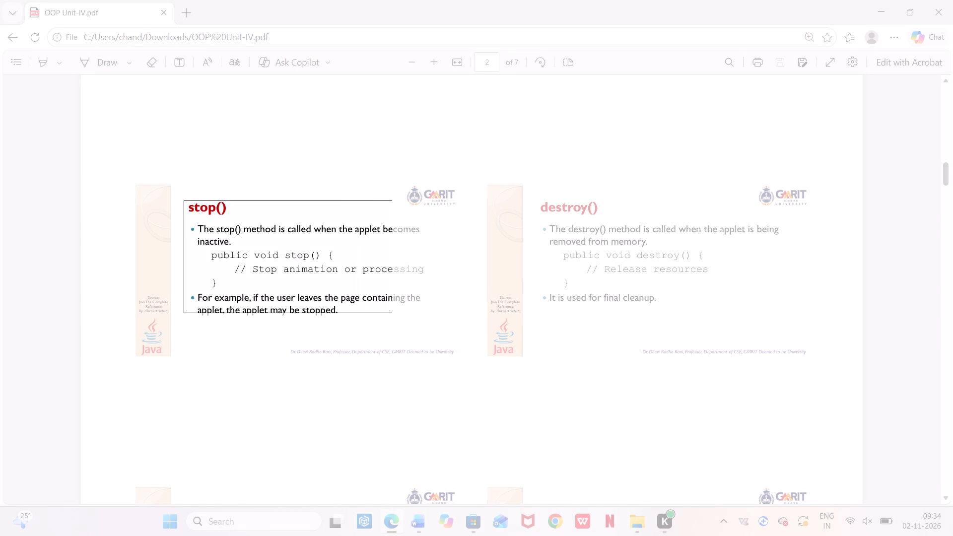
pyautogui.moveTo(393, 313); pyautogui.dragTo(430, 321)
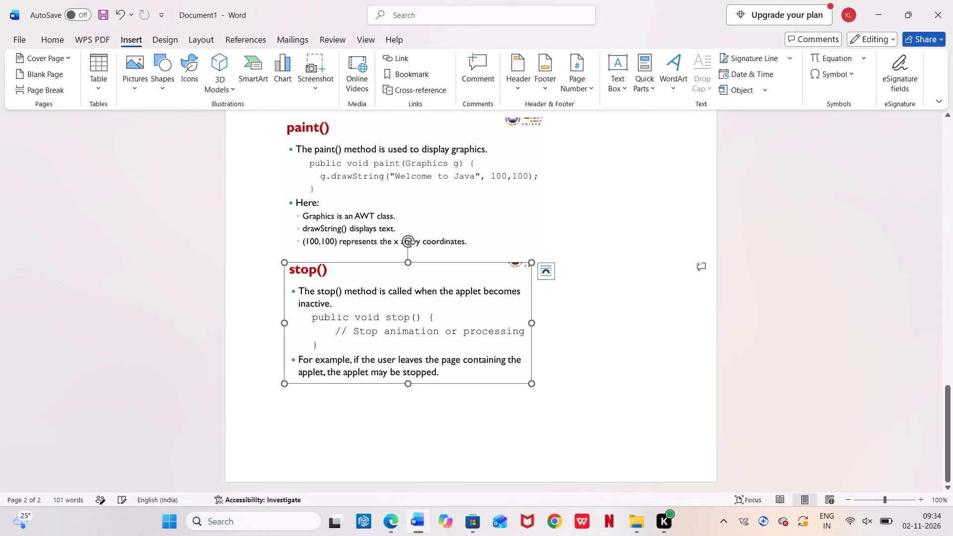
pyautogui.click(392, 412)
pyautogui.scroll(-4, 426, 372)
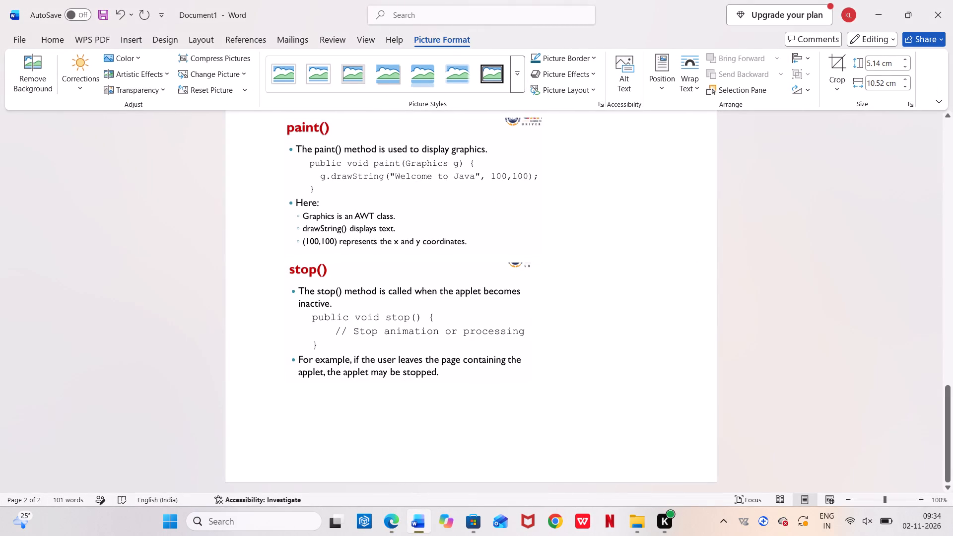
# Insert a screen clipping of the PDF's destroy() title, bullets and code, about 10.7 cm wide, at the start of page 3, after the stop() picture.
pyautogui.click(599, 403)
pyautogui.press('Return')
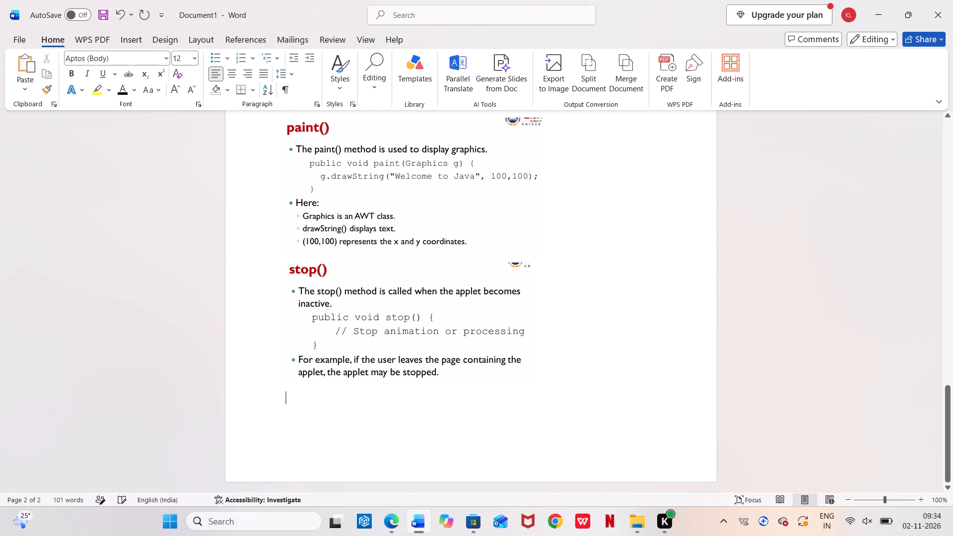
pyautogui.press('Return')
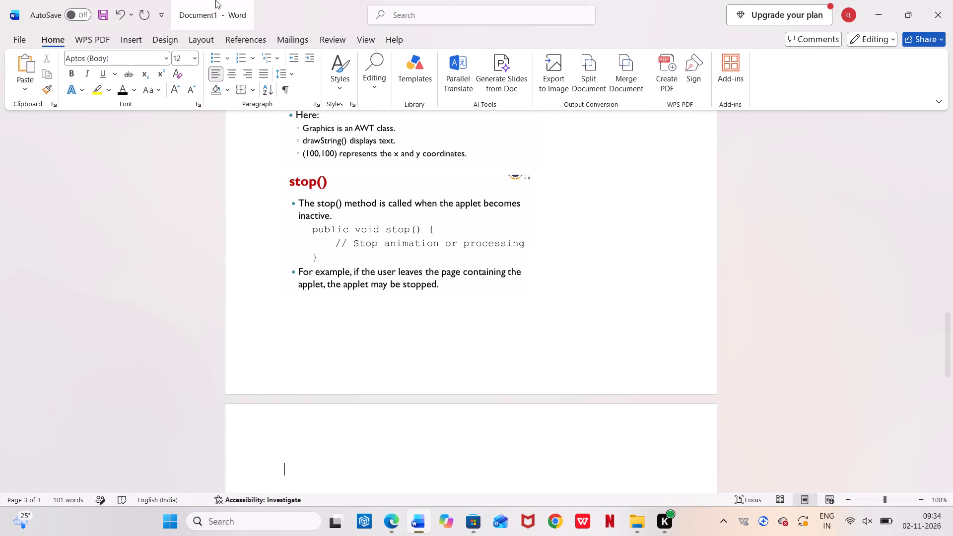
pyautogui.click(133, 39)
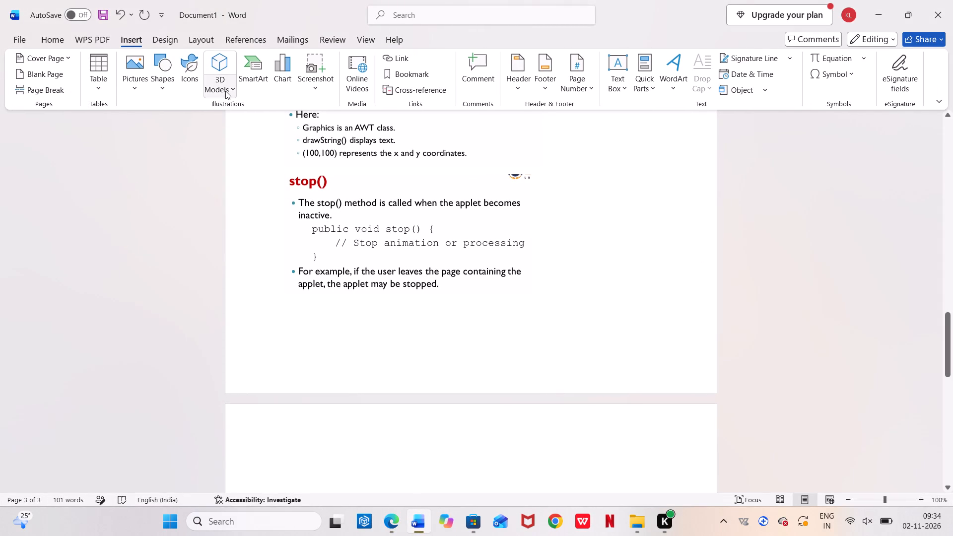
pyautogui.click(317, 88)
pyautogui.click(349, 190)
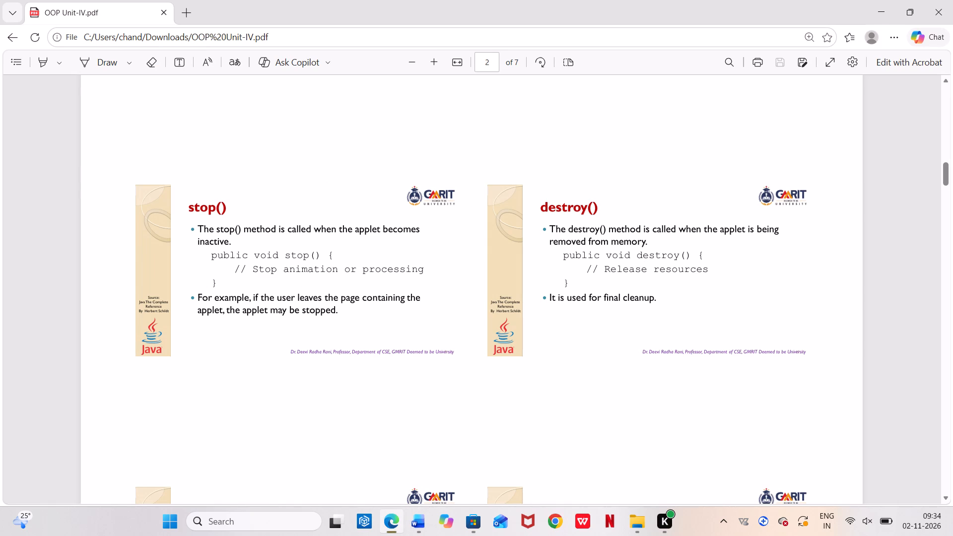
pyautogui.moveTo(534, 195); pyautogui.dragTo(703, 287)
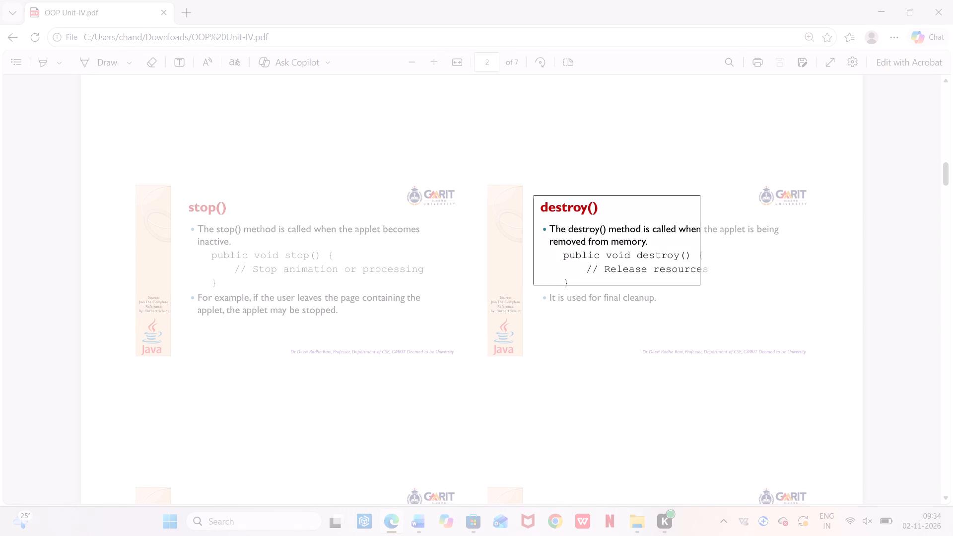
pyautogui.moveTo(703, 287); pyautogui.dragTo(785, 310)
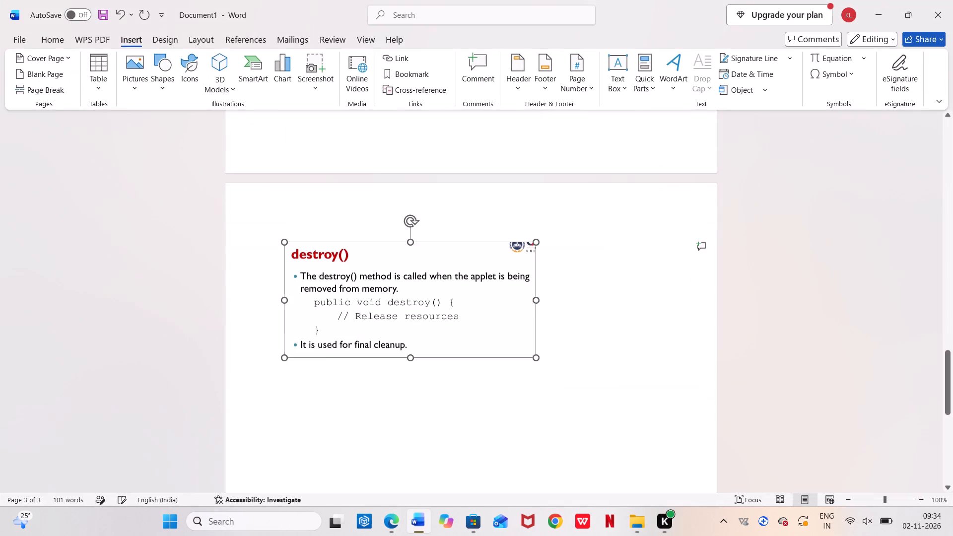
pyautogui.click(420, 361)
# Review the inserted applet method pictures across the document's pages, ending at the destroy() picture.
pyautogui.scroll(-2, 413, 334)
pyautogui.scroll(2, 411, 327)
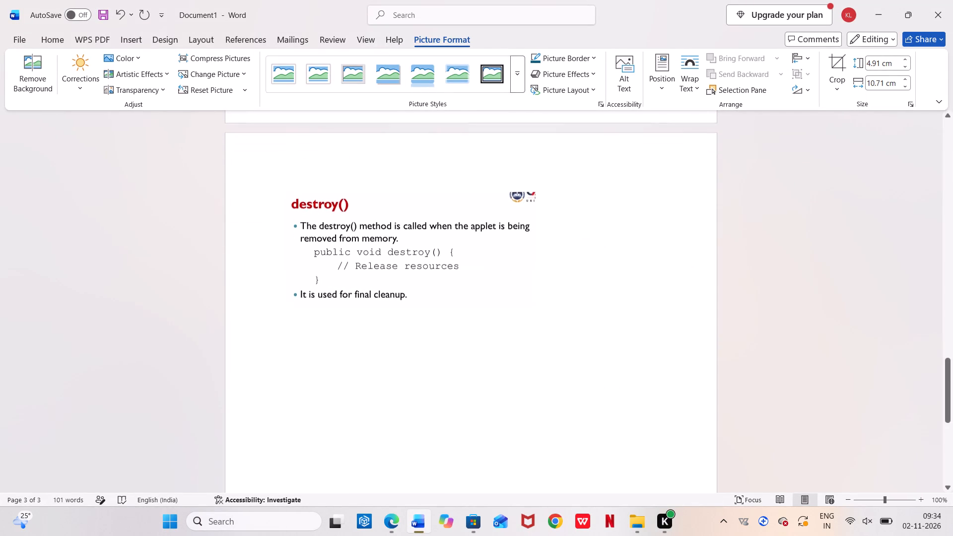
pyautogui.scroll(19, 408, 322)
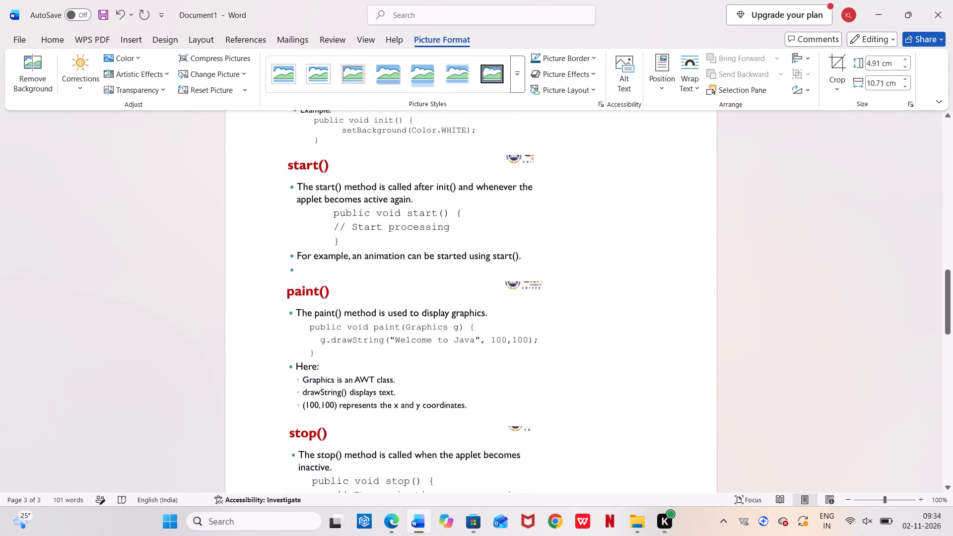
pyautogui.scroll(17, 417, 295)
pyautogui.scroll(8, 420, 282)
pyautogui.scroll(-15, 423, 273)
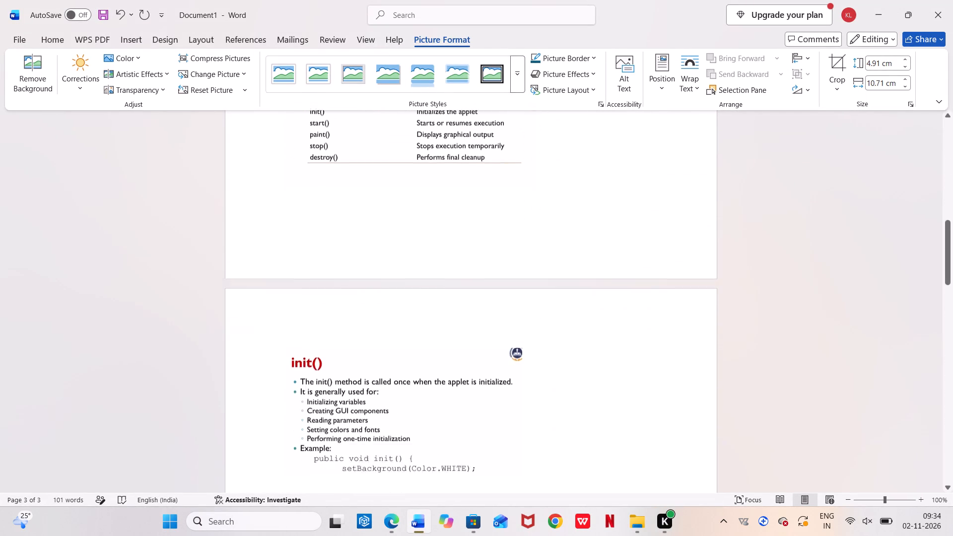
pyautogui.scroll(-20, 423, 272)
pyautogui.scroll(-6, 423, 272)
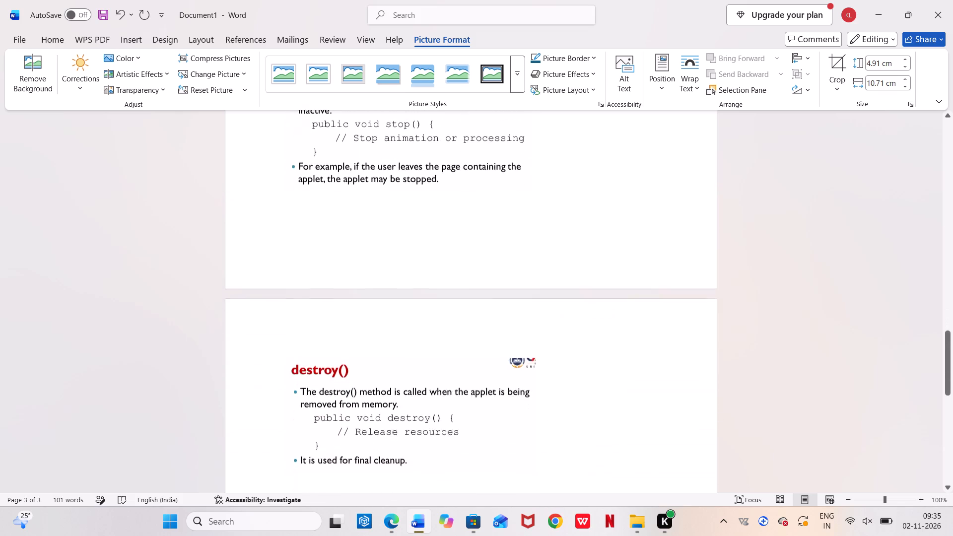
pyautogui.scroll(-6, 416, 274)
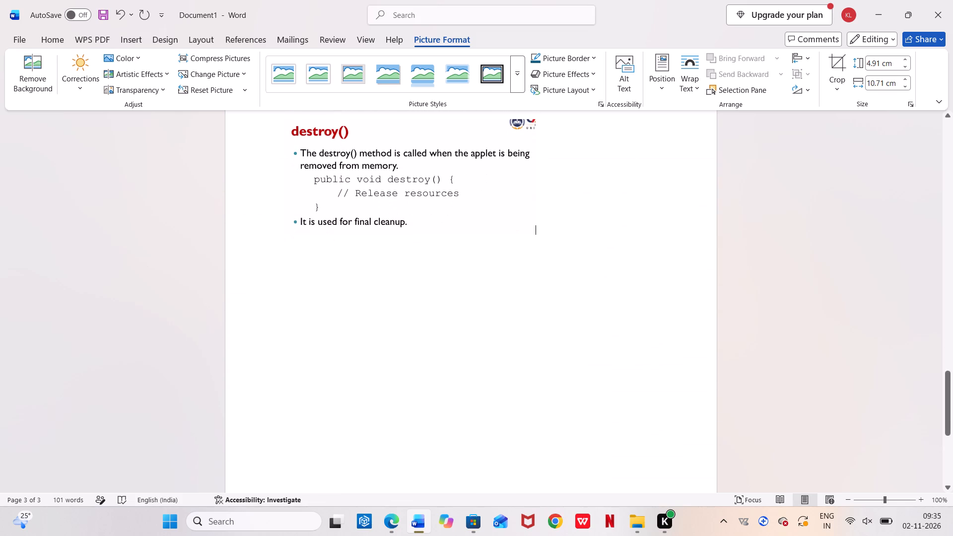
# Copy the slide title "Packages for Java Applets" from the PDF onto a new line below the destroy() picture.
pyautogui.press('Return')
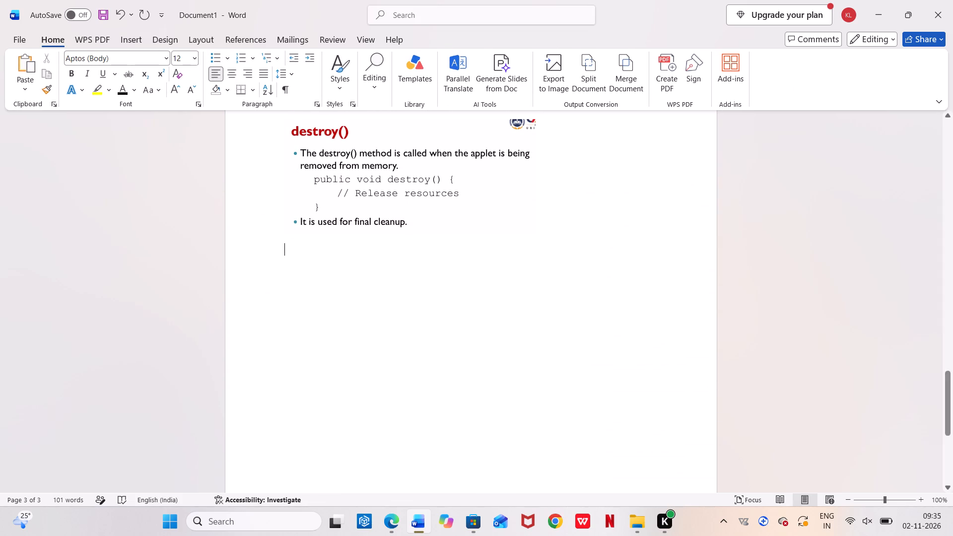
pyautogui.click(392, 517)
pyautogui.scroll(-5, 391, 301)
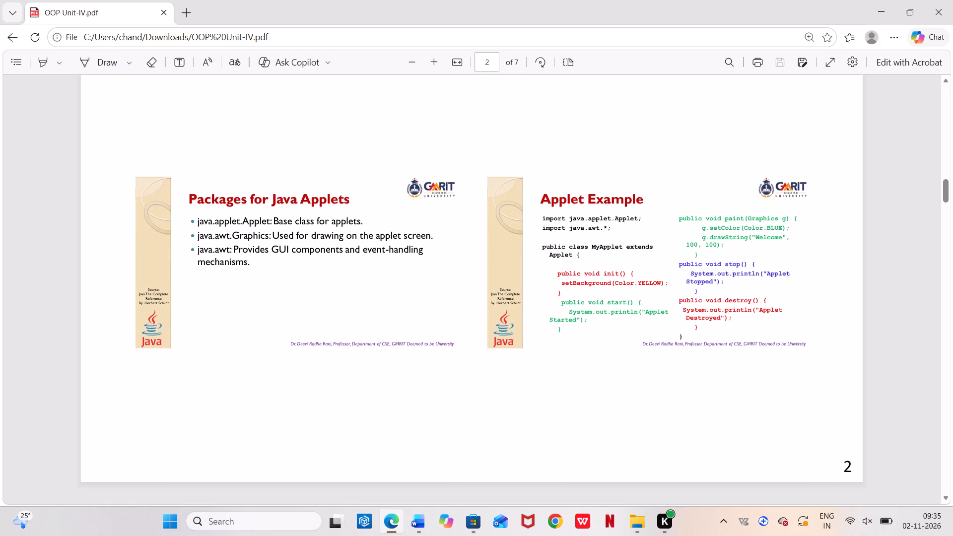
pyautogui.moveTo(184, 196); pyautogui.dragTo(352, 205)
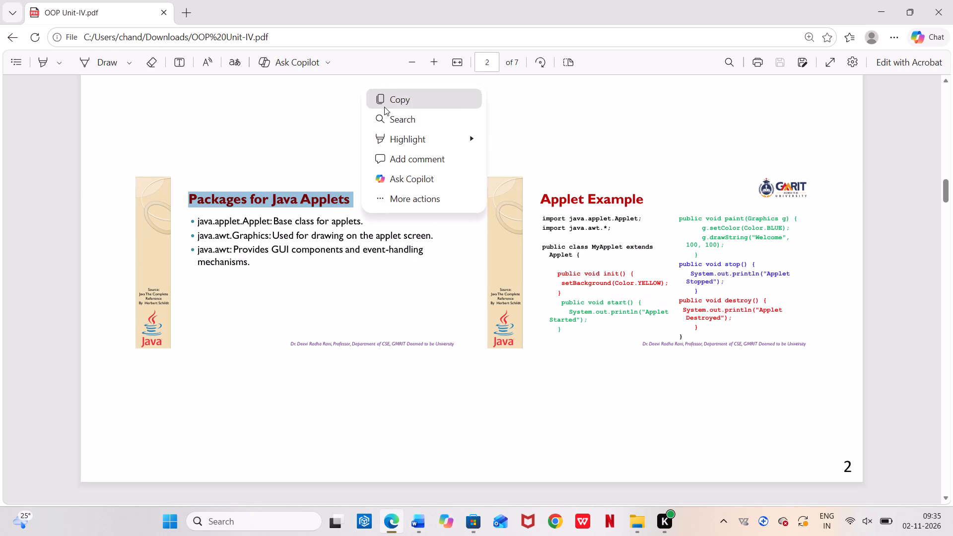
pyautogui.click(384, 107)
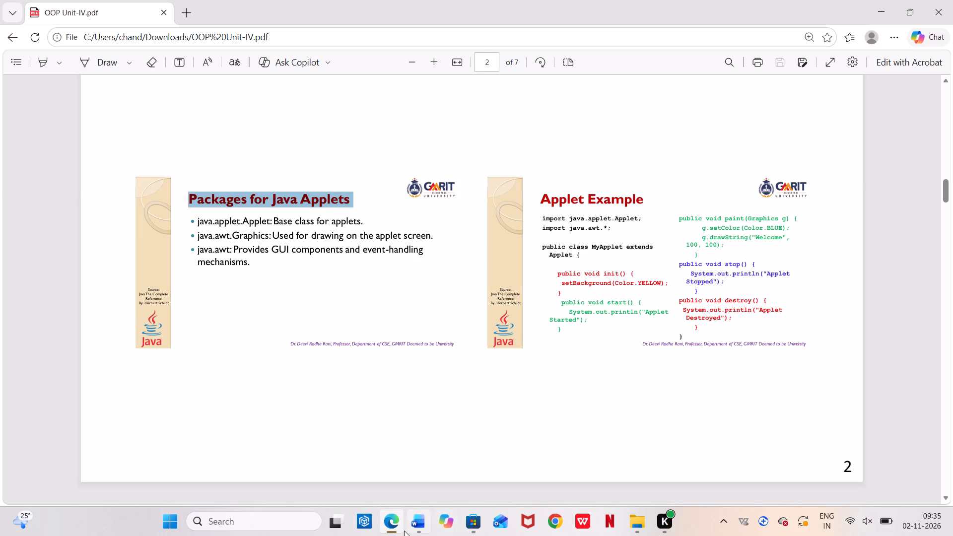
pyautogui.click(414, 518)
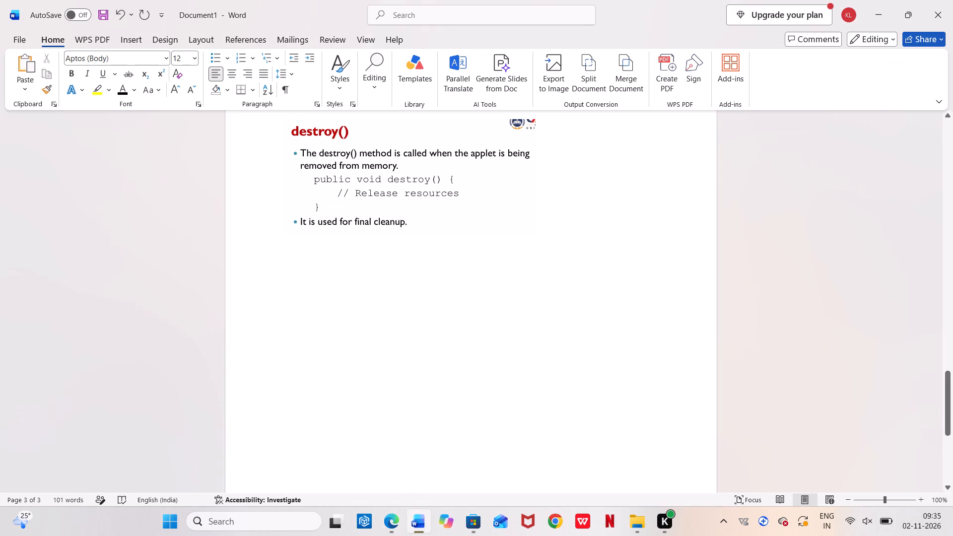
pyautogui.hotkey('ctrl', 'v')
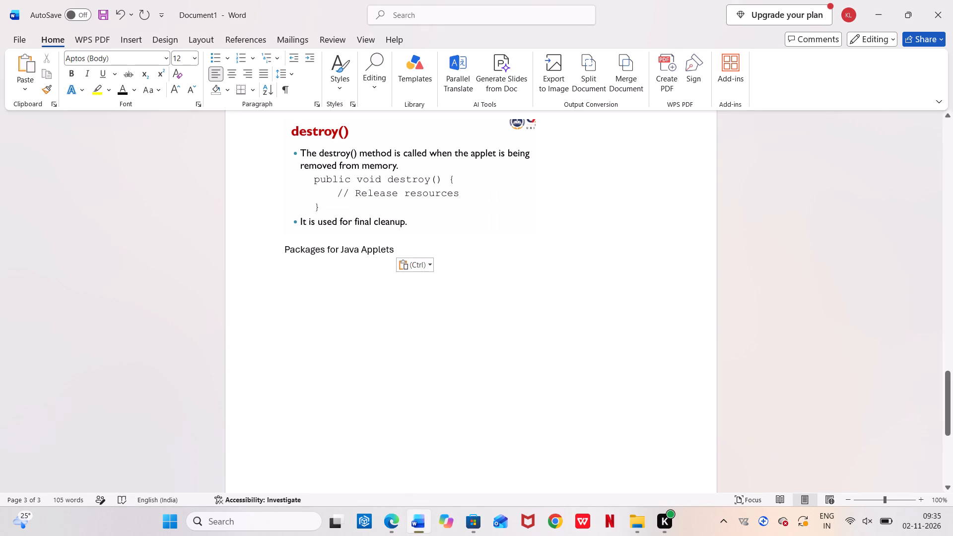
# Format the "Packages for Java Applets" heading as bold, red, 14 pt text and start a new line below it.
pyautogui.moveTo(281, 249); pyautogui.dragTo(340, 251)
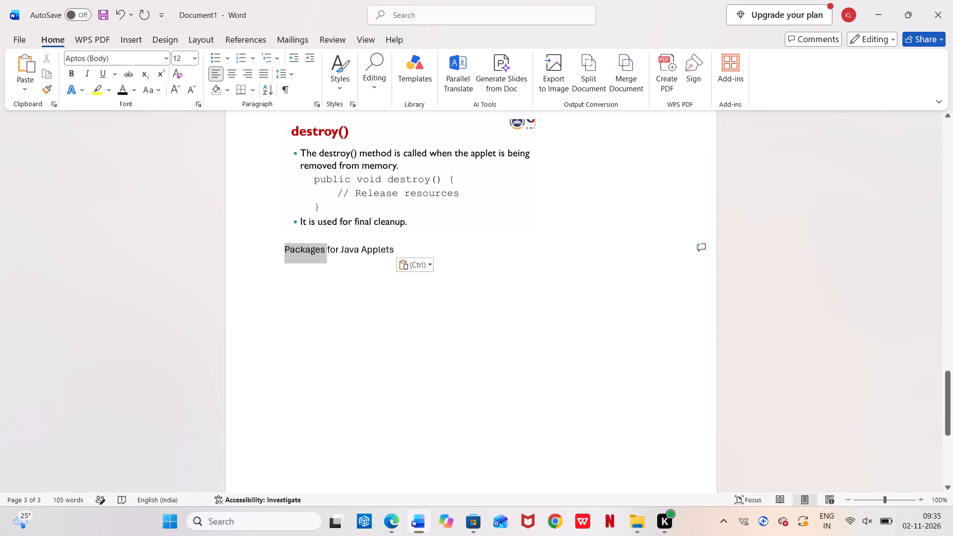
pyautogui.moveTo(340, 251); pyautogui.dragTo(399, 251)
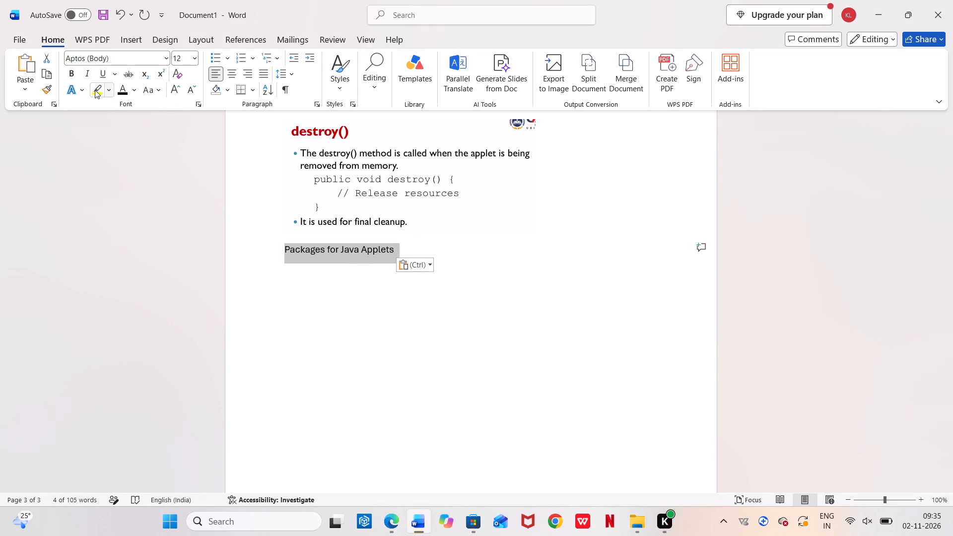
pyautogui.click(71, 78)
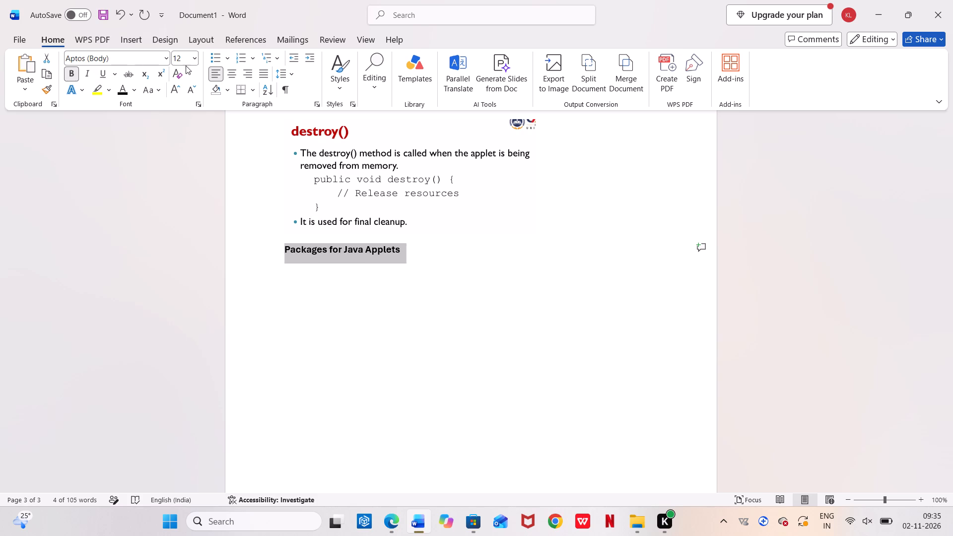
pyautogui.click(136, 89)
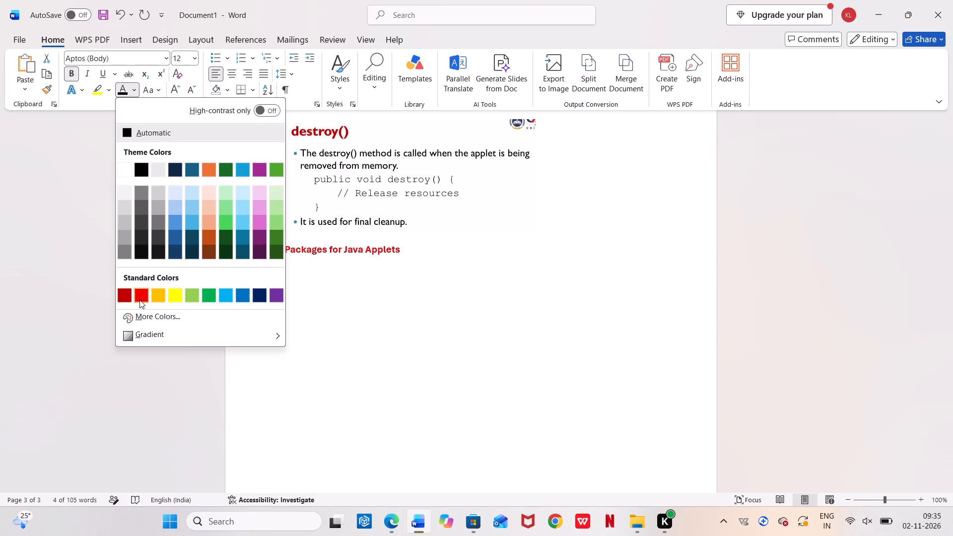
pyautogui.click(138, 295)
pyautogui.click(194, 62)
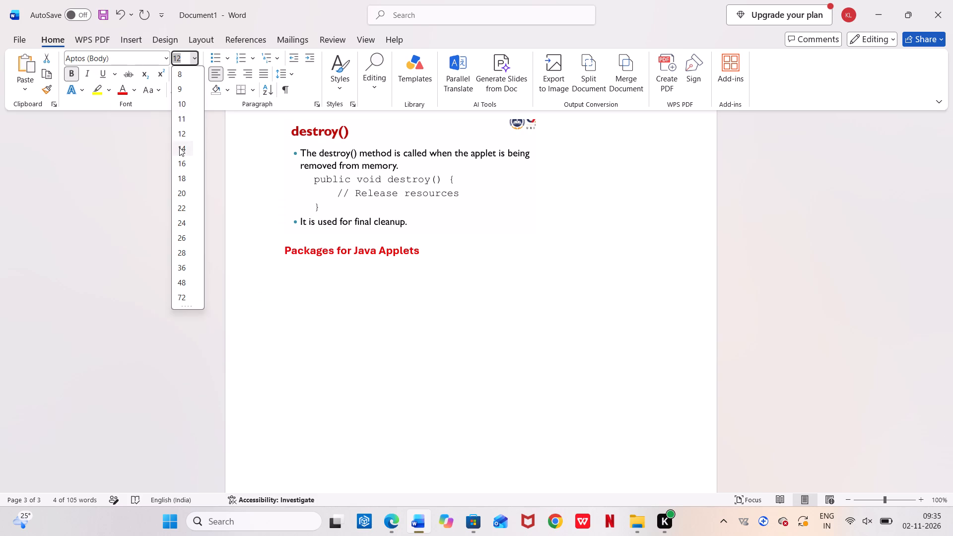
pyautogui.click(179, 147)
pyautogui.click(355, 324)
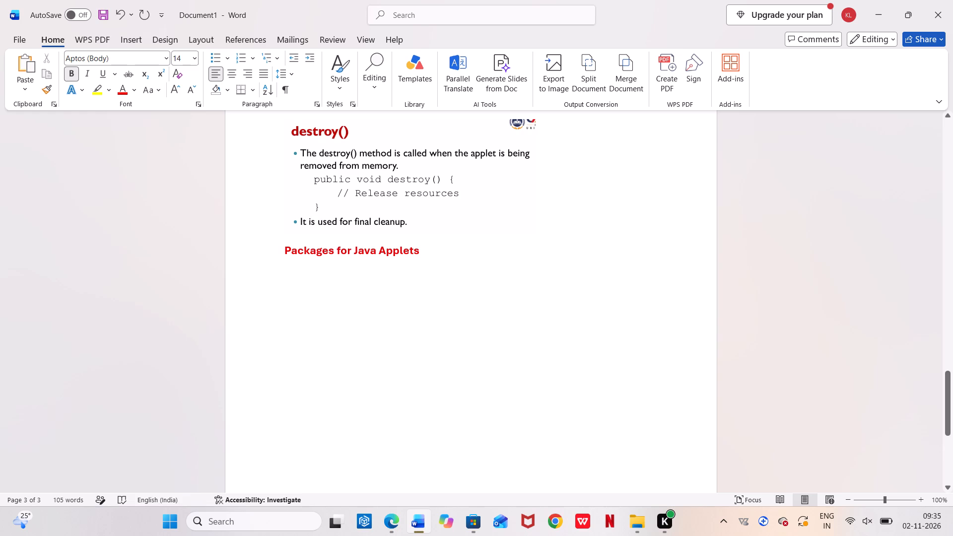
pyautogui.click(448, 253)
pyautogui.press('Return')
# Set the empty line below the "Packages for Java Applets" heading to 12 pt, black, non-bold text.
pyautogui.click(194, 60)
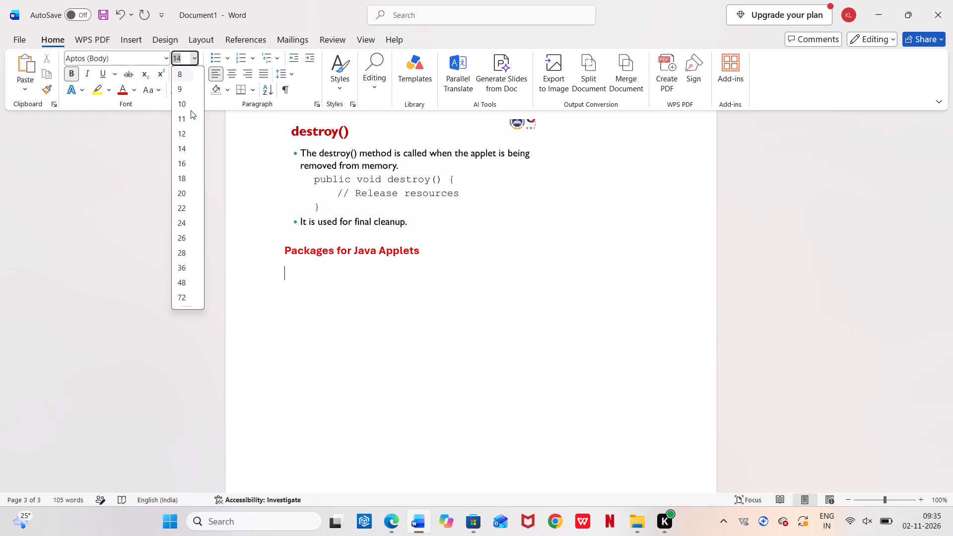
pyautogui.click(189, 129)
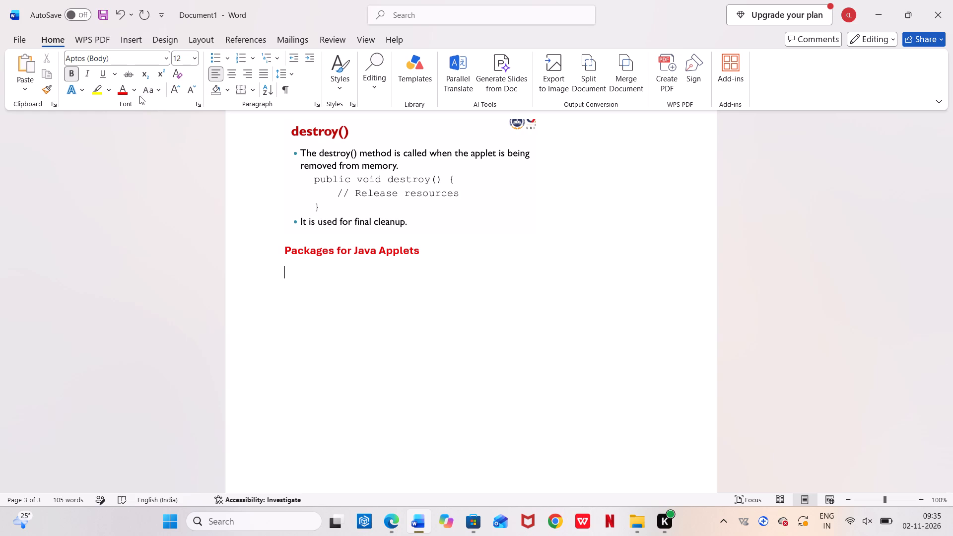
pyautogui.click(138, 94)
pyautogui.click(158, 127)
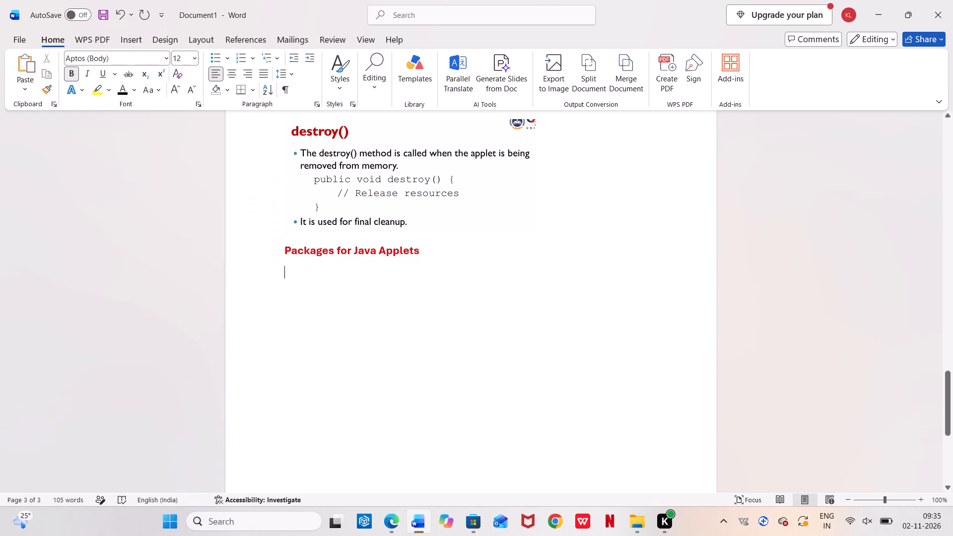
pyautogui.click(70, 79)
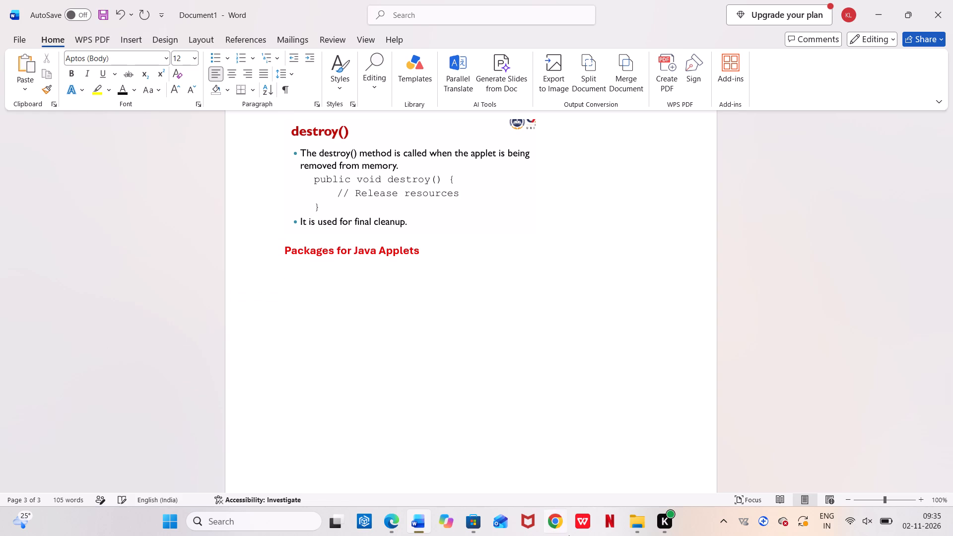
# Copy the three package bullet points from the PDF's "Packages for Java Applets" slide into Word, below the matching heading.
pyautogui.click(391, 513)
pyautogui.click(249, 285)
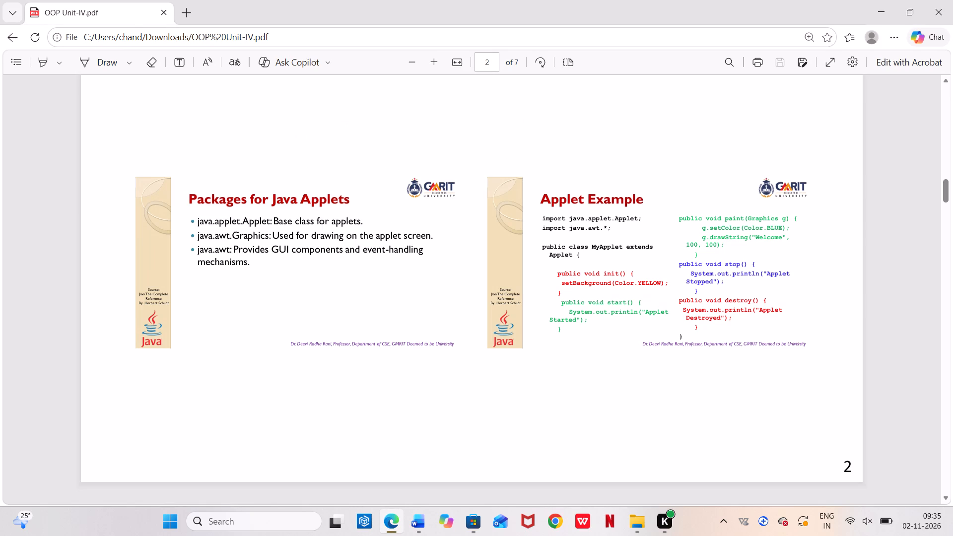
pyautogui.click(186, 216)
pyautogui.moveTo(182, 216); pyautogui.dragTo(285, 277)
pyautogui.click(295, 169)
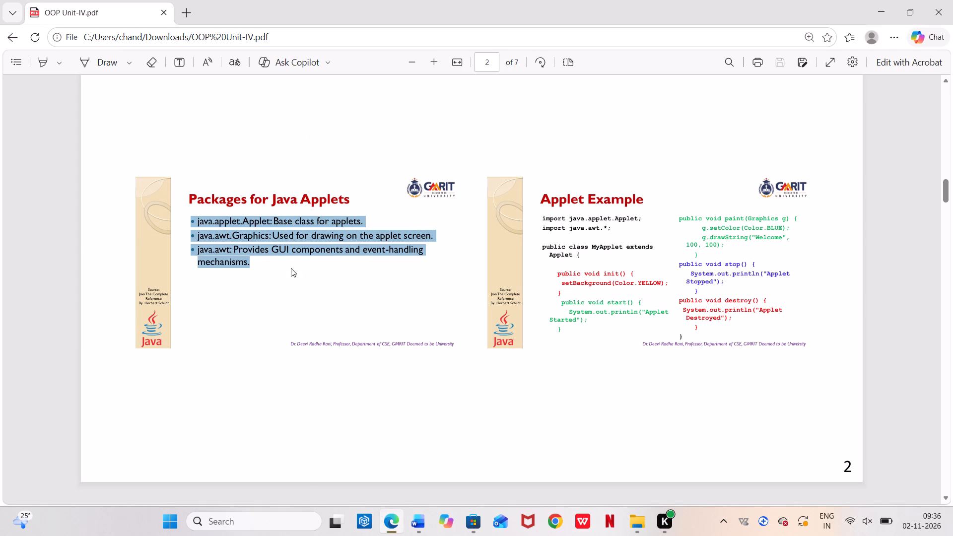
pyautogui.click(415, 518)
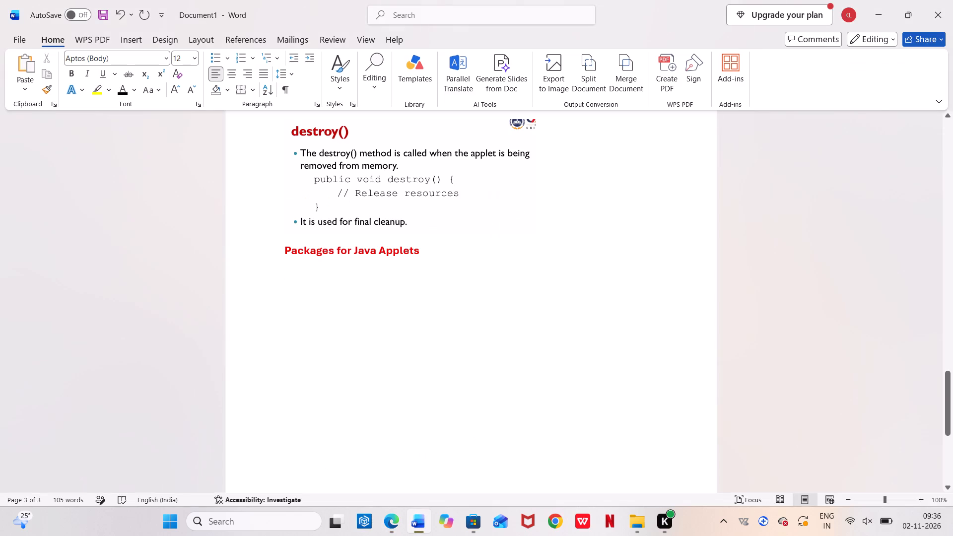
pyautogui.hotkey('ctrl', 'v')
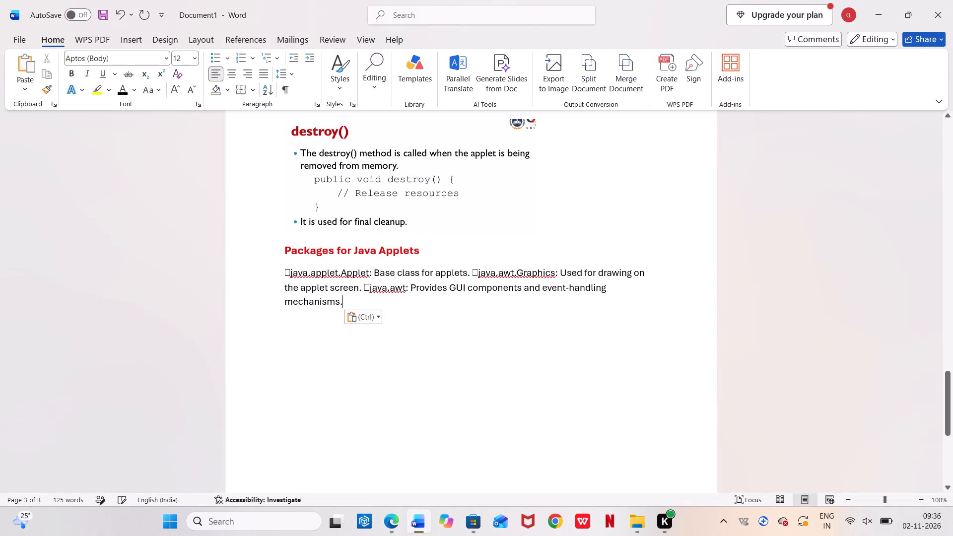
# Split the pasted text into three paragraphs, starting new ones at java.awt.Graphics and java.awt, with each full stop kept on its sentence.
pyautogui.click(470, 272)
pyautogui.press('Return')
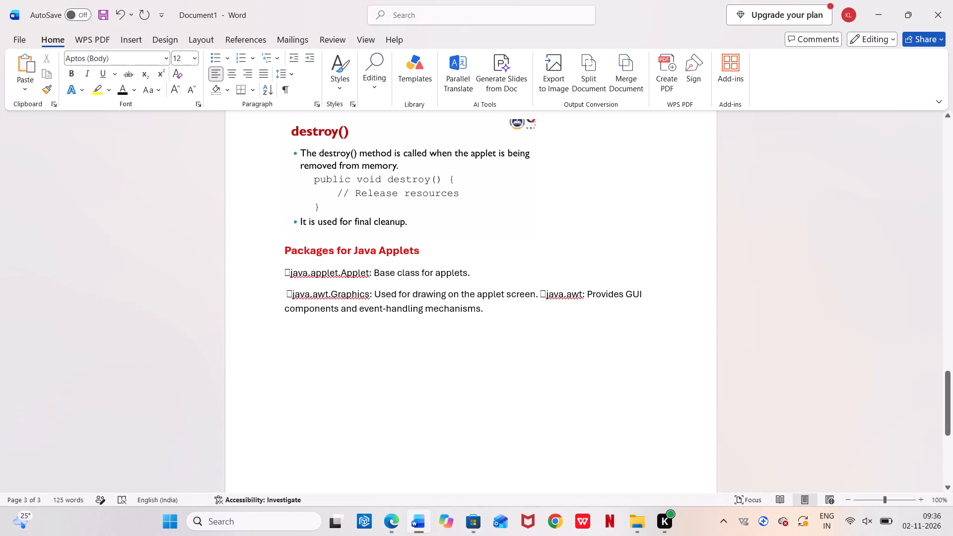
pyautogui.click(537, 293)
pyautogui.press('Return')
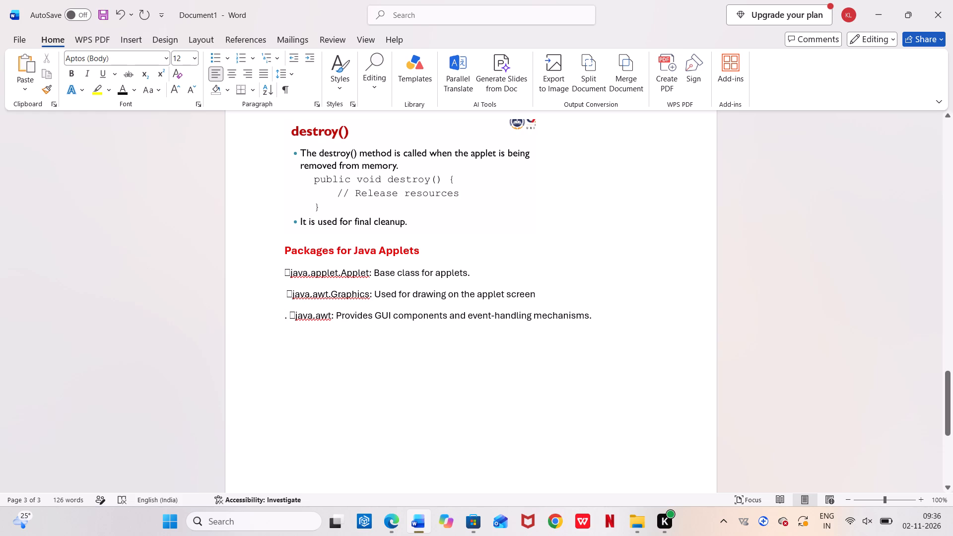
pyautogui.press('Return')
pyautogui.press('BackSpace')
pyautogui.press('BackSpace')
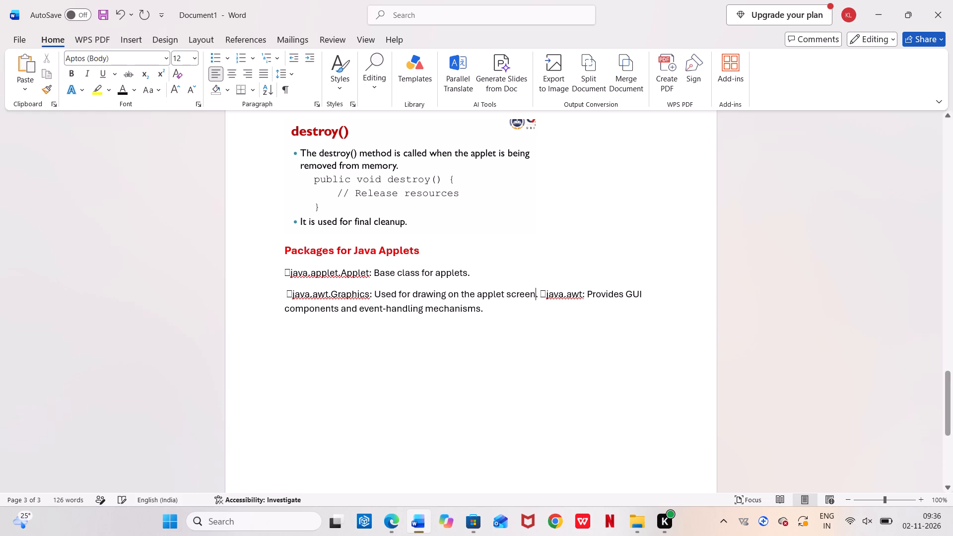
pyautogui.press('Right')
pyautogui.press('BackSpace')
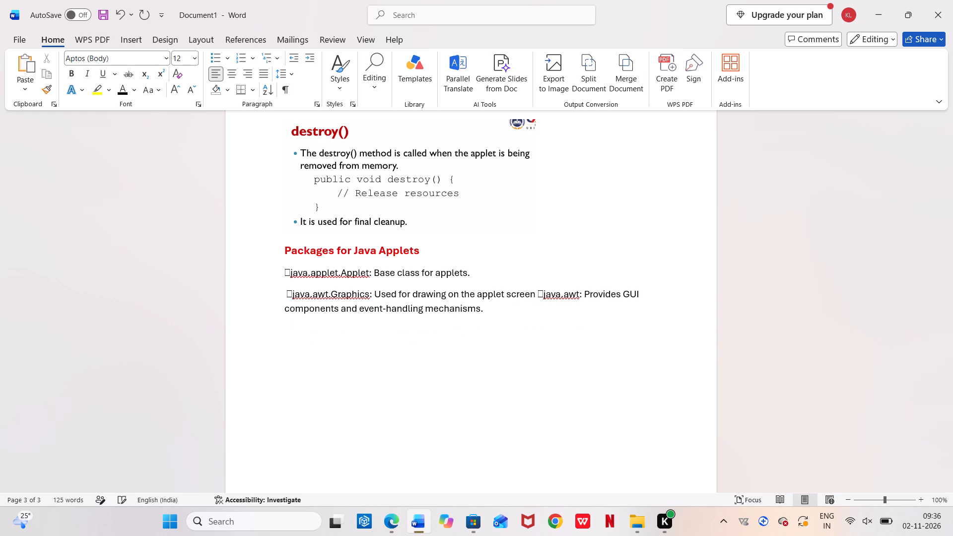
pyautogui.press('.')
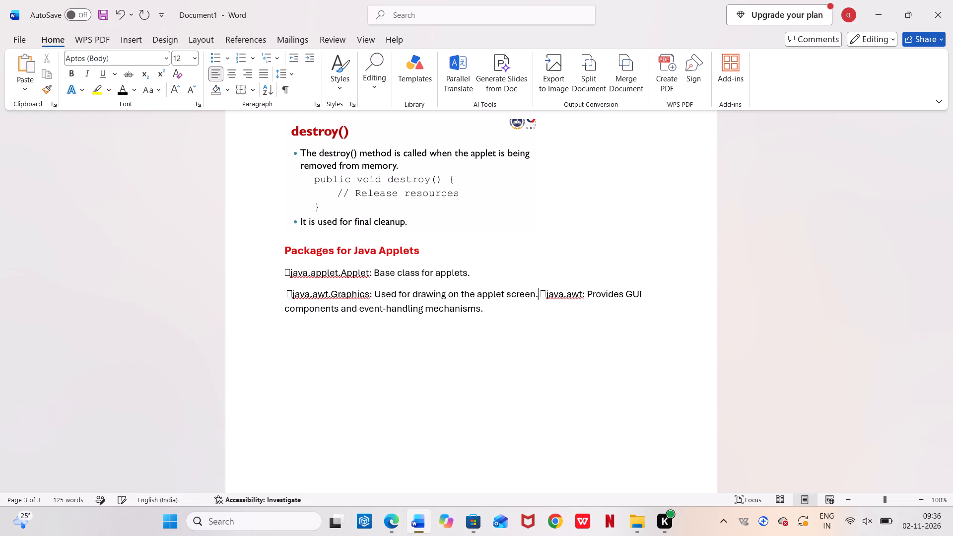
pyautogui.press('Return')
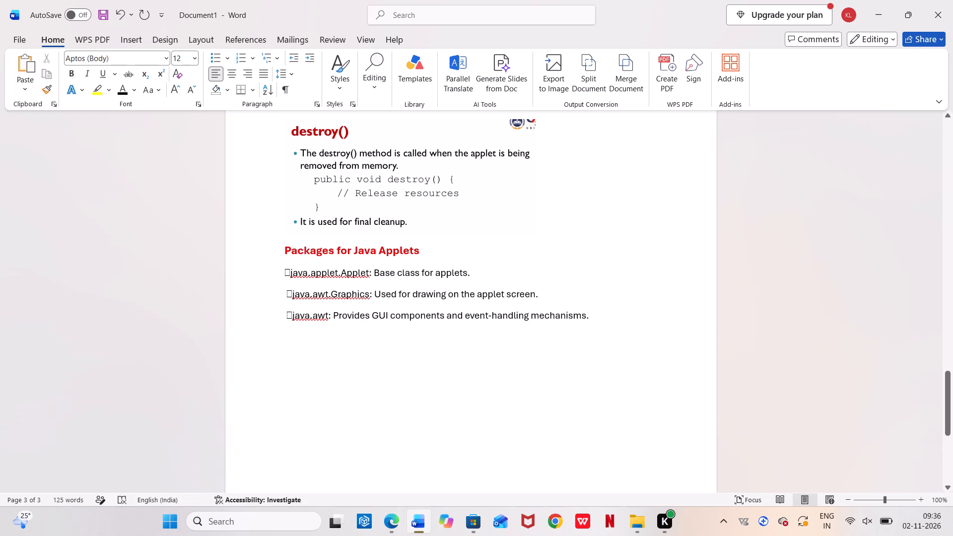
# Remove the stray box symbols before java.applet.Applet, java.awt.Graphics and java.awt, plus the space that starts the java.awt.Graphics line.
pyautogui.click(292, 276)
pyautogui.press('BackSpace')
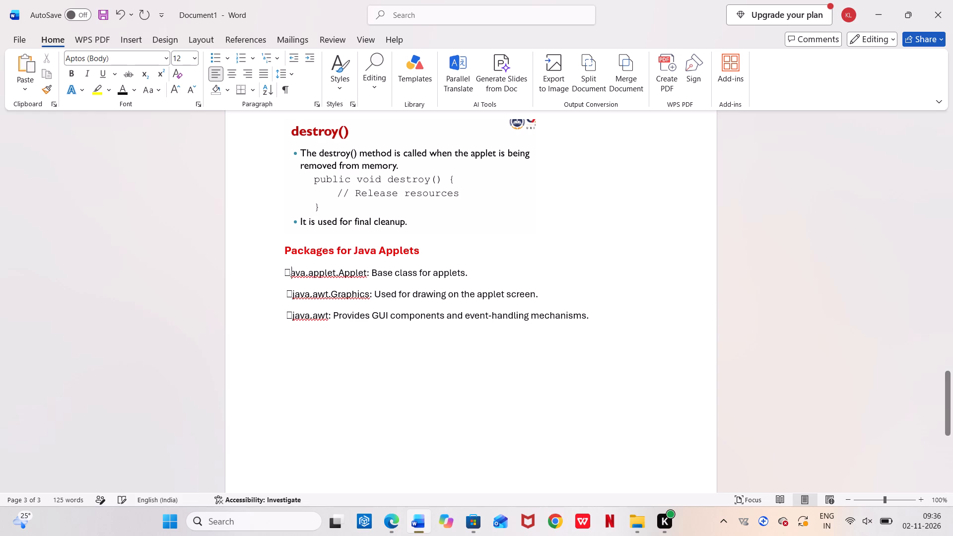
pyautogui.press('j')
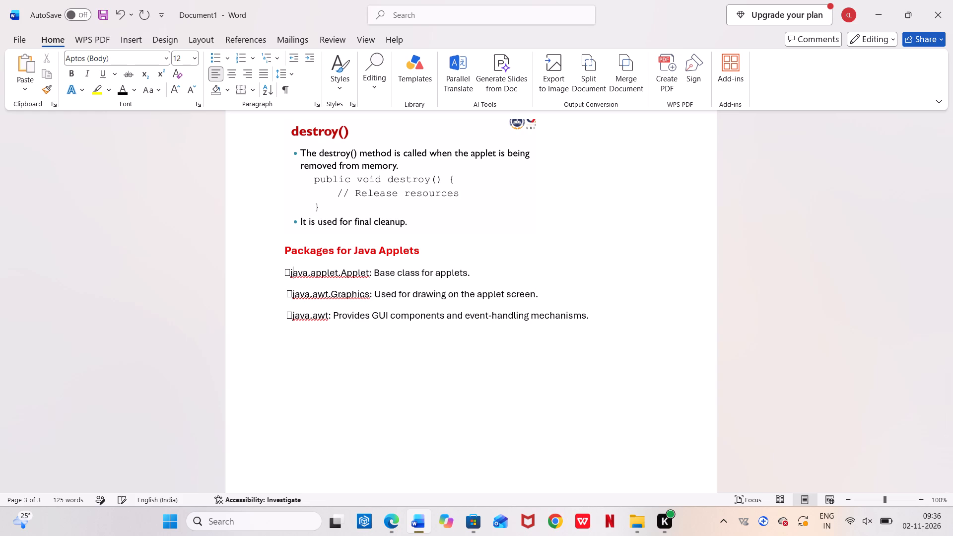
pyautogui.press('Left')
pyautogui.press('BackSpace')
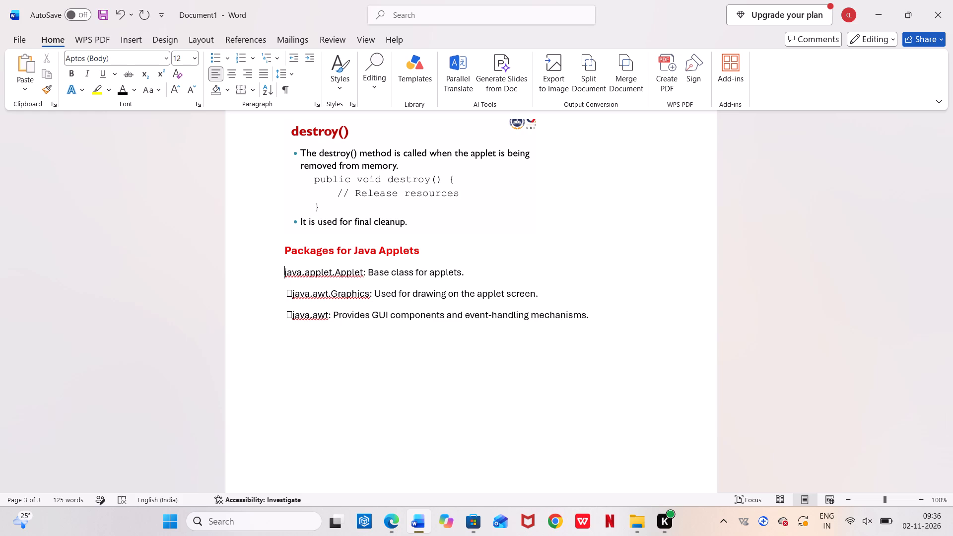
pyautogui.press('Down')
pyautogui.press('Right')
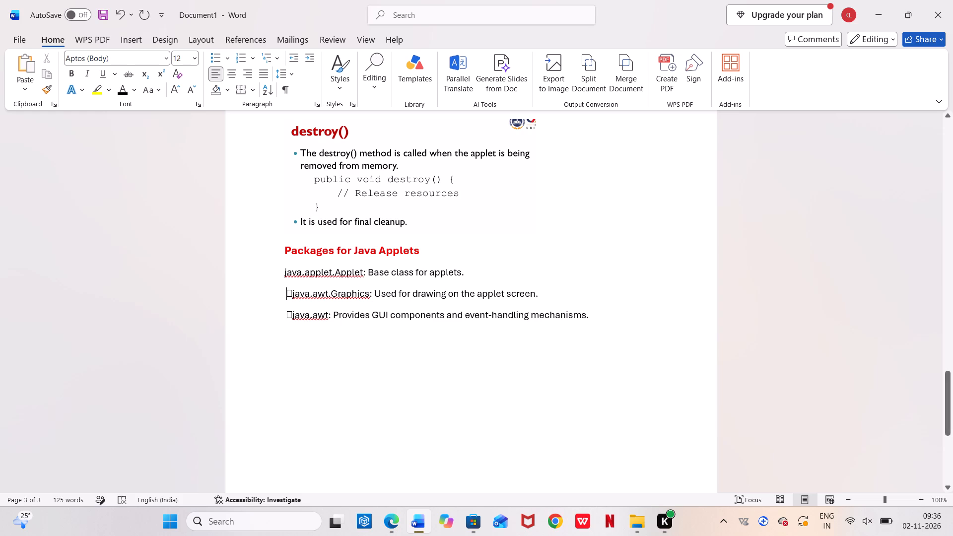
pyautogui.press('BackSpace')
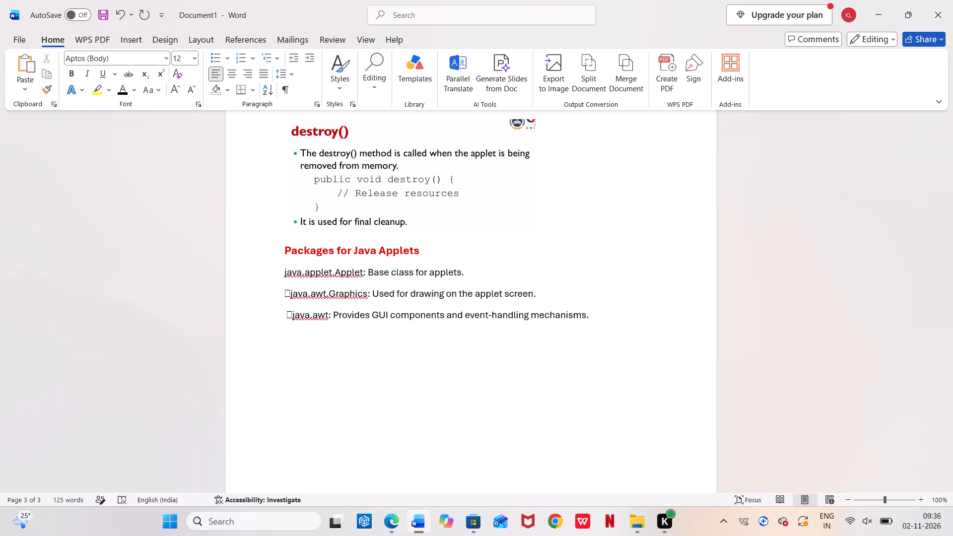
pyautogui.press('Right')
pyautogui.press('BackSpace')
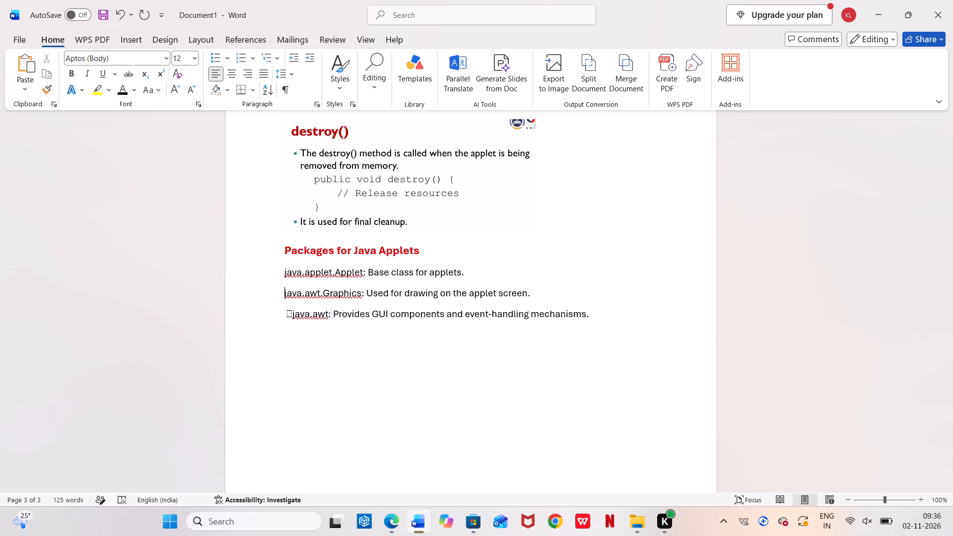
pyautogui.press('Down')
pyautogui.press('Right')
pyautogui.press('Right')
pyautogui.press('BackSpace')
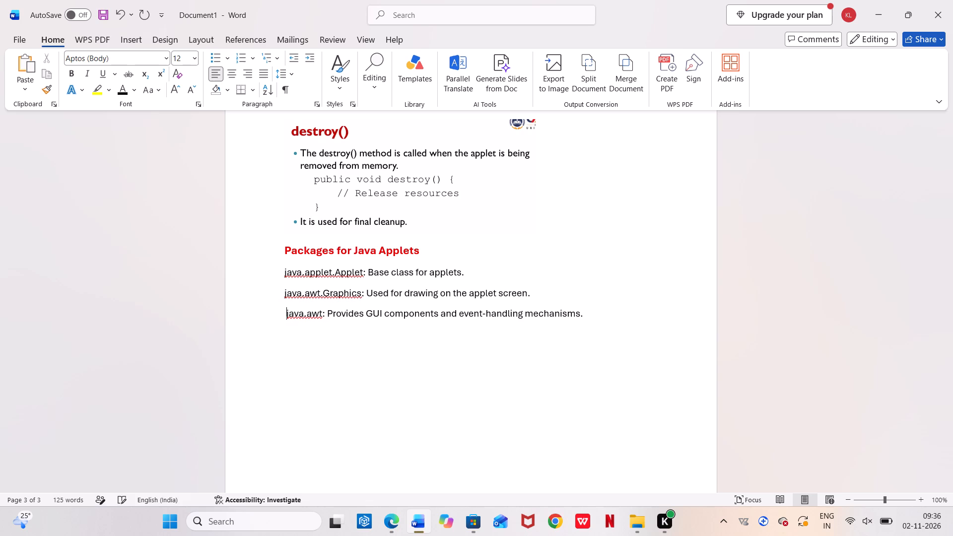
# Ignore all spelling flags on java.applet.Applet, java.awt.Graphics and java.awt.
pyautogui.rightClick(325, 280)
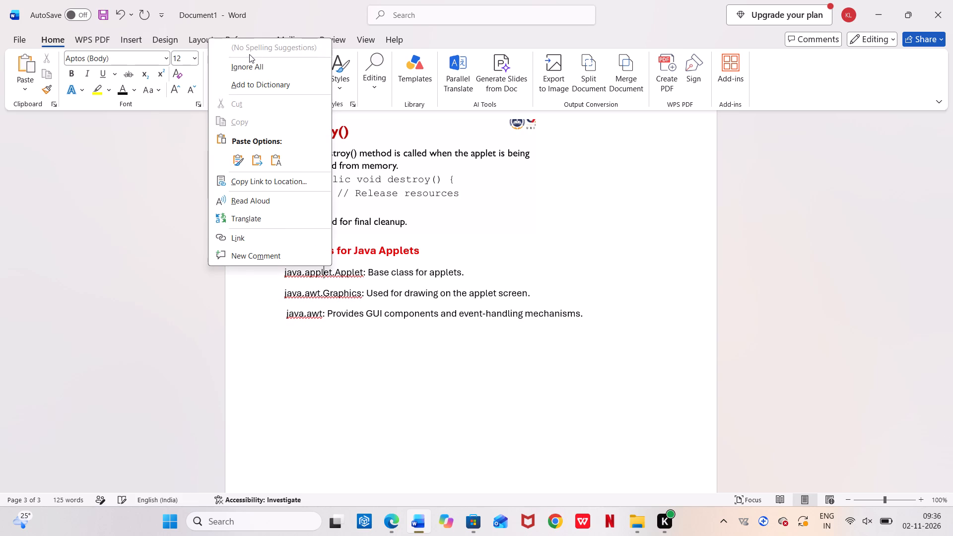
pyautogui.click(252, 60)
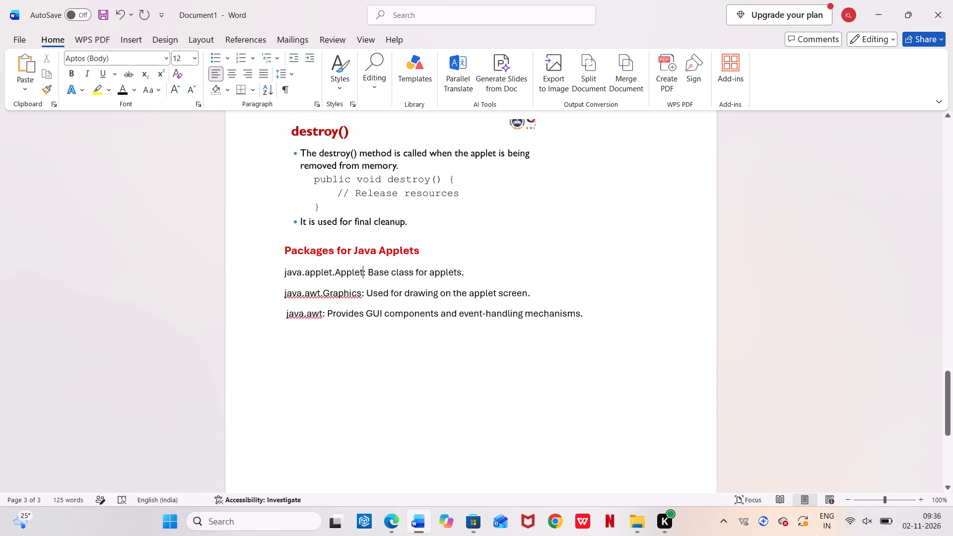
pyautogui.rightClick(313, 298)
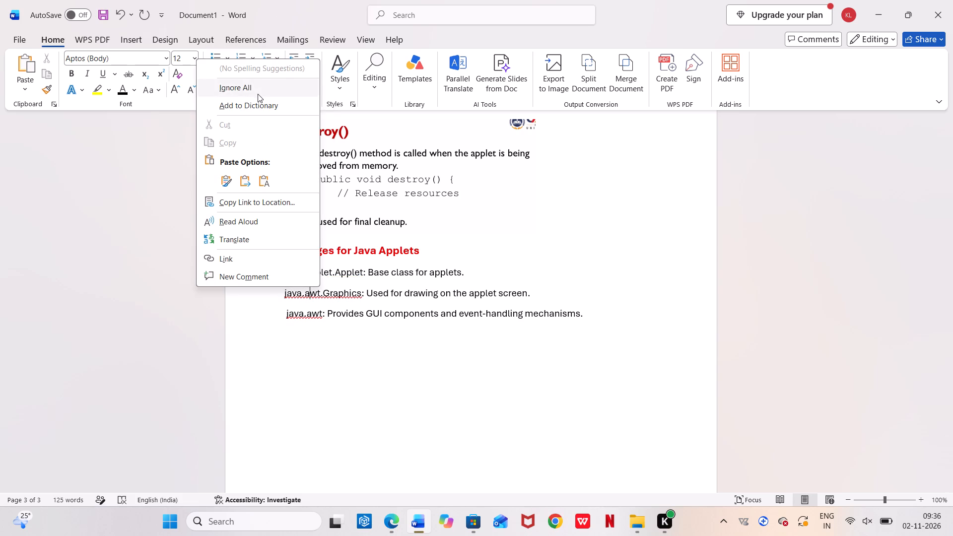
pyautogui.click(258, 94)
pyautogui.click(307, 314)
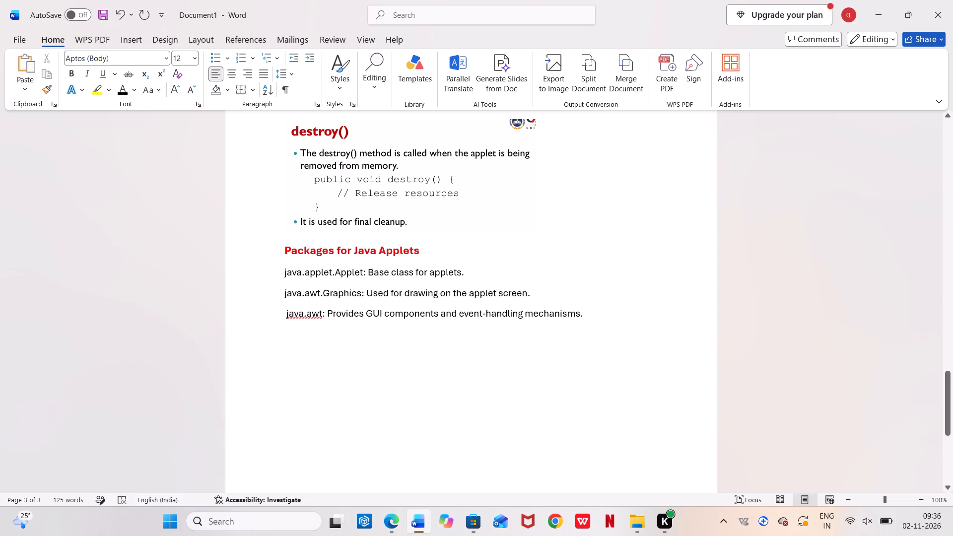
pyautogui.rightClick(309, 315)
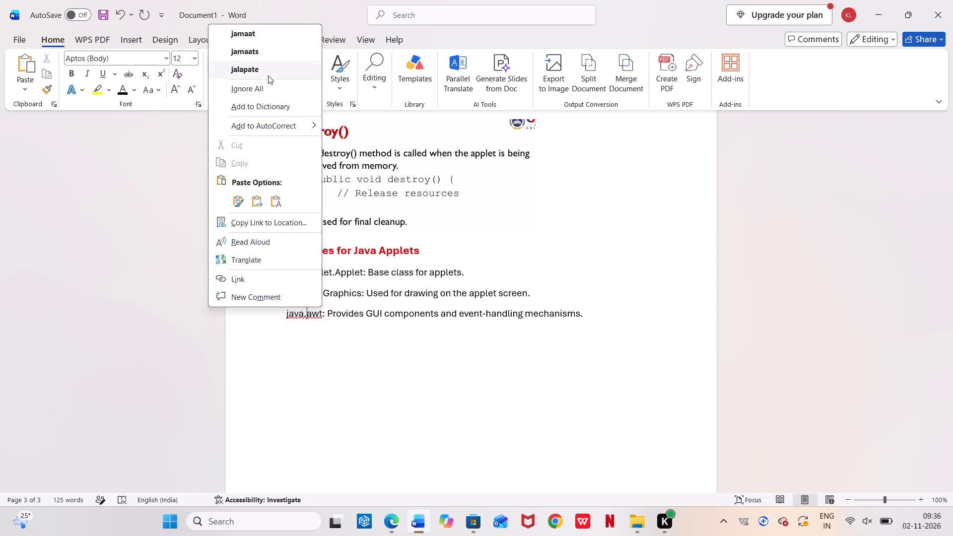
pyautogui.click(269, 92)
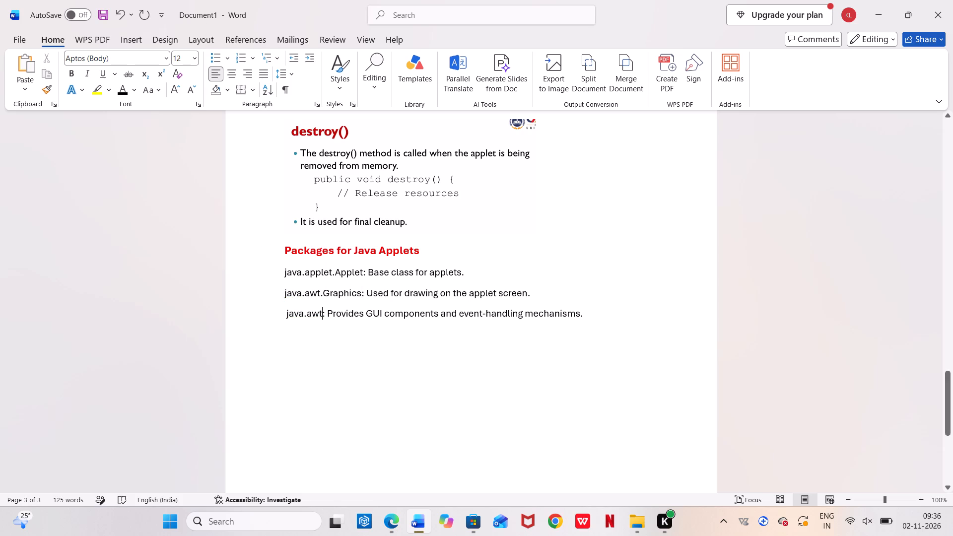
# Delete the leading space at the start of the java.awt line.
pyautogui.click(286, 312)
pyautogui.press('BackSpace')
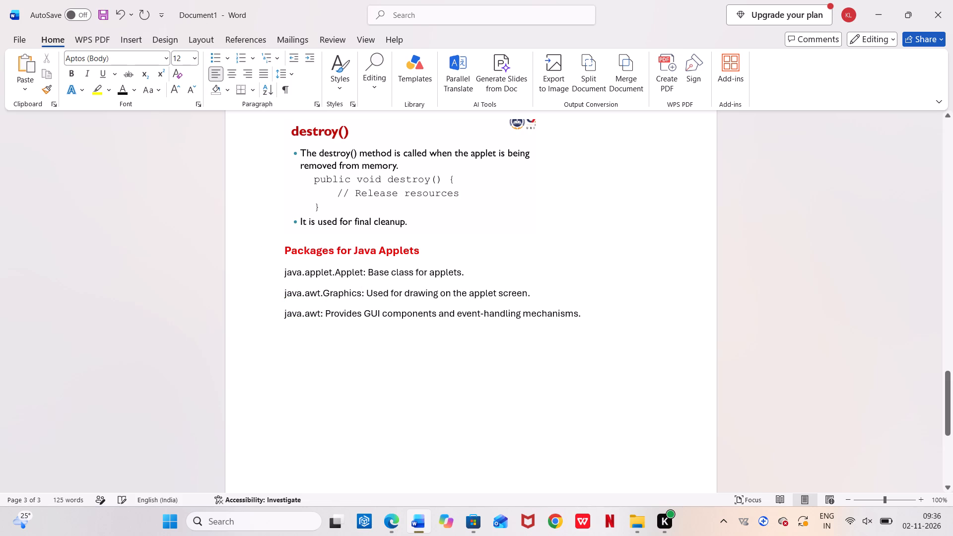
# Format the three package description lines under "Packages for Java Applets" as a bulleted list.
pyautogui.moveTo(281, 261); pyautogui.dragTo(291, 286)
pyautogui.click(282, 371)
pyautogui.moveTo(279, 274); pyautogui.dragTo(568, 331)
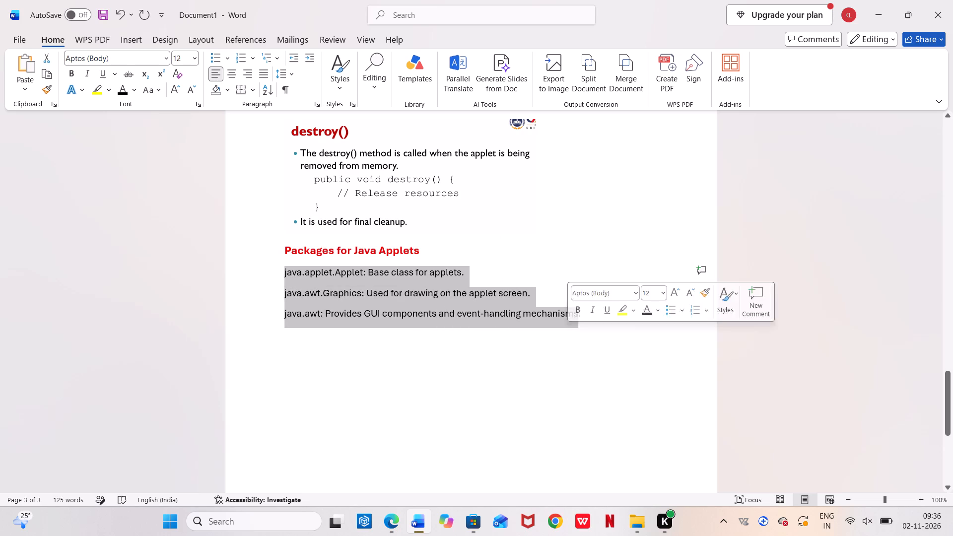
pyautogui.click(210, 55)
pyautogui.click(312, 355)
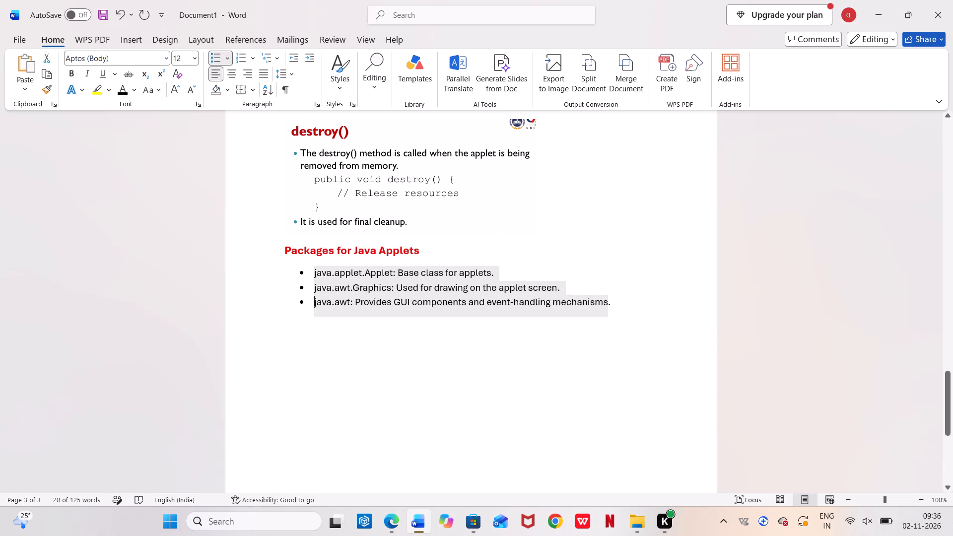
# Start a new unbulleted, unindented line below the java.awt bullet.
pyautogui.scroll(-2, 369, 341)
pyautogui.click(639, 249)
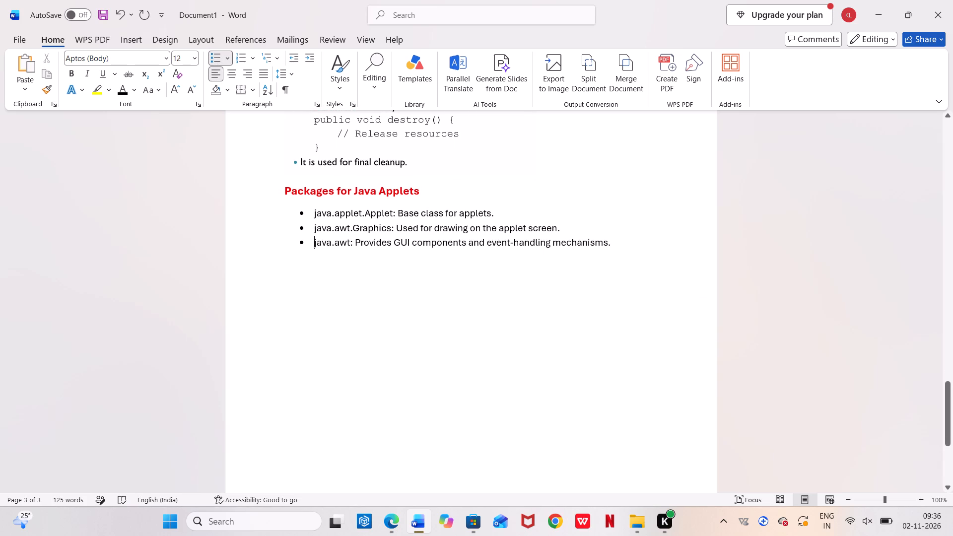
pyautogui.press('Return')
pyautogui.press('BackSpace')
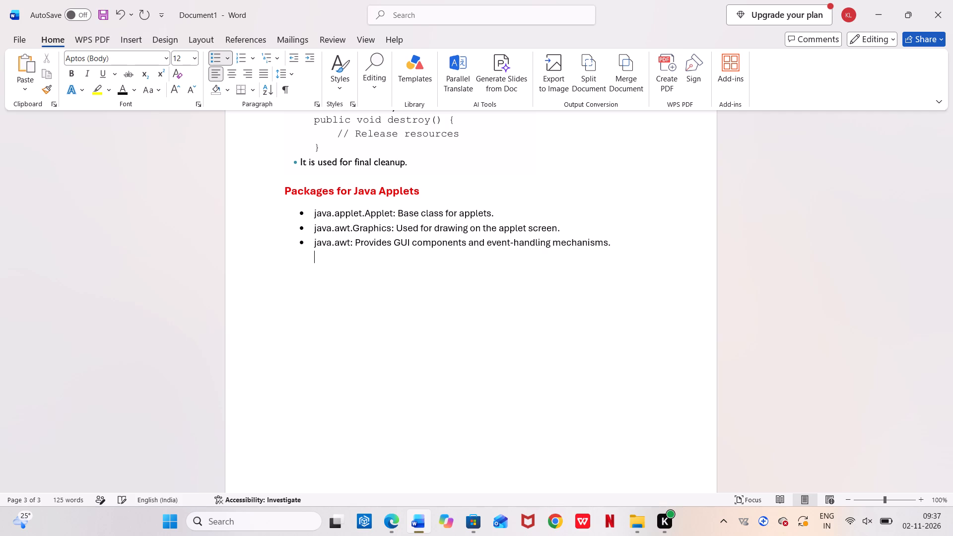
pyautogui.press('BackSpace')
pyautogui.press('BackSpace')
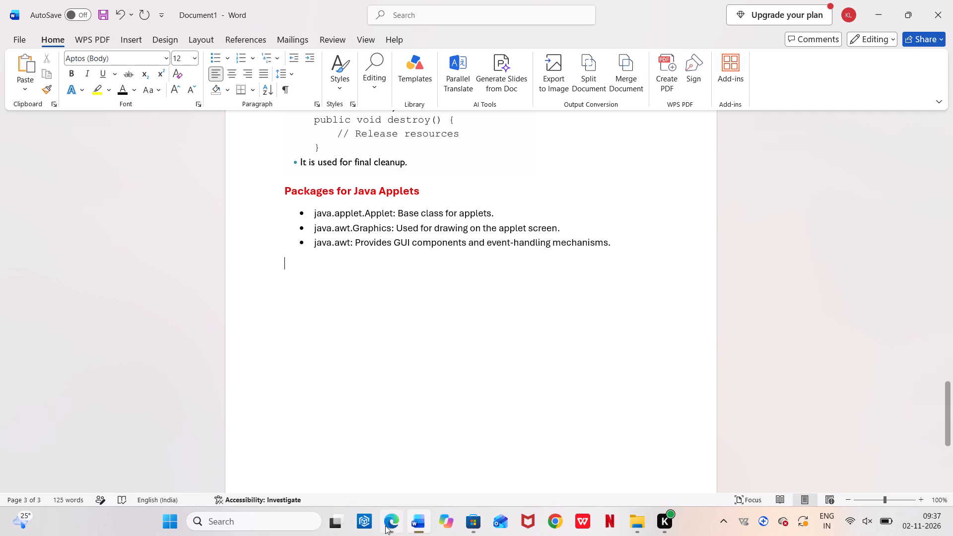
# Insert a screen clipping of the PDF's Applet Example code slide below the java.awt bullet and start a new line under it.
pyautogui.click(385, 526)
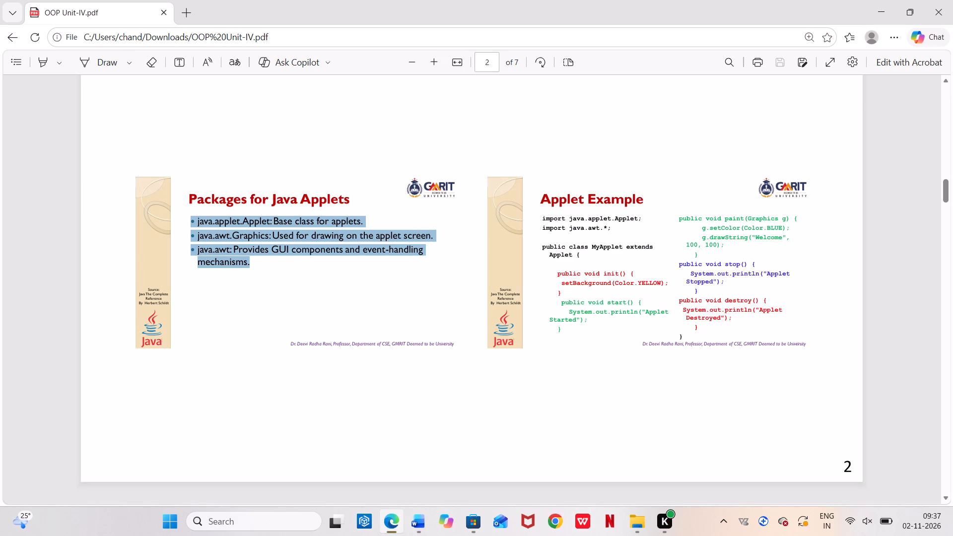
pyautogui.click(590, 327)
pyautogui.scroll(1, 594, 312)
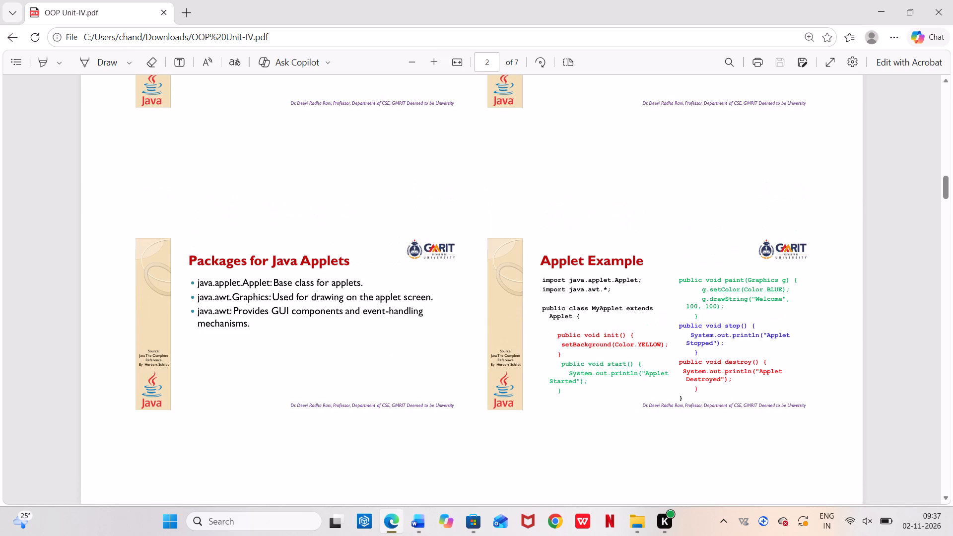
pyautogui.scroll(-1, 594, 309)
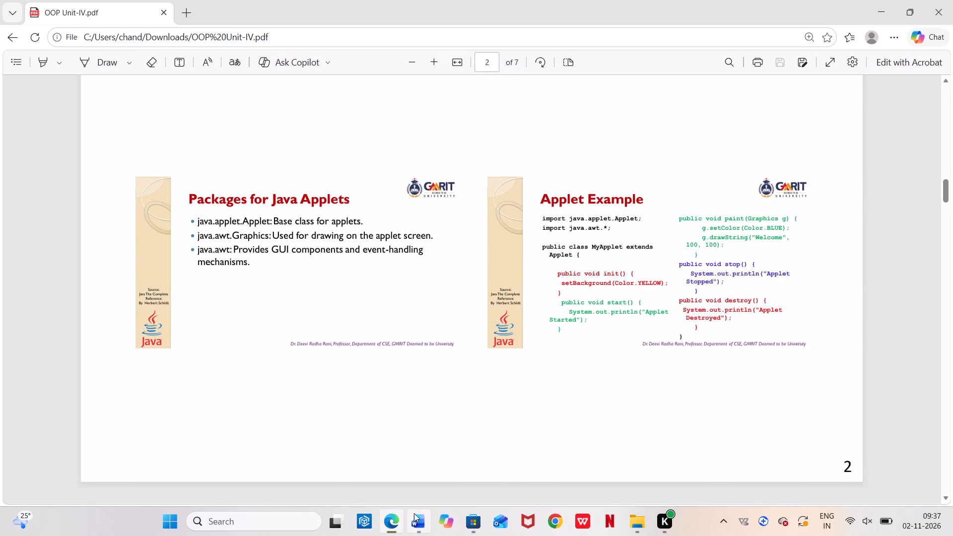
pyautogui.click(414, 513)
pyautogui.scroll(-2, 373, 337)
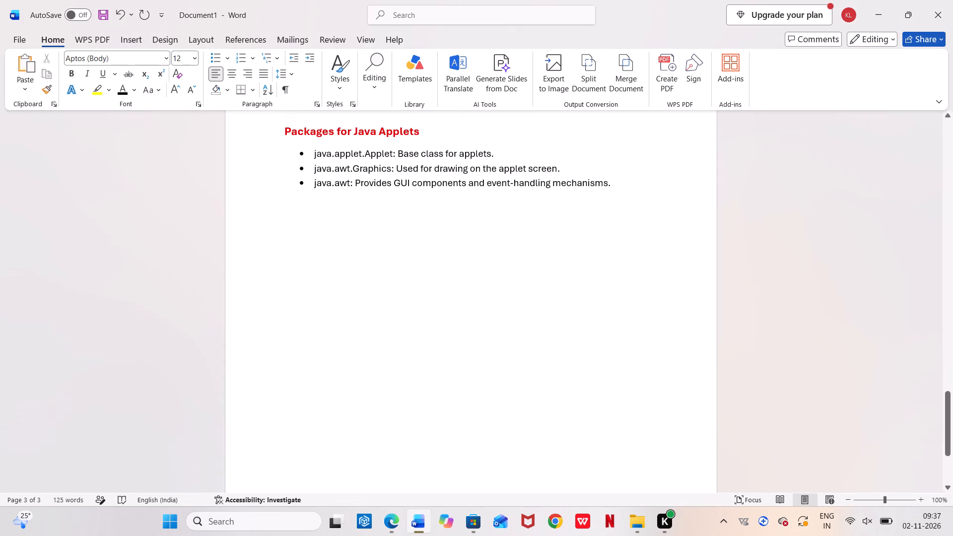
pyautogui.press('Return')
pyautogui.press('BackSpace')
pyautogui.click(133, 41)
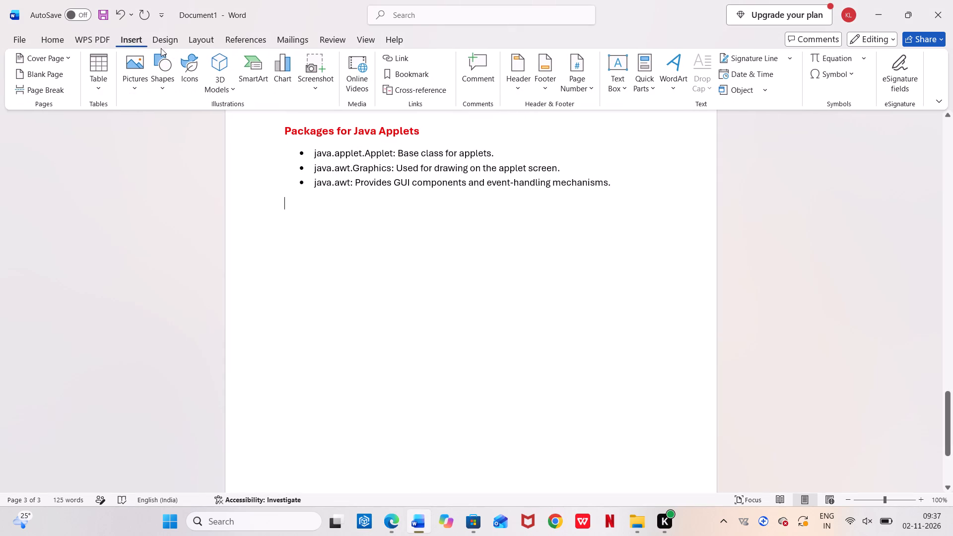
pyautogui.click(319, 89)
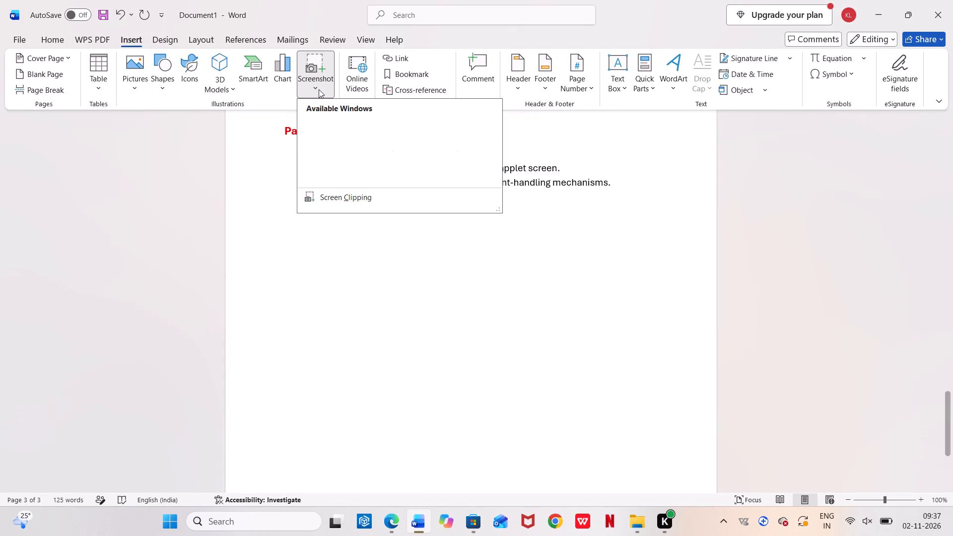
pyautogui.click(363, 204)
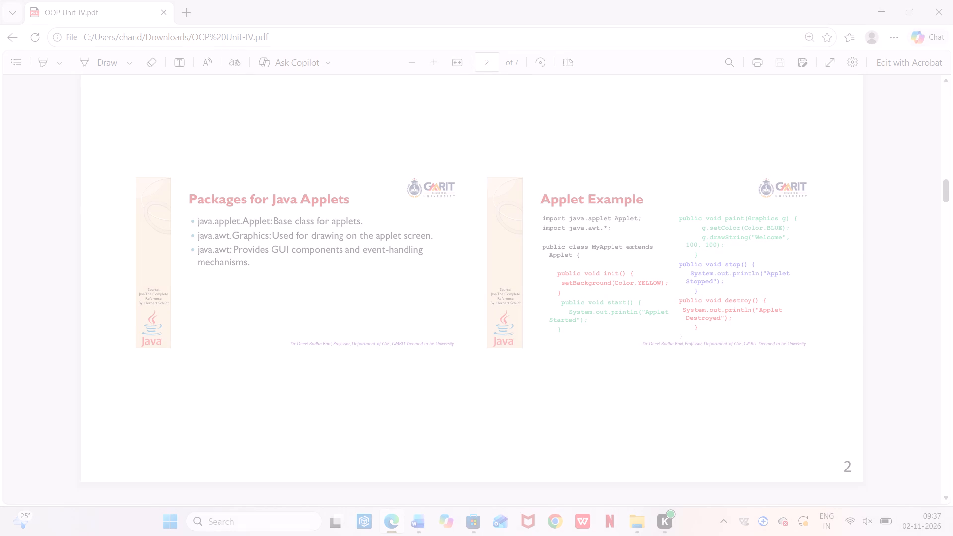
pyautogui.moveTo(538, 189); pyautogui.dragTo(780, 314)
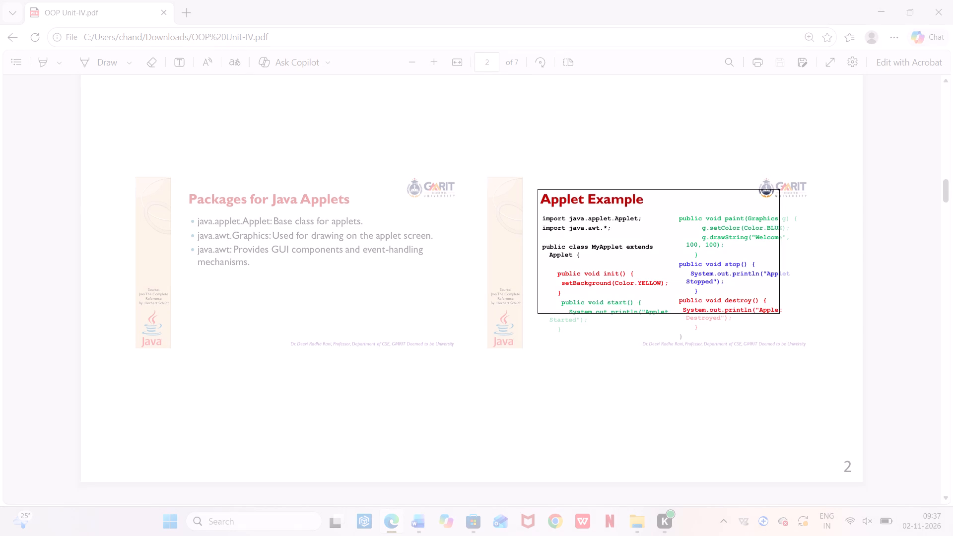
pyautogui.moveTo(780, 314); pyautogui.dragTo(800, 339)
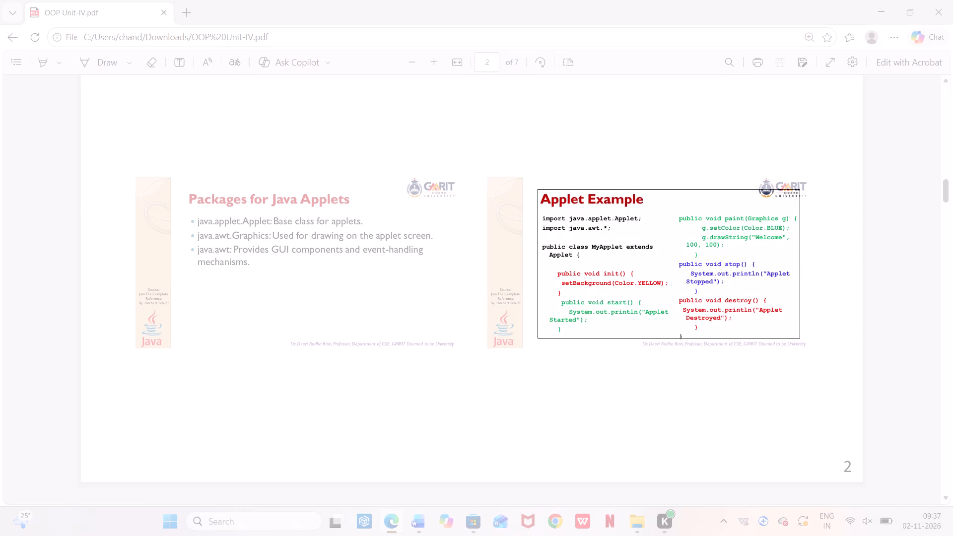
pyautogui.moveTo(800, 339); pyautogui.dragTo(801, 342)
pyautogui.click(518, 405)
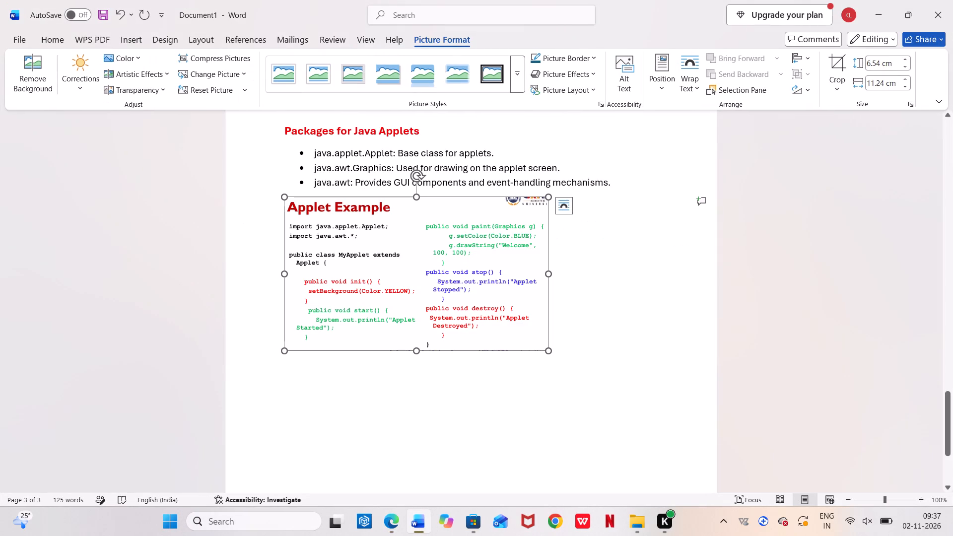
pyautogui.scroll(-2, 238, 282)
pyautogui.press('Return')
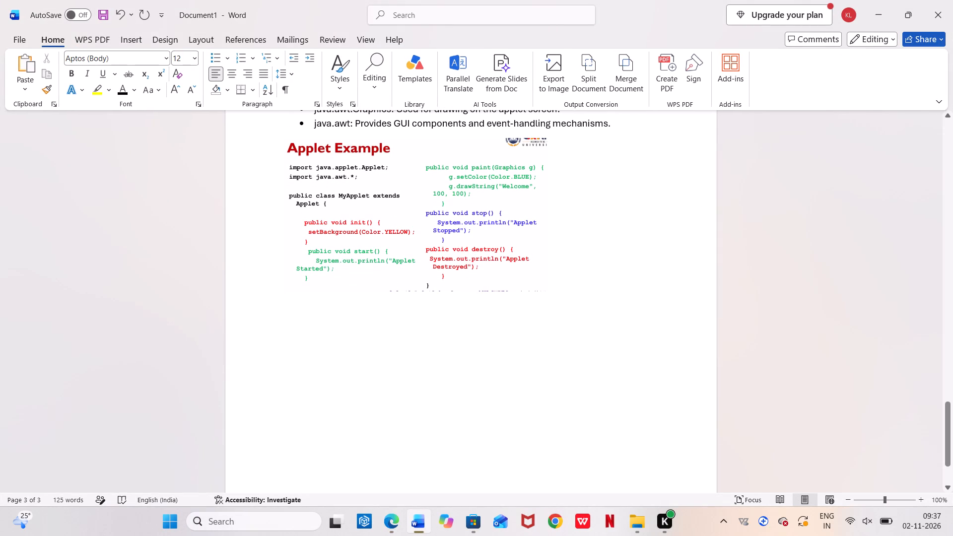
# Look through the remaining pages of the OOP Unit-IV PDF for the slides that follow the Applet Example code.
pyautogui.click(392, 524)
pyautogui.scroll(-3, 352, 344)
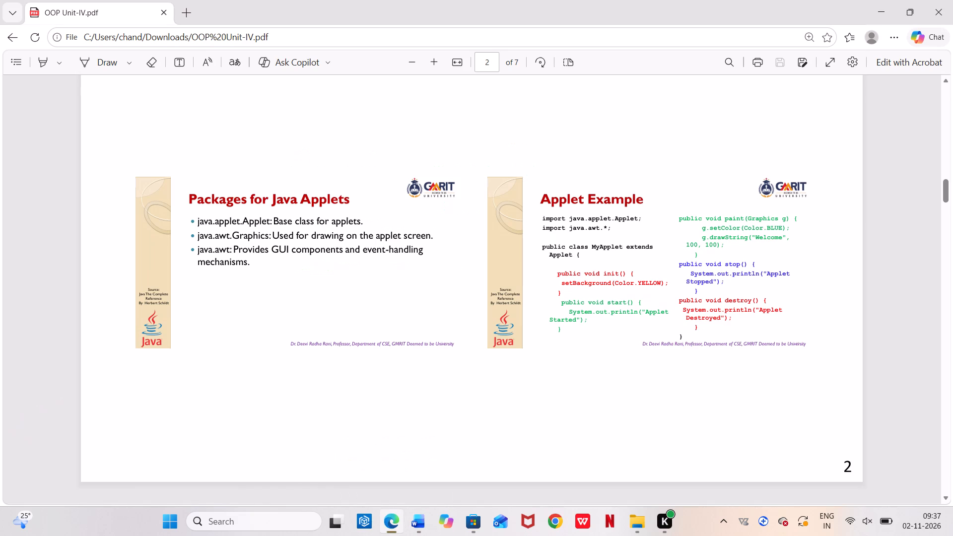
pyautogui.scroll(-4, 350, 331)
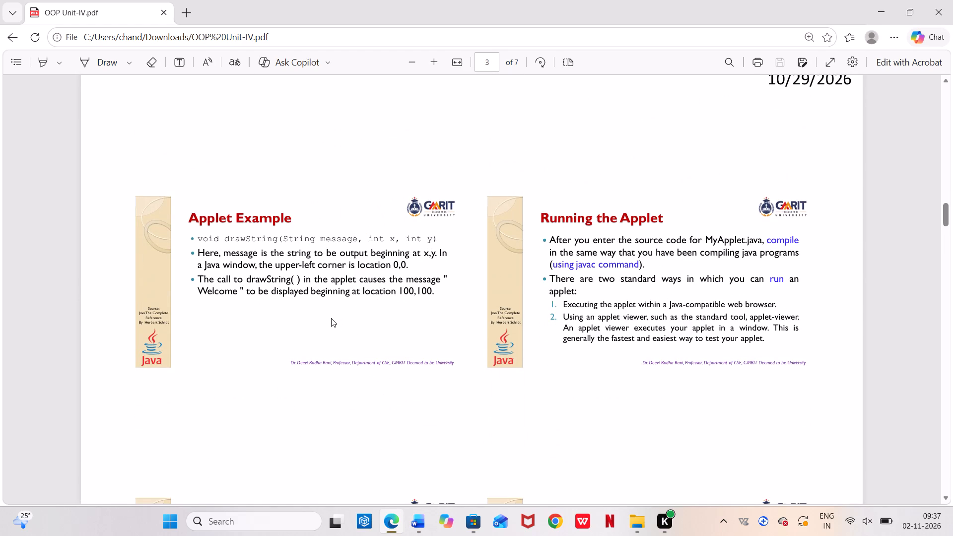
pyautogui.scroll(-18, 331, 318)
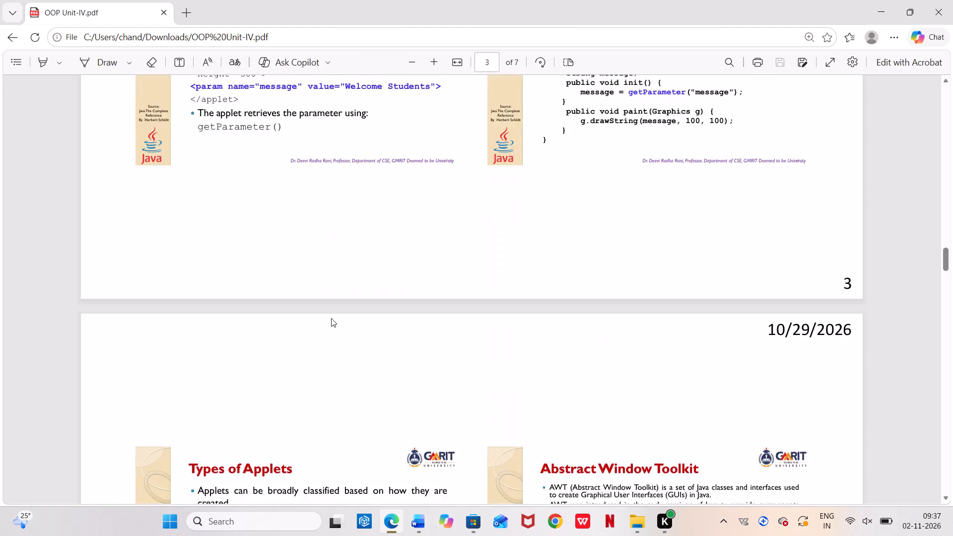
pyautogui.scroll(-20, 331, 318)
pyautogui.scroll(-20, 331, 318)
pyautogui.scroll(-3, 331, 318)
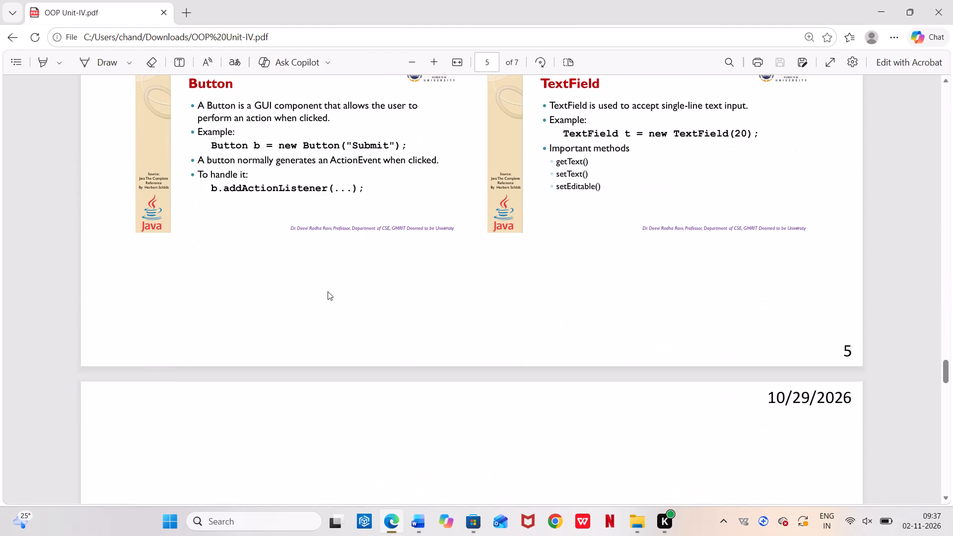
pyautogui.scroll(-20, 328, 291)
pyautogui.scroll(-13, 328, 291)
pyautogui.scroll(5, 325, 270)
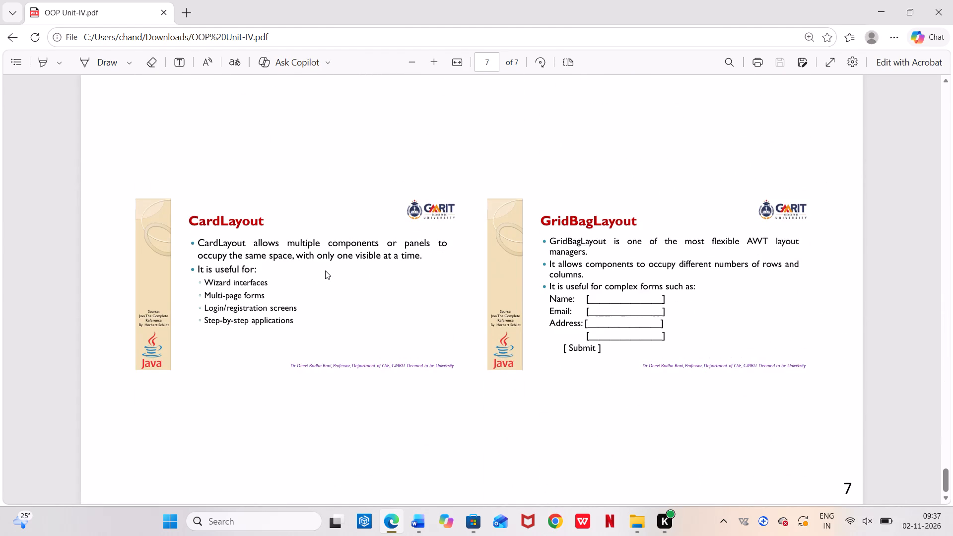
pyautogui.scroll(15, 325, 270)
pyautogui.scroll(10, 325, 264)
pyautogui.scroll(-2, 325, 260)
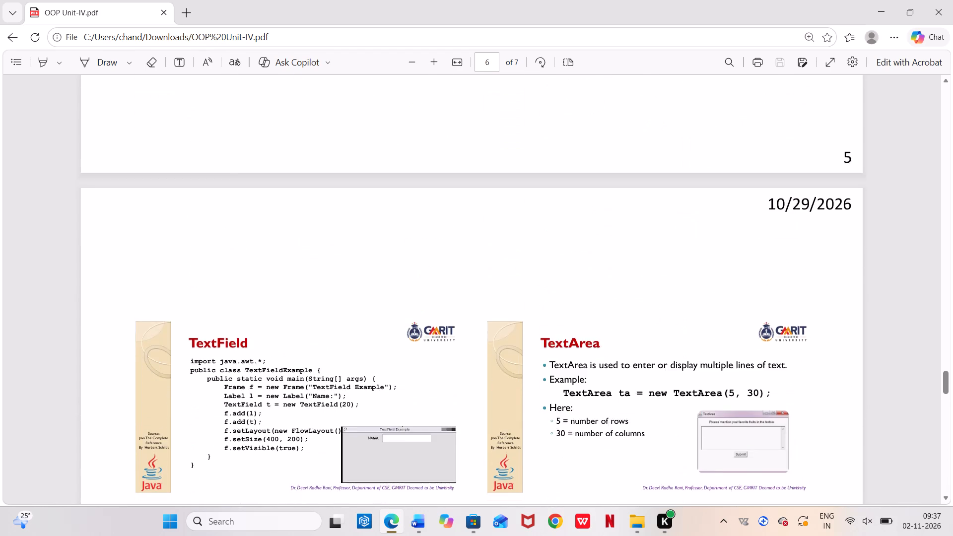
pyautogui.scroll(20, 325, 260)
pyautogui.scroll(7, 325, 260)
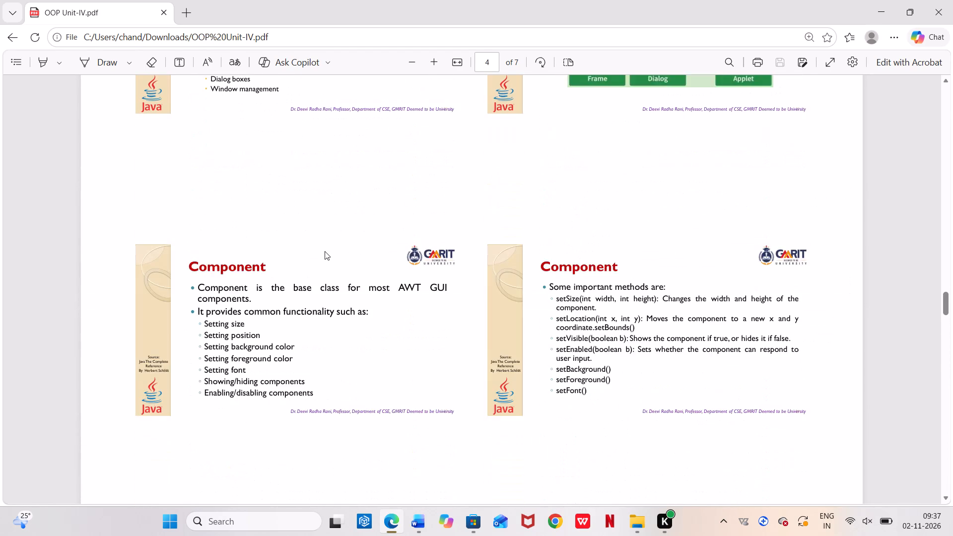
pyautogui.scroll(18, 325, 251)
pyautogui.scroll(4, 319, 257)
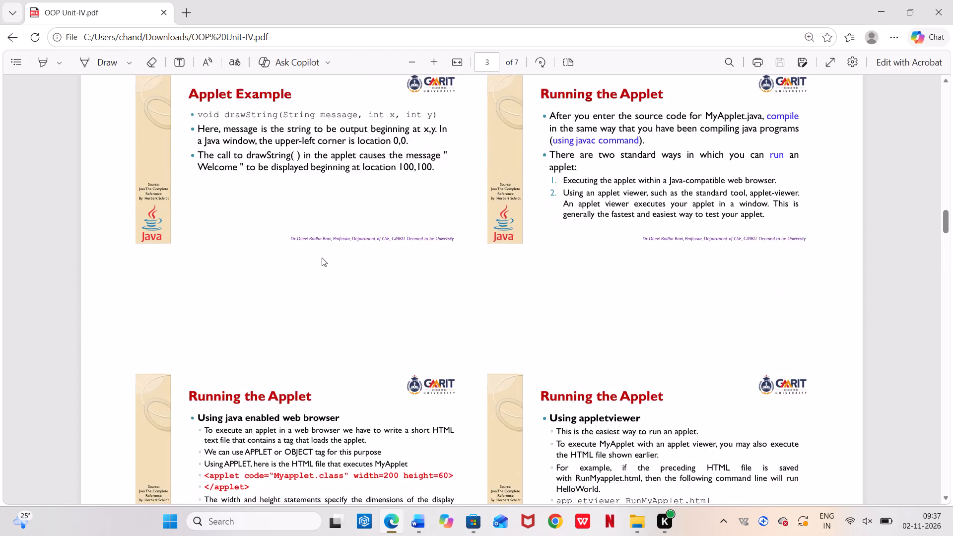
pyautogui.scroll(4, 322, 260)
pyautogui.scroll(-2, 320, 259)
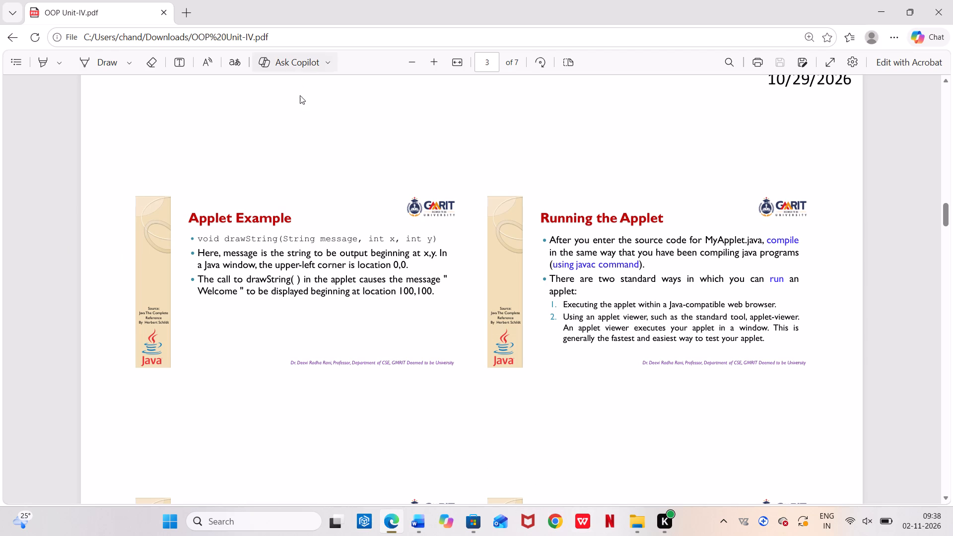
# Copy the "Applet Example" heading from page 3 of the PDF into the Word document below the code clipping.
pyautogui.moveTo(308, 209); pyautogui.dragTo(209, 208)
pyautogui.moveTo(291, 220); pyautogui.dragTo(176, 209)
pyautogui.click(207, 100)
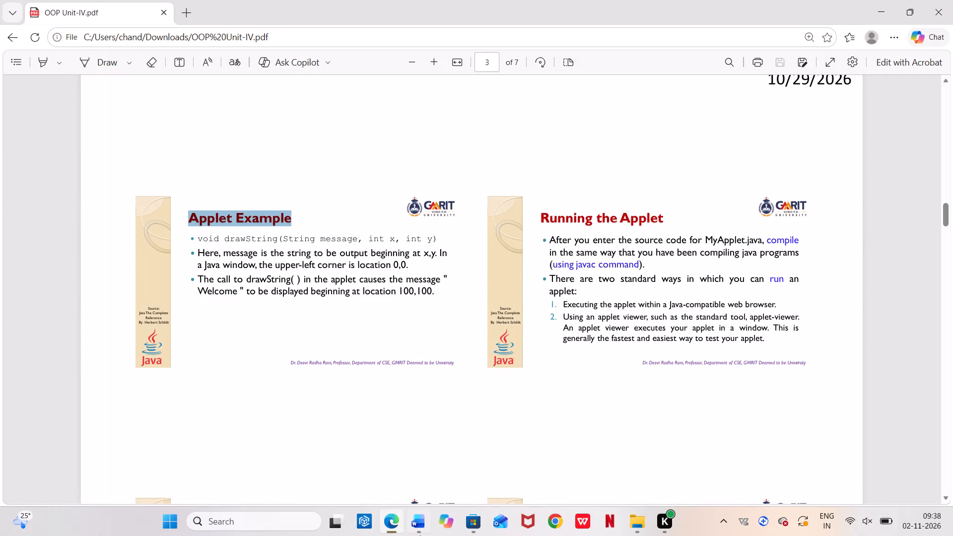
pyautogui.click(419, 527)
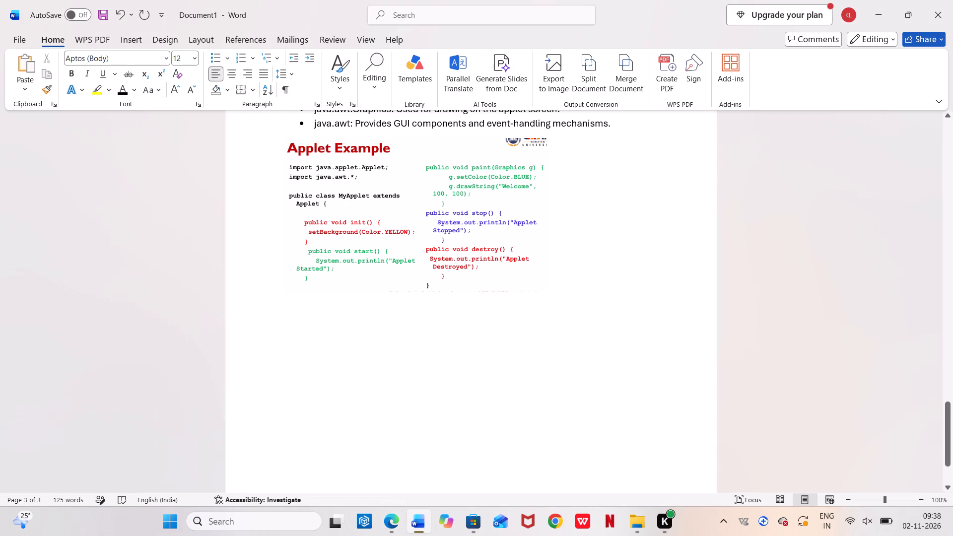
pyautogui.rightClick(275, 330)
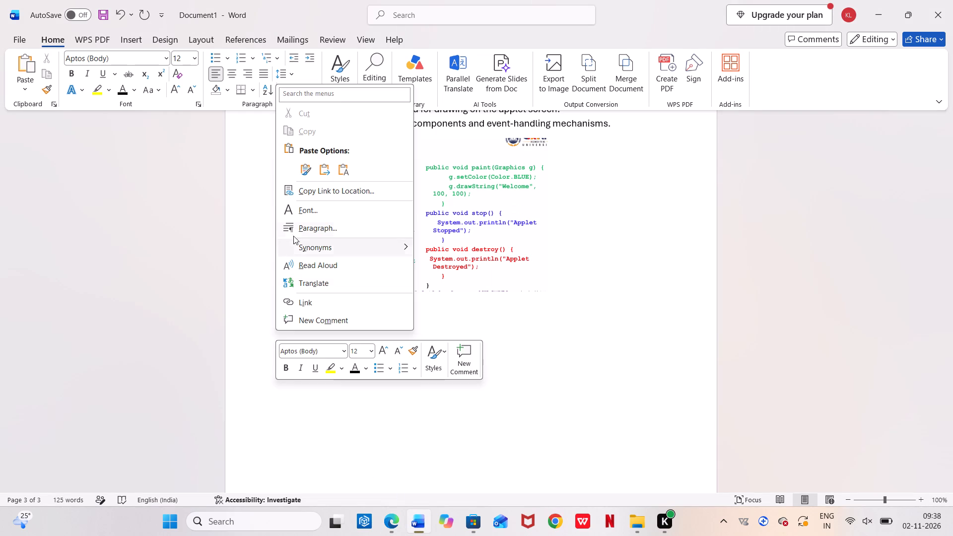
pyautogui.click(336, 144)
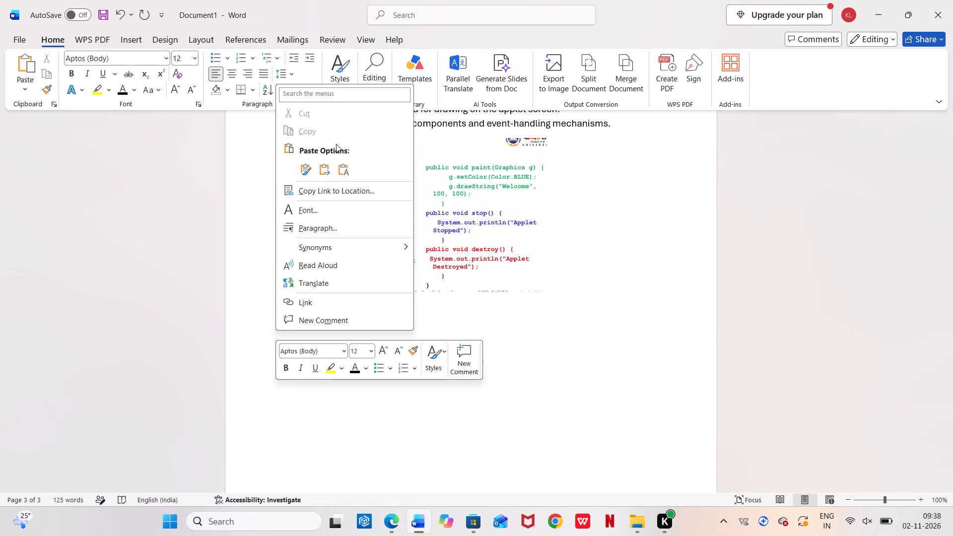
pyautogui.click(337, 150)
pyautogui.click(325, 145)
pyautogui.click(348, 467)
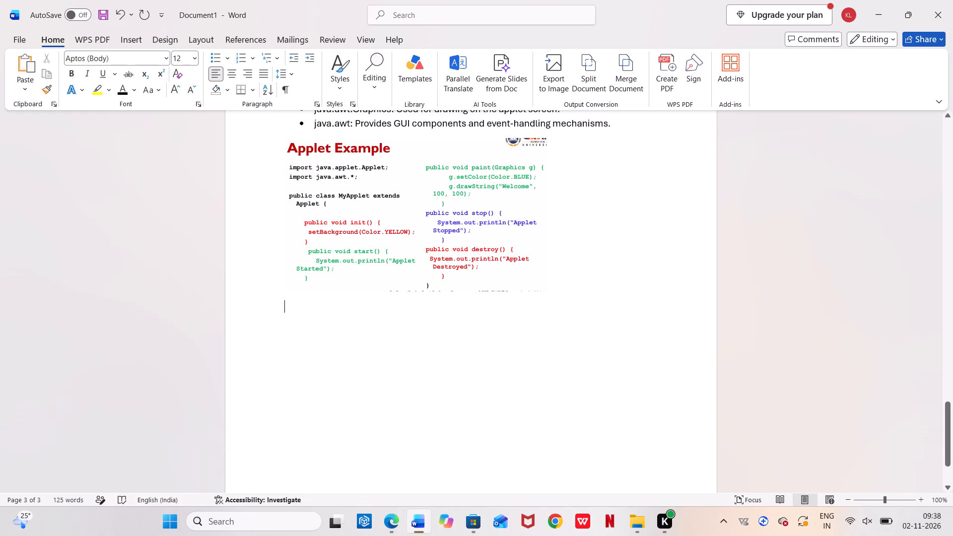
pyautogui.hotkey('ctrl', 'v')
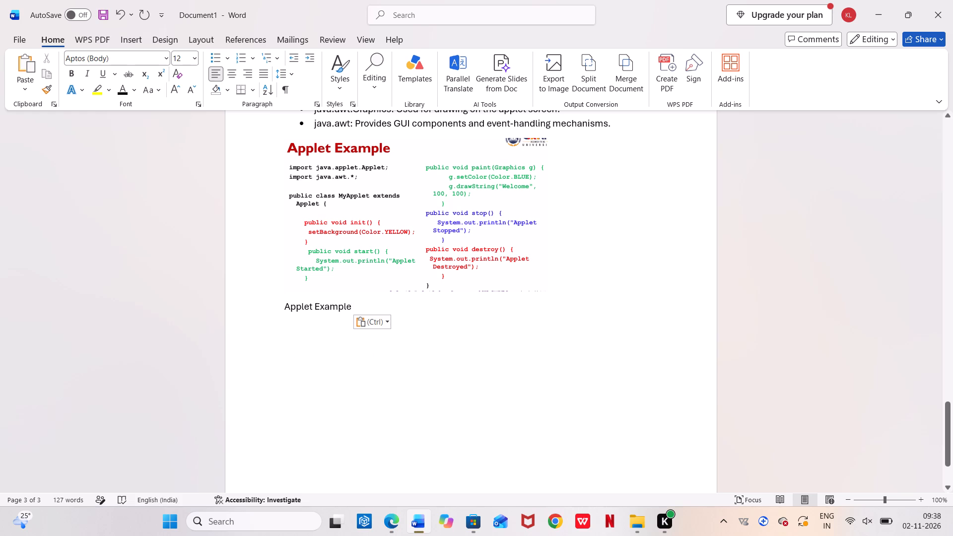
# Format the pasted "Applet Example" heading as bold, red, size 14 text.
pyautogui.moveTo(278, 307); pyautogui.dragTo(380, 311)
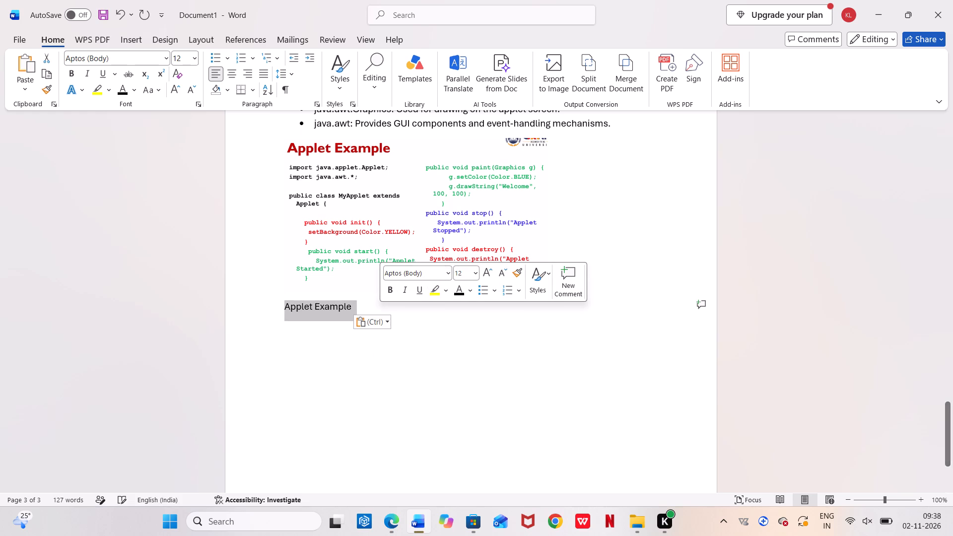
pyautogui.click(394, 289)
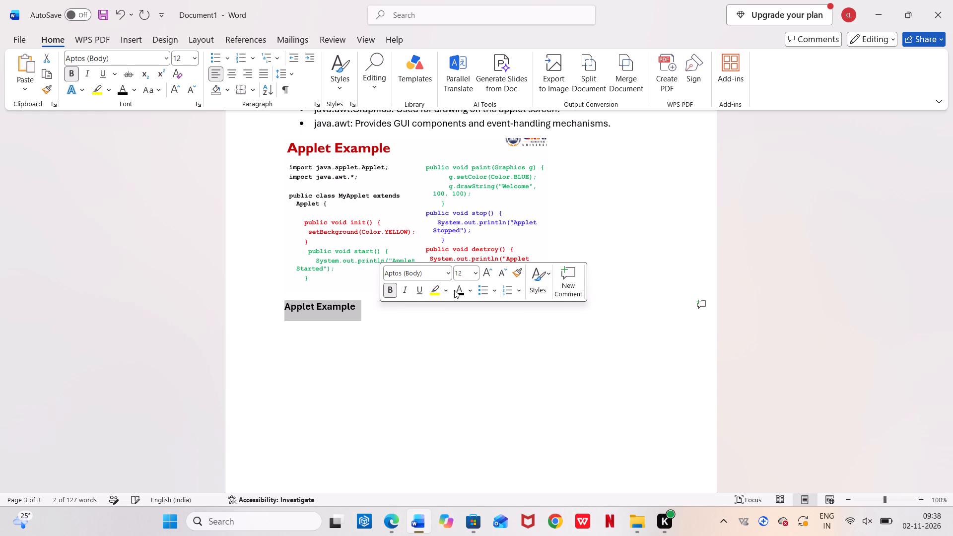
pyautogui.click(463, 292)
pyautogui.click(473, 285)
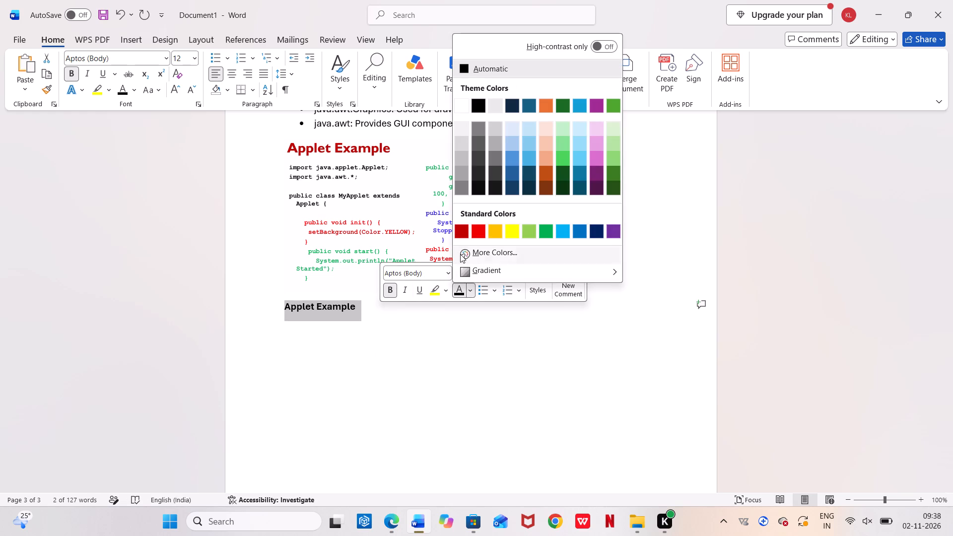
pyautogui.click(478, 216)
pyautogui.click(481, 225)
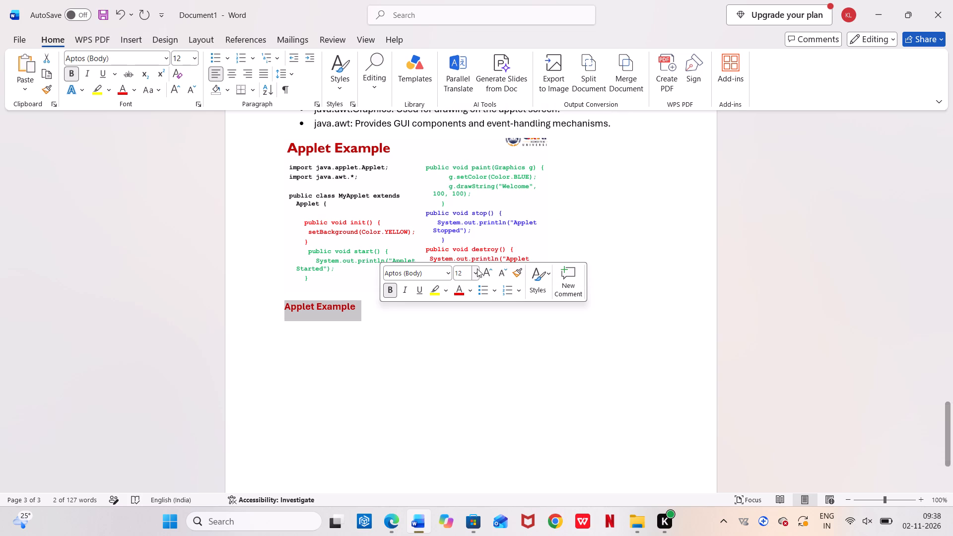
pyautogui.click(477, 271)
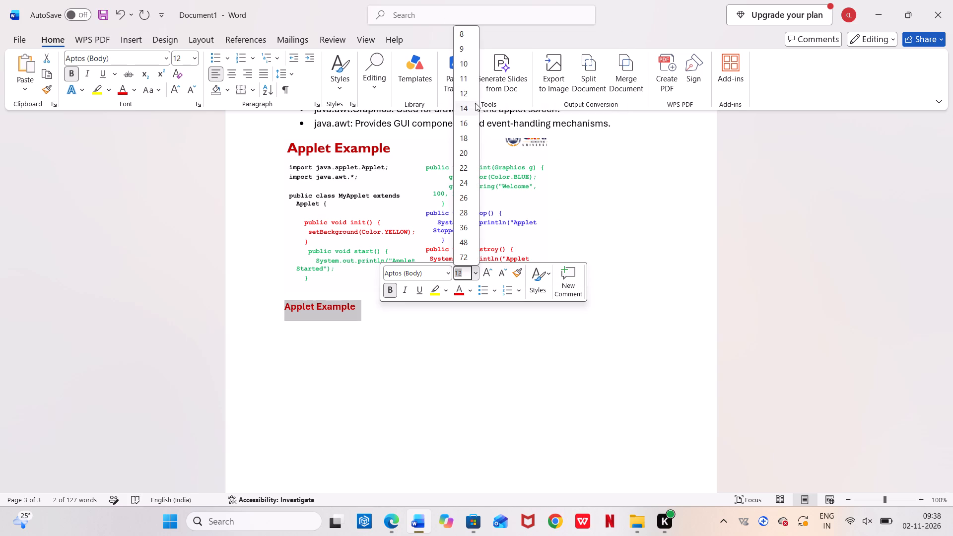
pyautogui.click(464, 107)
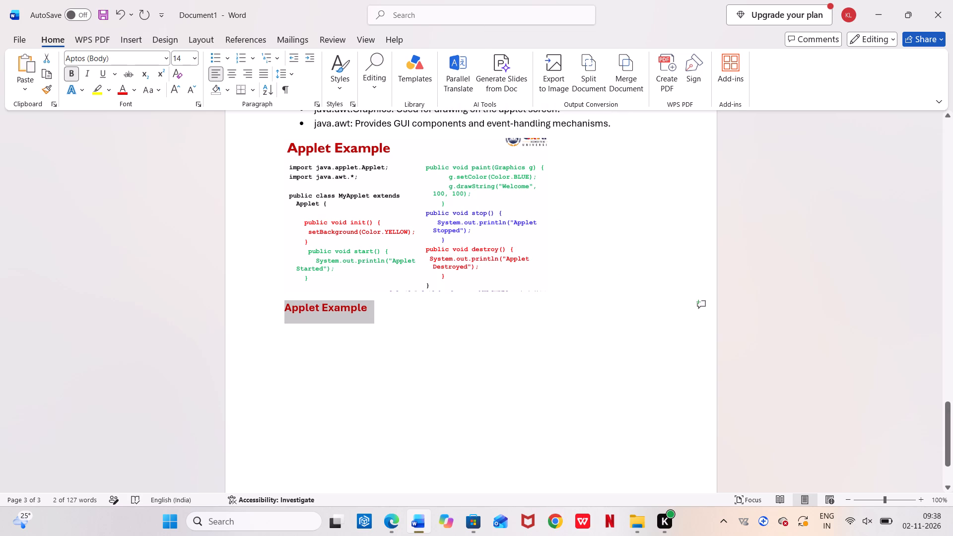
# Start a line below the "Applet Example" heading with size 12, automatic colour, non-bold text.
pyautogui.click(410, 325)
pyautogui.press('Return')
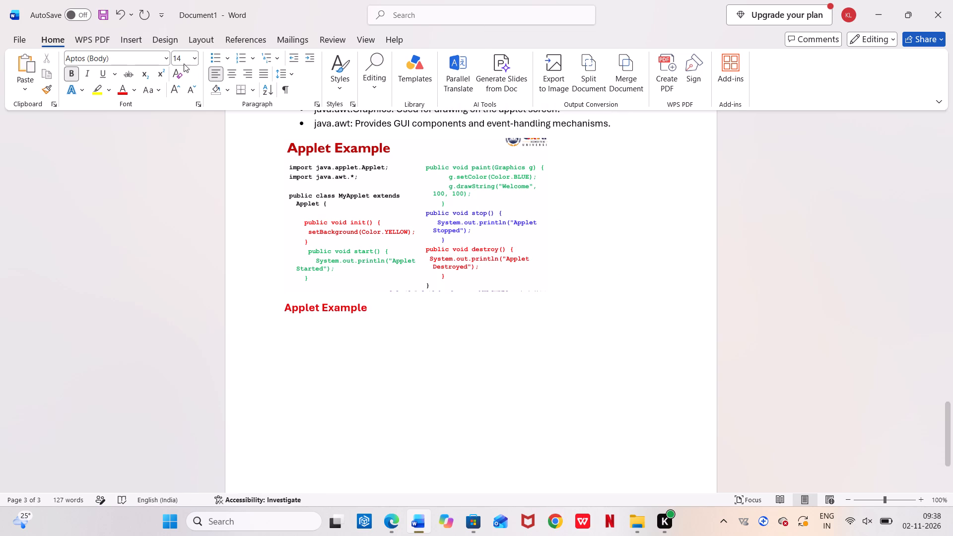
pyautogui.click(194, 58)
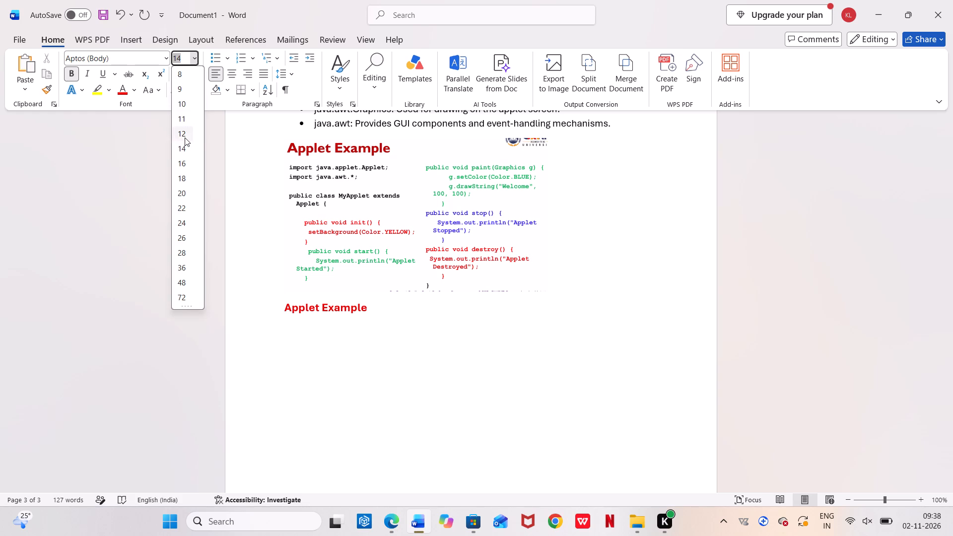
pyautogui.click(186, 136)
pyautogui.click(137, 89)
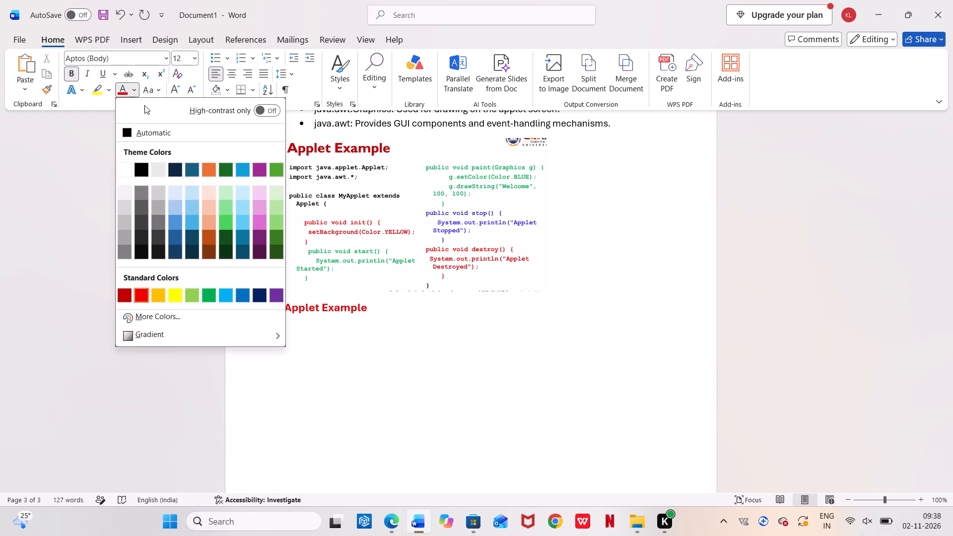
pyautogui.click(136, 128)
pyautogui.click(75, 73)
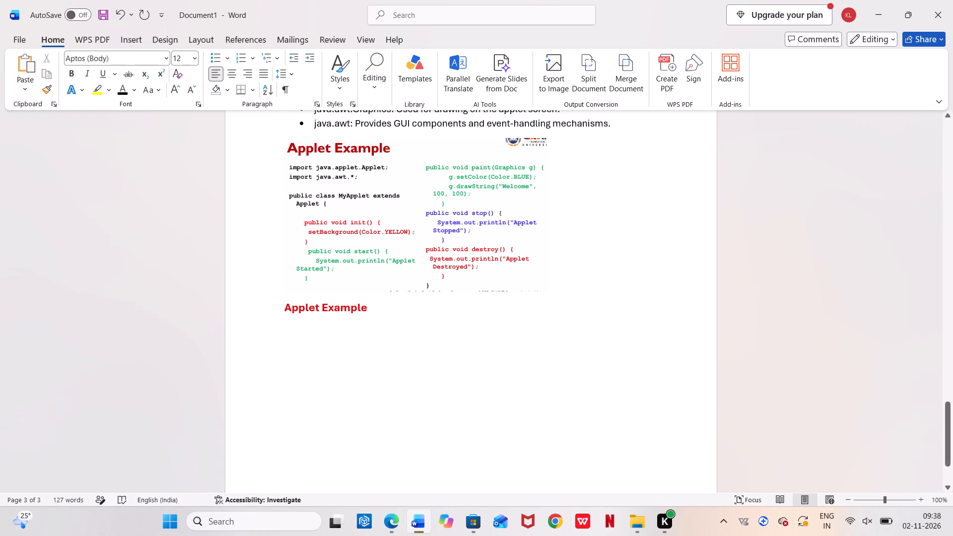
# Copy the three drawString bullet points from the PDF's Applet Example slide into the Word document below the heading.
pyautogui.click(388, 523)
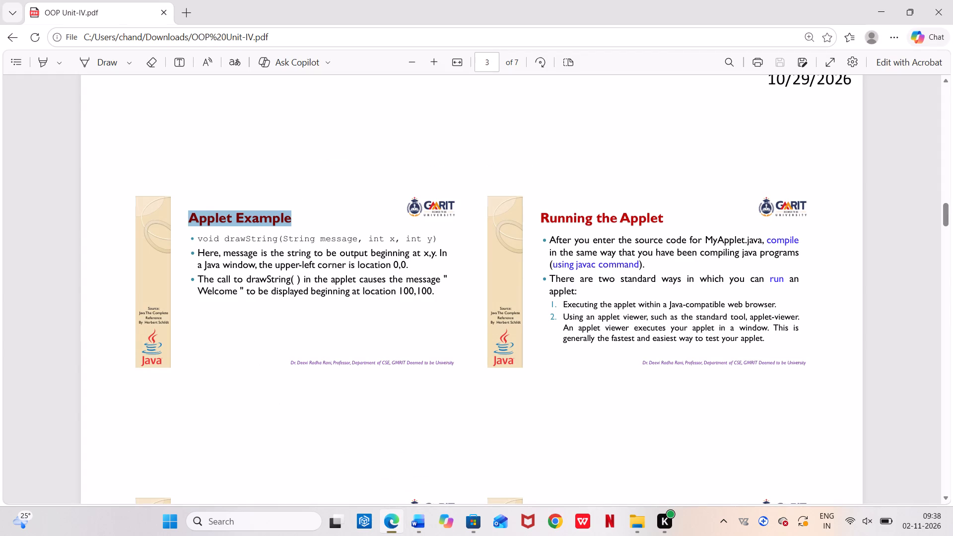
pyautogui.moveTo(179, 238); pyautogui.dragTo(195, 233)
pyautogui.moveTo(195, 233); pyautogui.dragTo(232, 252)
pyautogui.moveTo(184, 235); pyautogui.dragTo(371, 321)
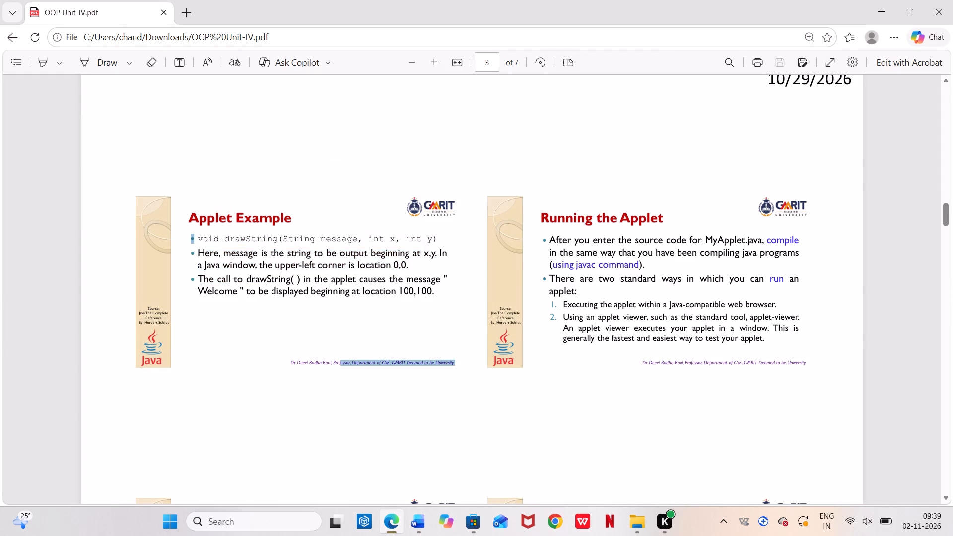
pyautogui.moveTo(371, 321); pyautogui.dragTo(440, 305)
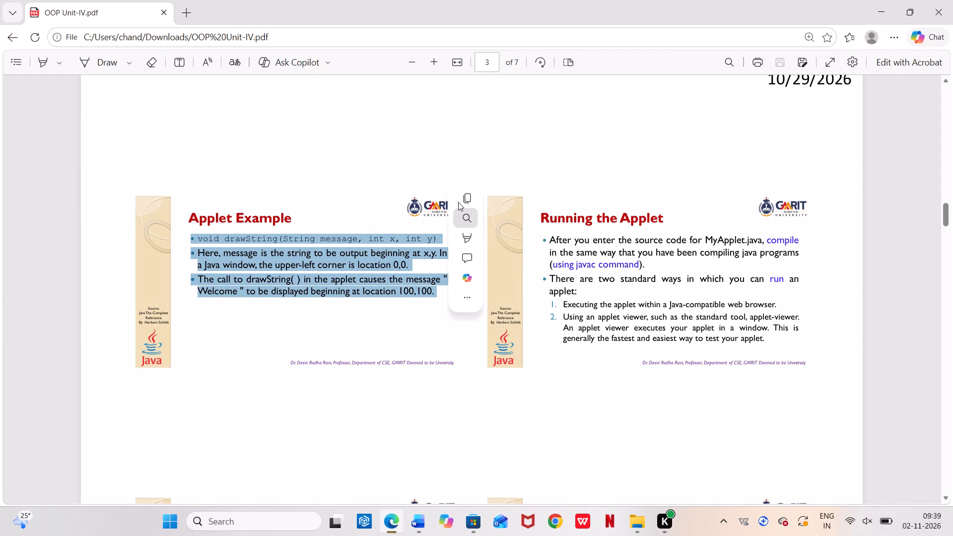
pyautogui.click(458, 202)
pyautogui.click(424, 519)
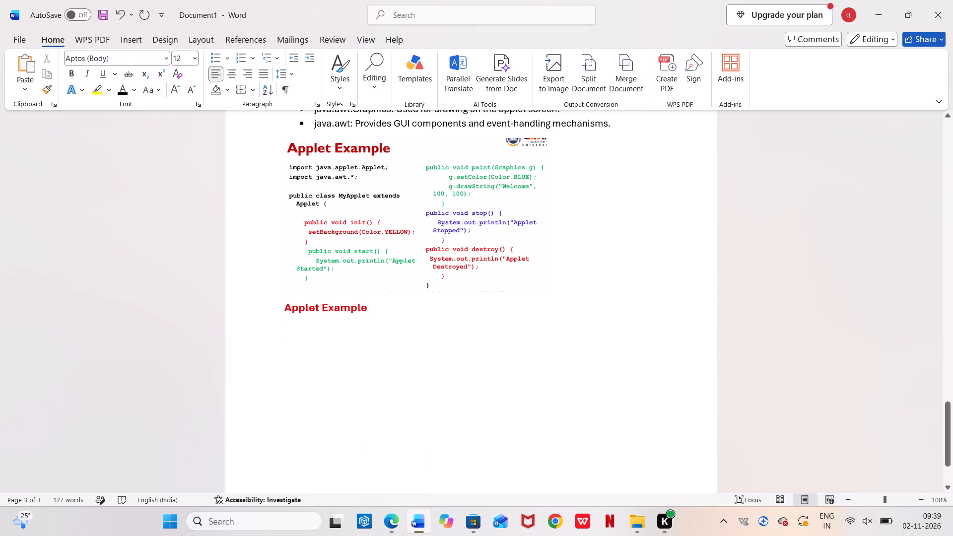
pyautogui.hotkey('ctrl', 'v')
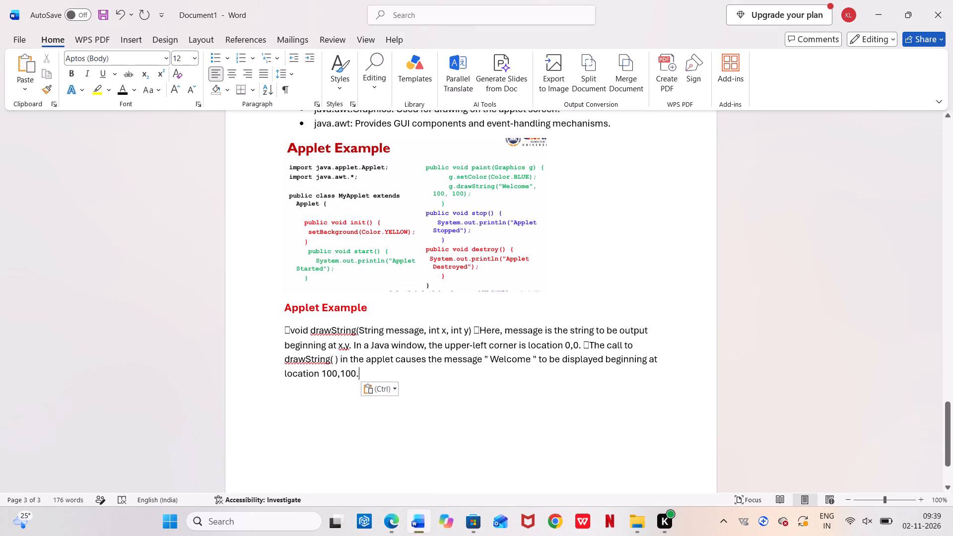
# Split the pasted drawString text into three separate paragraphs and remove the stray bullet symbol at the start of each.
pyautogui.click(474, 334)
pyautogui.press('Return')
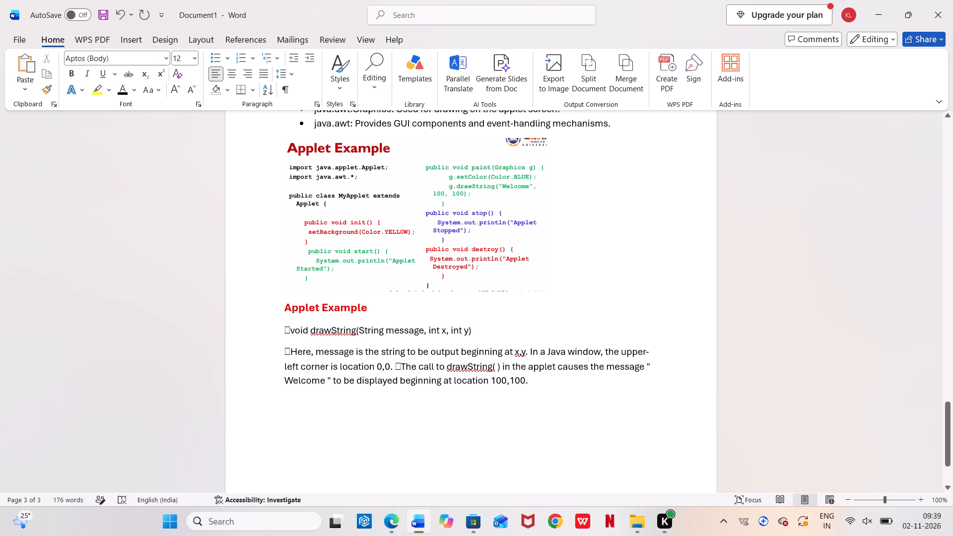
pyautogui.click(394, 368)
pyautogui.press('Return')
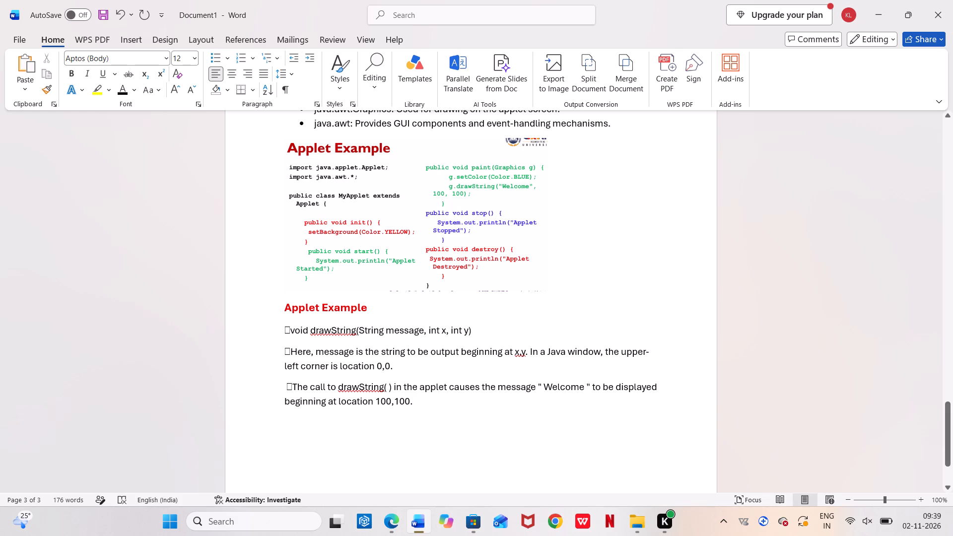
pyautogui.press('Right')
pyautogui.press('BackSpace')
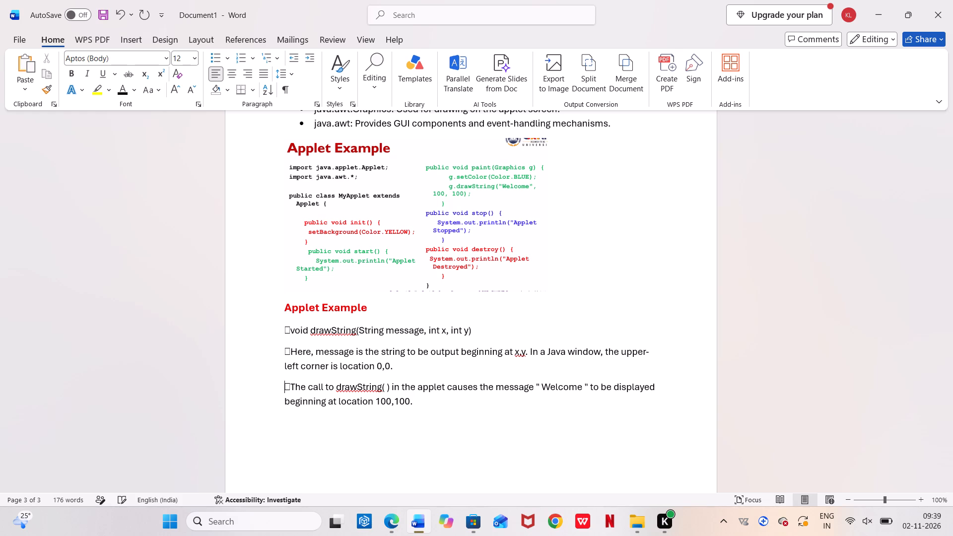
pyautogui.press('Right')
pyautogui.press('BackSpace')
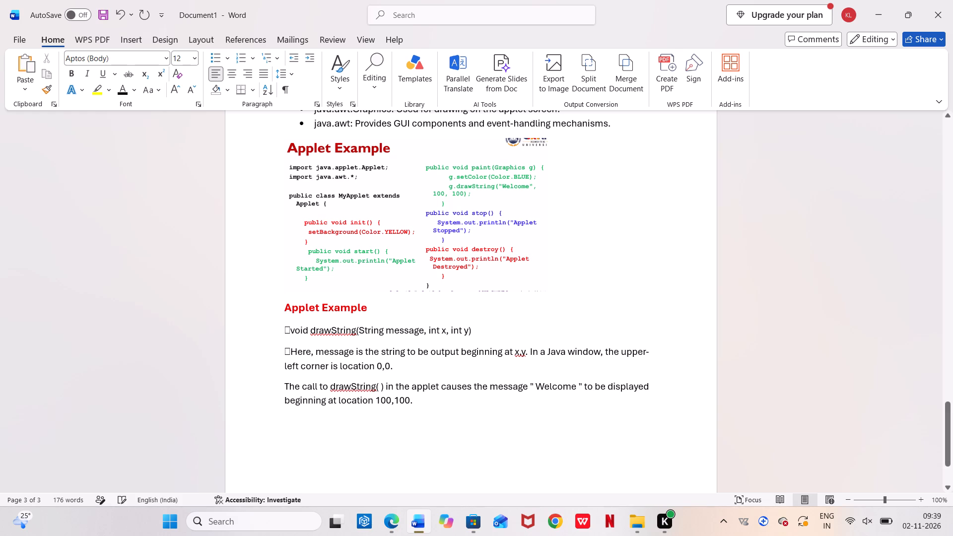
pyautogui.click(293, 352)
pyautogui.press('BackSpace')
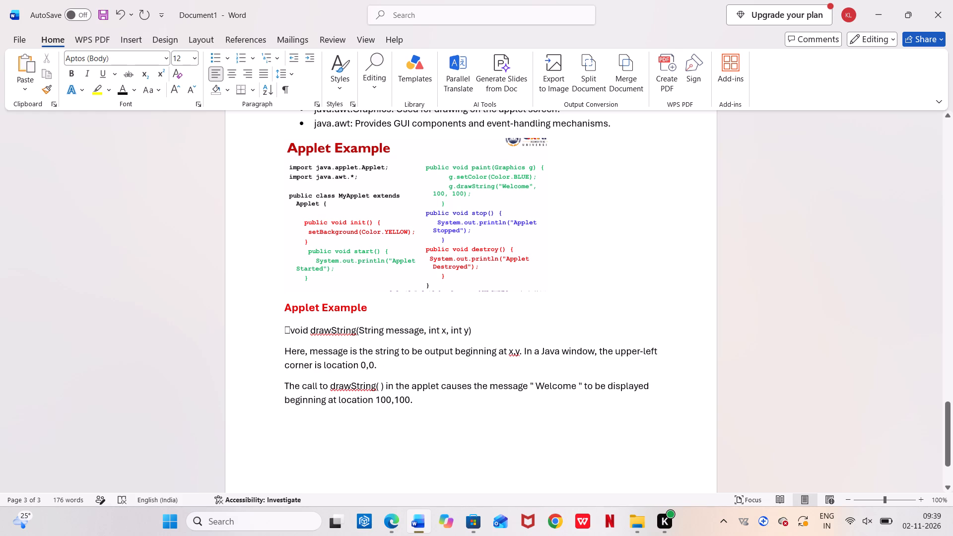
pyautogui.click(291, 335)
pyautogui.press('BackSpace')
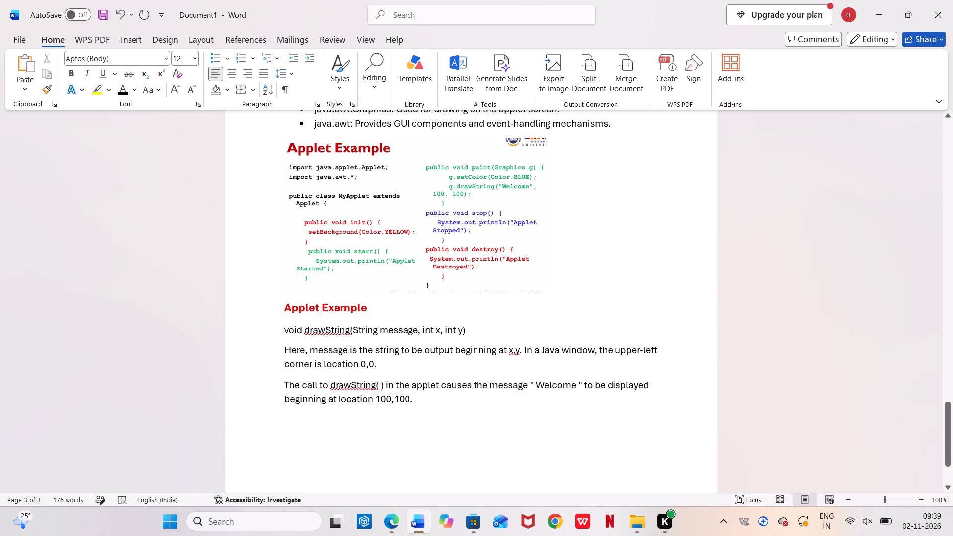
# Replace the flagged drawString in the last paragraph with "drawstring" and ignore all spelling flags for drawString in the method signature.
pyautogui.rightClick(361, 392)
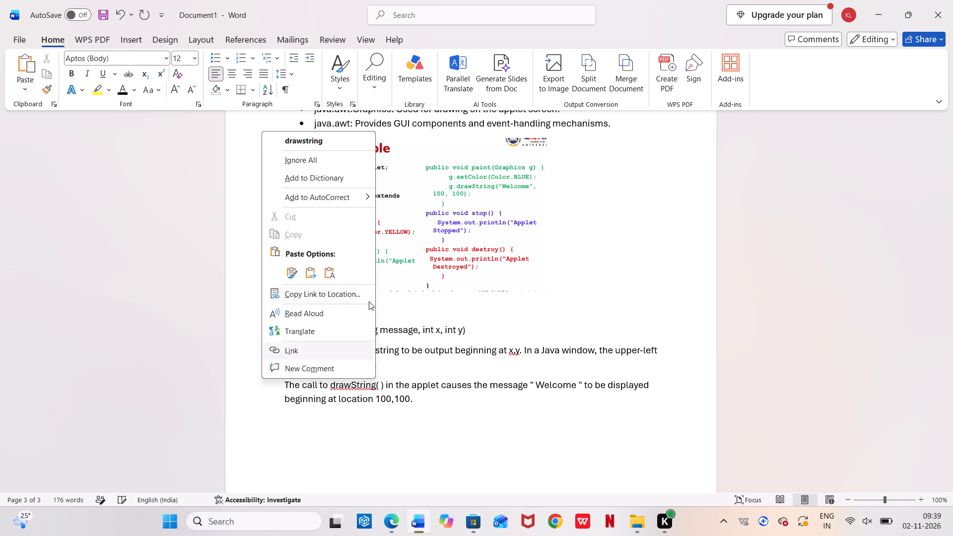
pyautogui.click(333, 148)
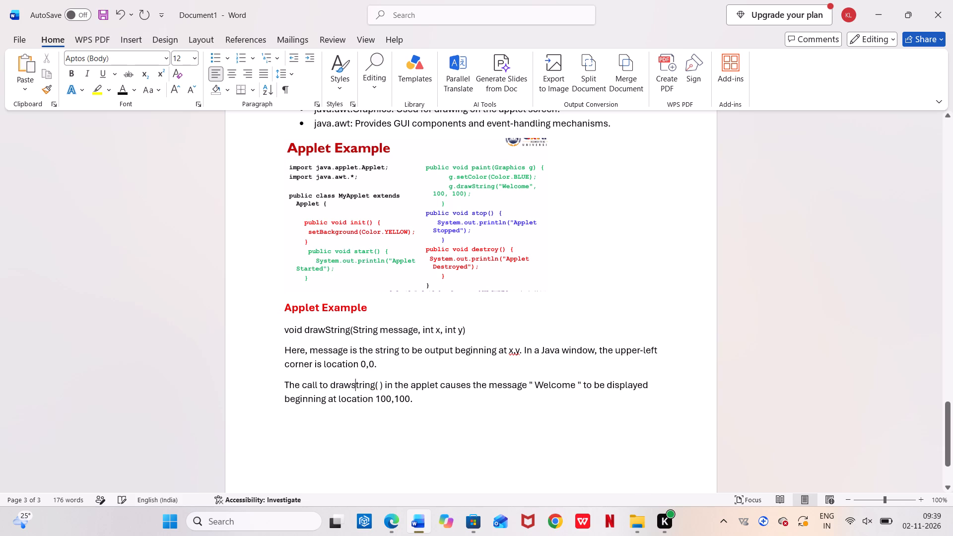
pyautogui.rightClick(326, 335)
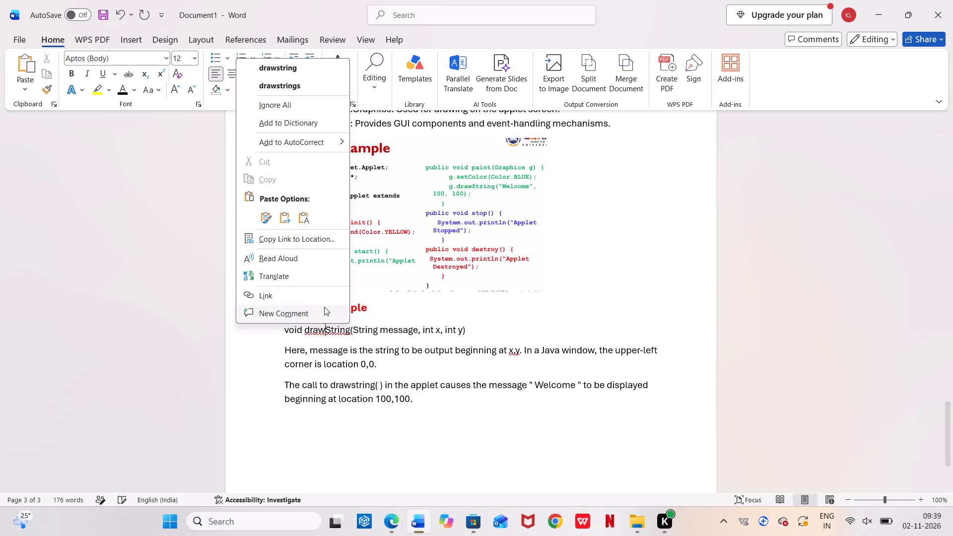
pyautogui.click(292, 107)
# Copy the "Running the Applet" heading from the PDF onto a new line below the drawString paragraphs and start another line under it.
pyautogui.scroll(-1, 341, 372)
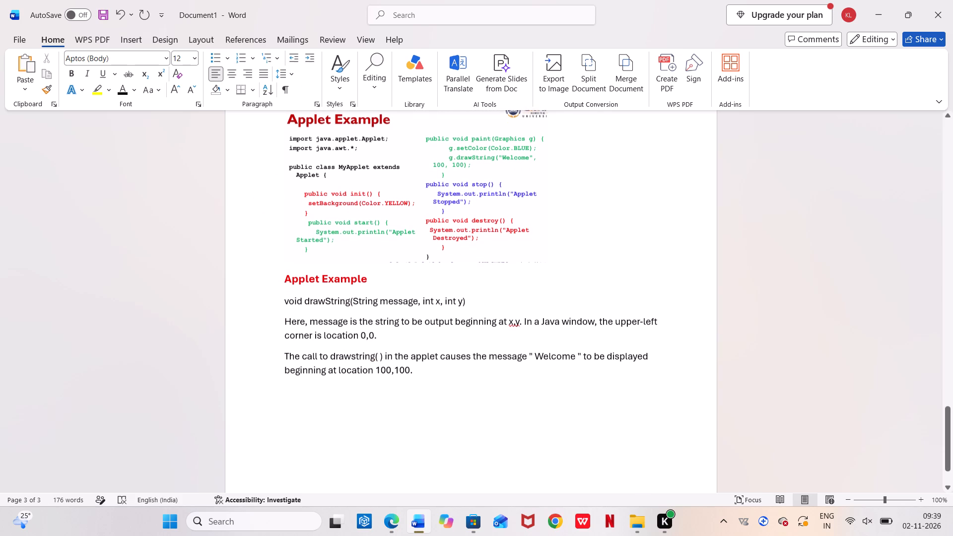
pyautogui.click(451, 380)
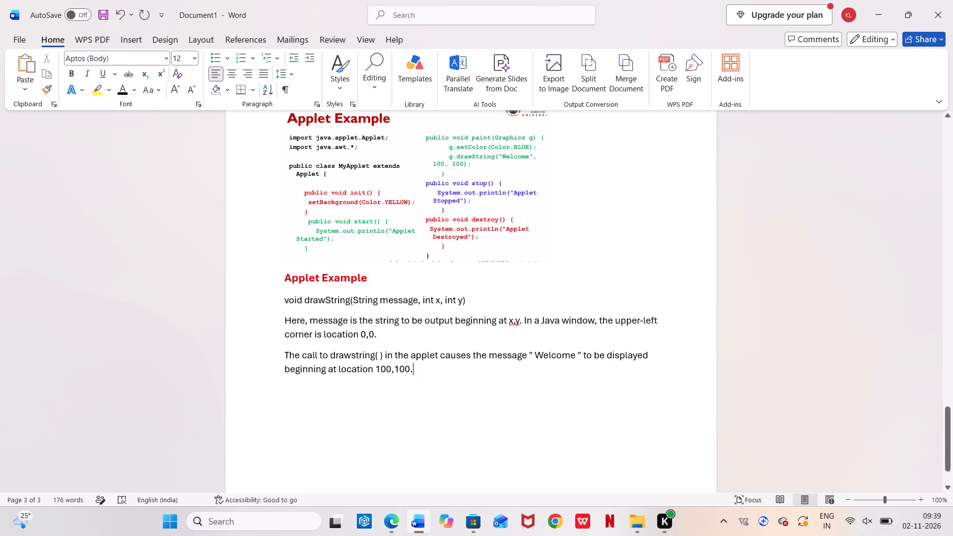
pyautogui.press('Return')
pyautogui.press('Return')
pyautogui.press('BackSpace')
pyautogui.press('BackSpace')
pyautogui.press('Return')
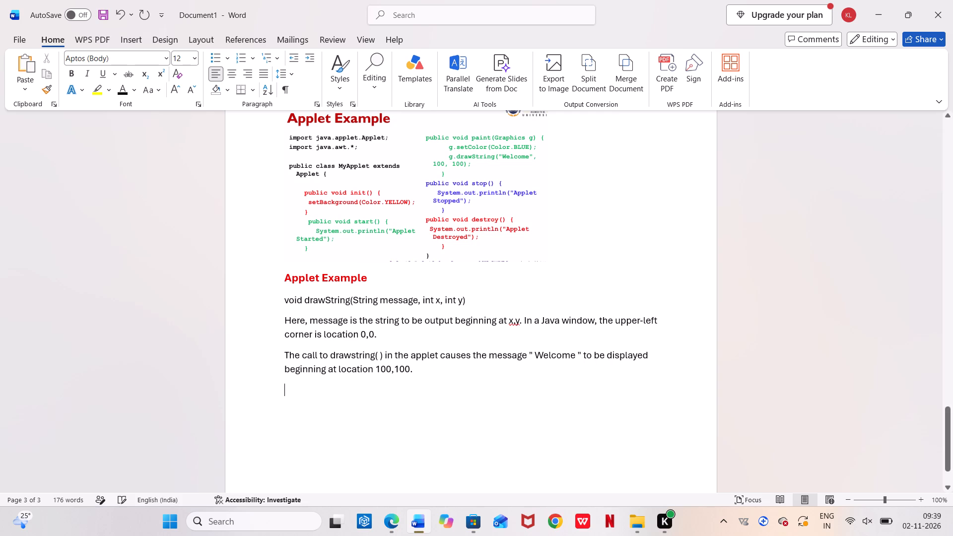
pyautogui.press('Return')
pyautogui.press('BackSpace')
pyautogui.click(397, 523)
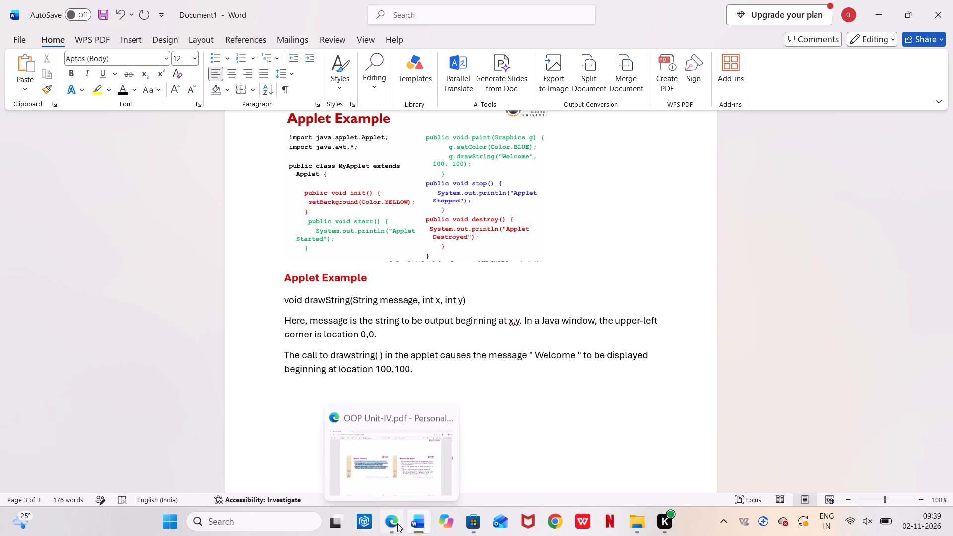
pyautogui.click(541, 311)
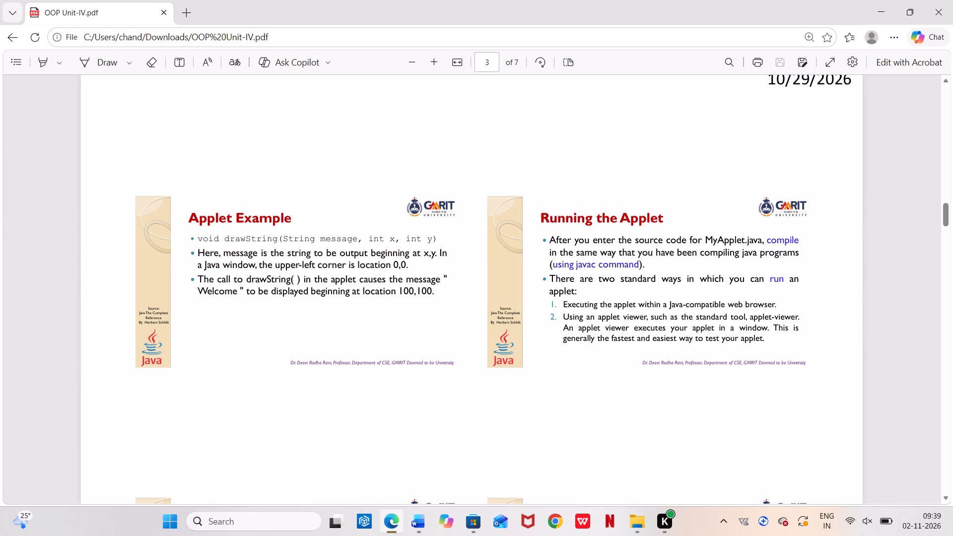
pyautogui.moveTo(536, 216); pyautogui.dragTo(671, 216)
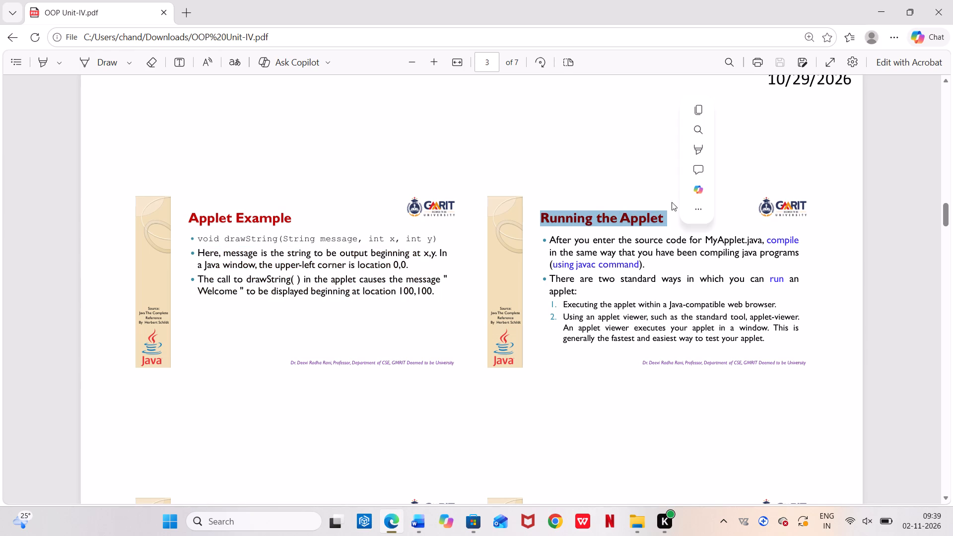
pyautogui.click(704, 117)
pyautogui.click(417, 523)
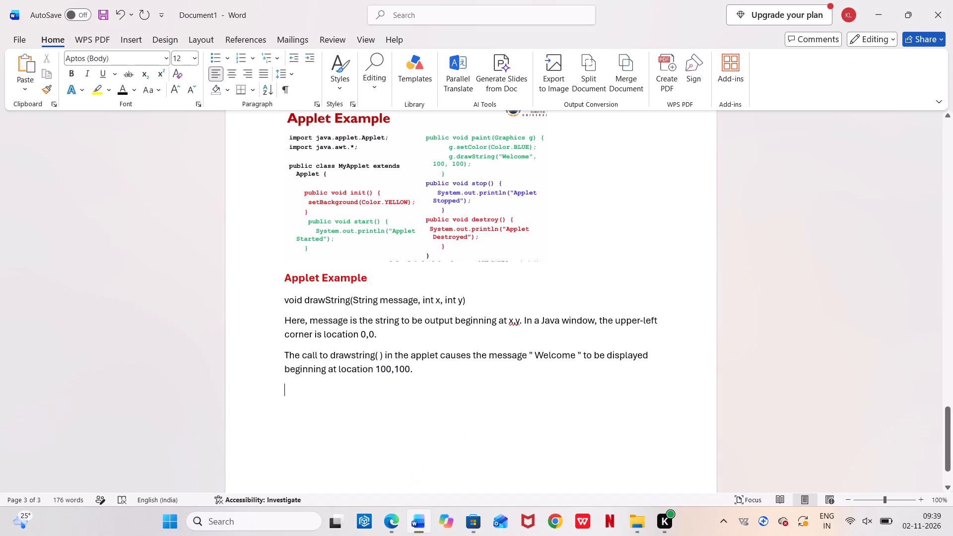
pyautogui.hotkey('ctrl', 'v')
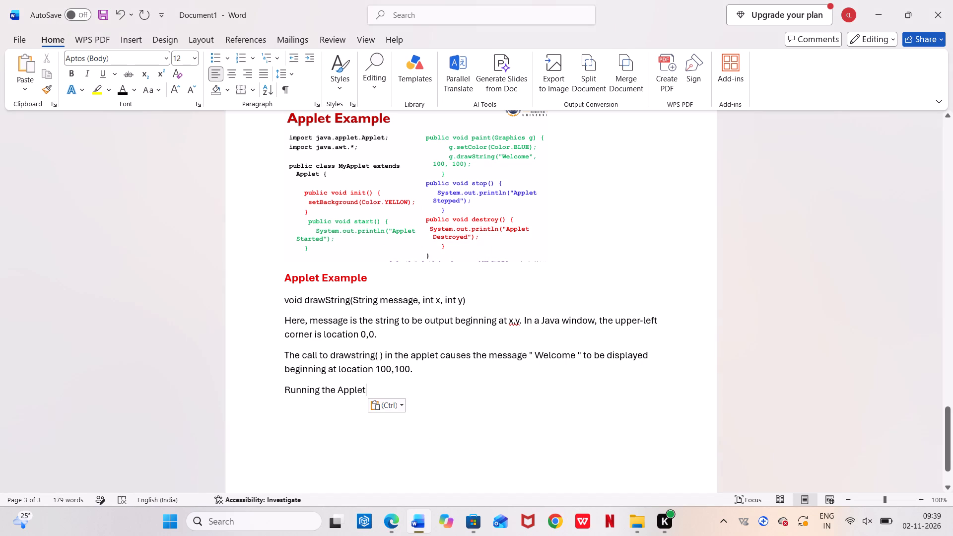
pyautogui.press('Return')
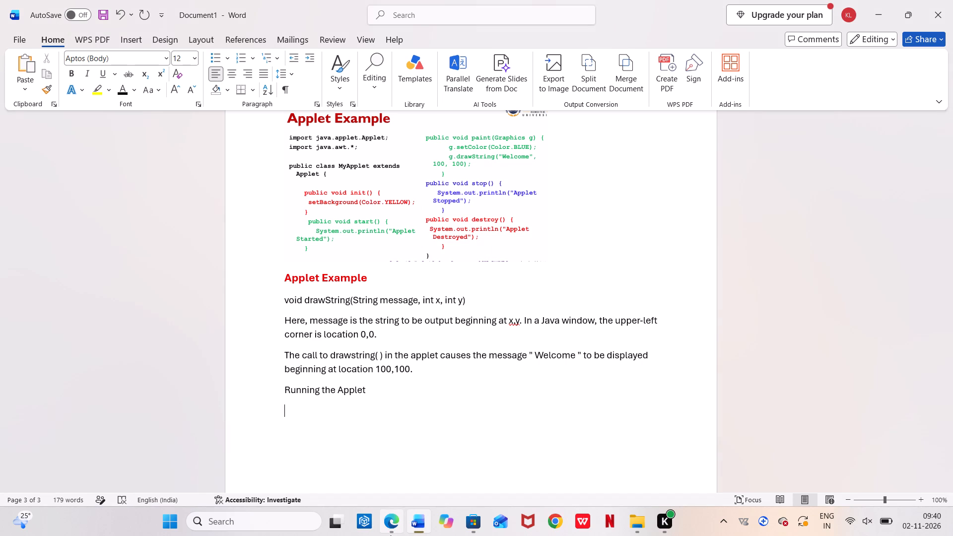
# Copy the body text of the PDF's first Running the Applet slide into the Word document below the "Running the Applet" heading.
pyautogui.click(387, 529)
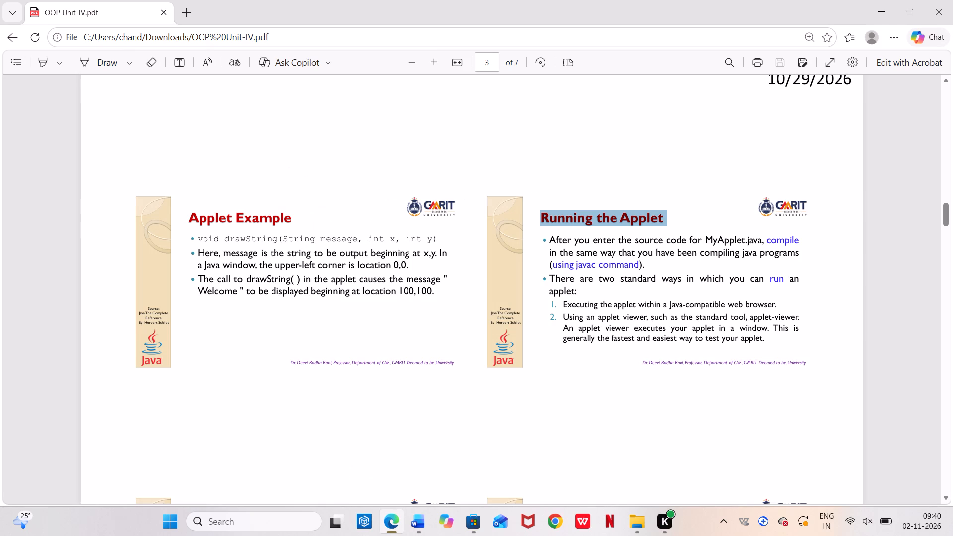
pyautogui.moveTo(539, 241); pyautogui.dragTo(794, 351)
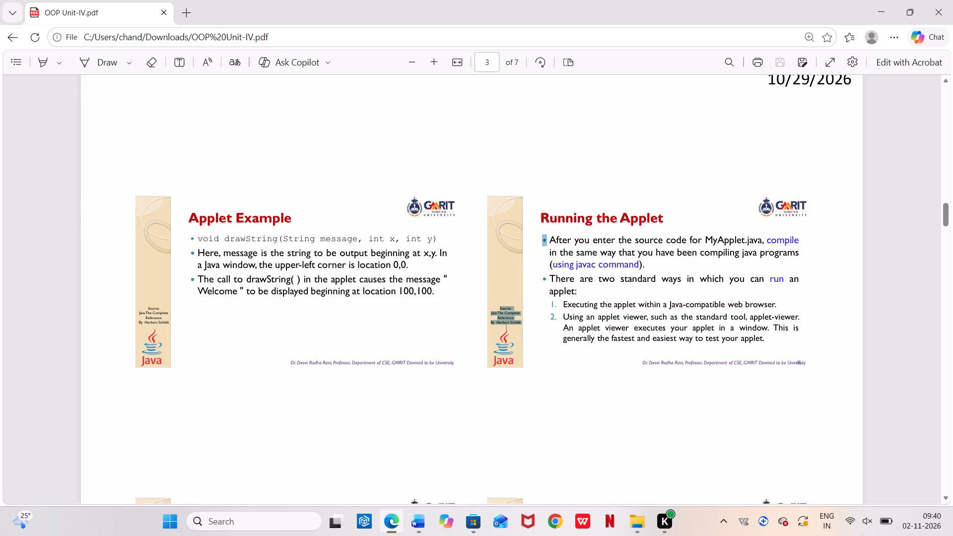
pyautogui.moveTo(794, 351); pyautogui.dragTo(782, 345)
pyautogui.click(805, 228)
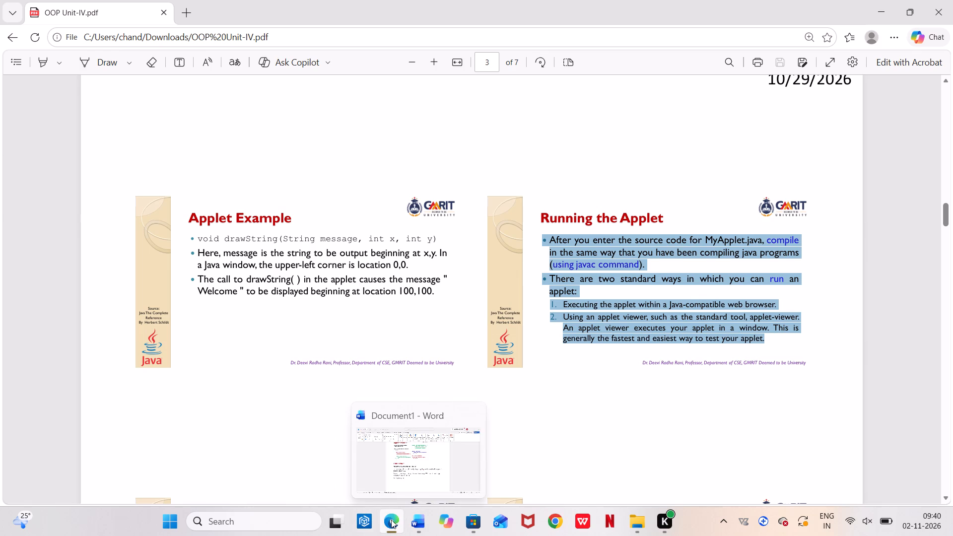
pyautogui.click(422, 525)
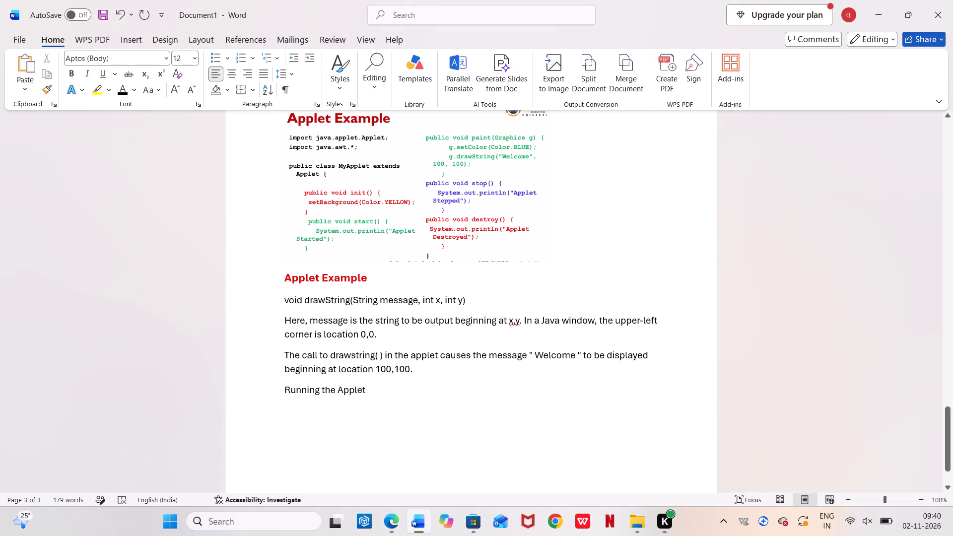
pyautogui.hotkey('ctrl', 'v')
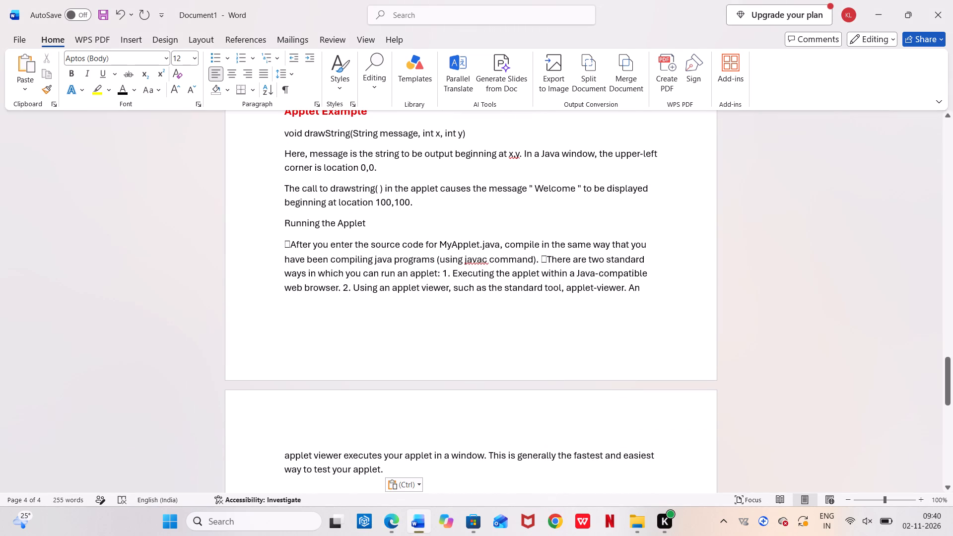
pyautogui.moveTo(388, 223); pyautogui.dragTo(241, 230)
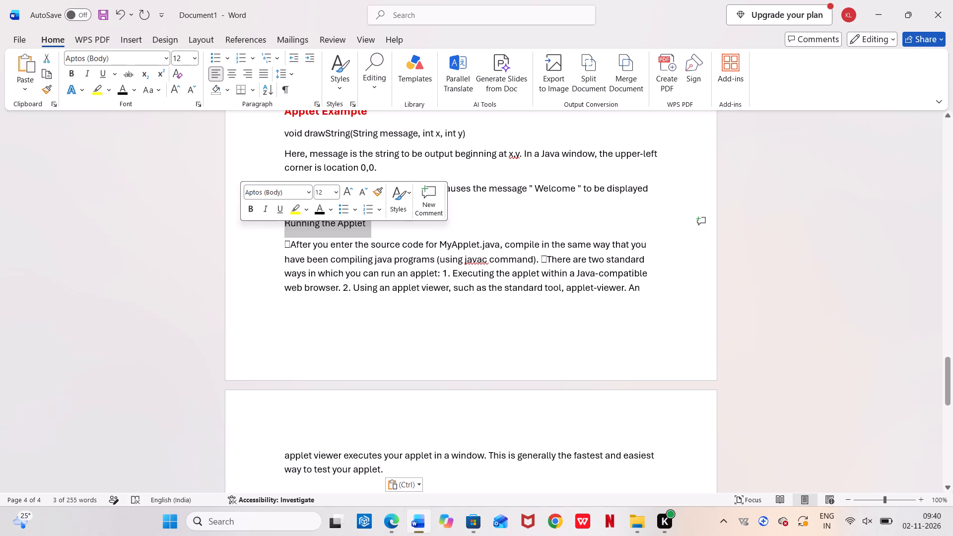
pyautogui.click(361, 349)
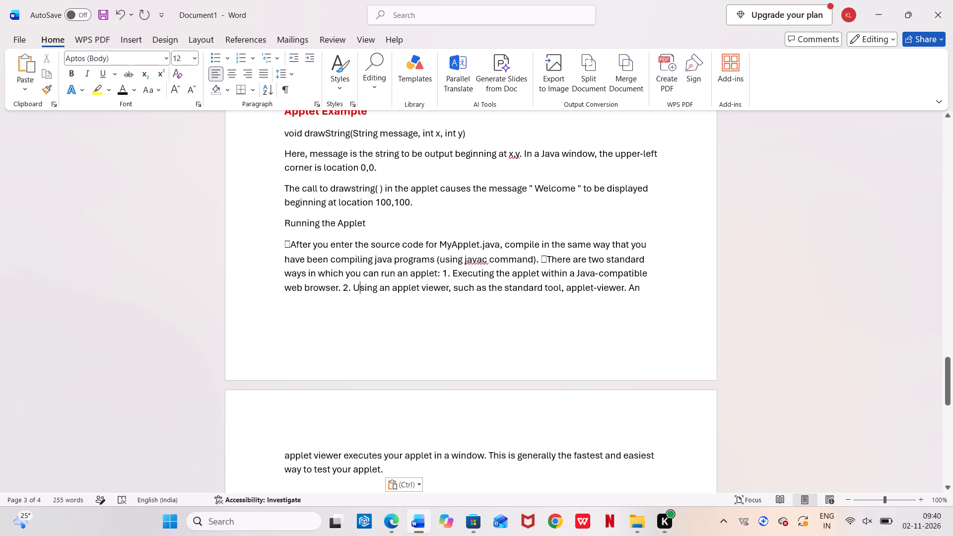
# Remove both stray bullet symbols from the pasted text and start a new paragraph at "There are two standard ways".
pyautogui.click(292, 246)
pyautogui.press('BackSpace')
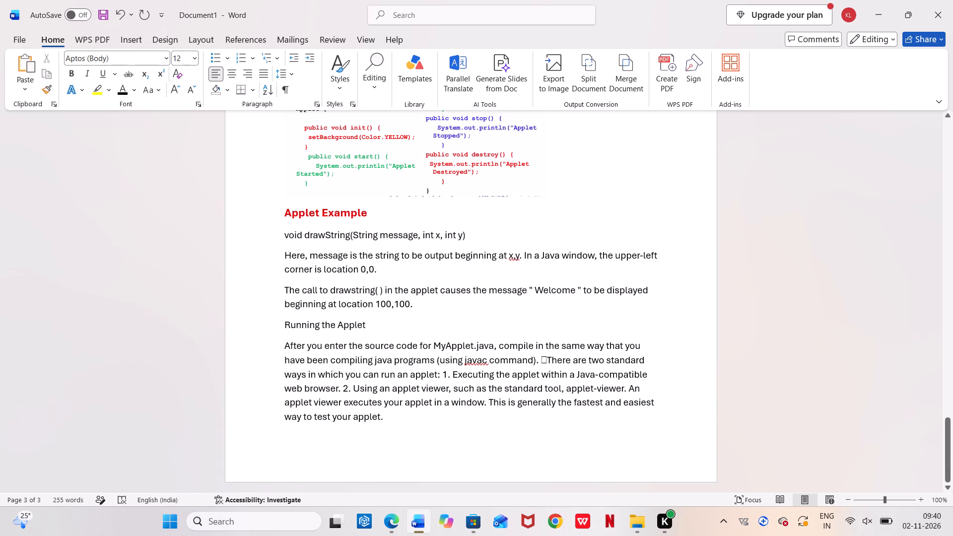
pyautogui.click(541, 359)
pyautogui.press('Return')
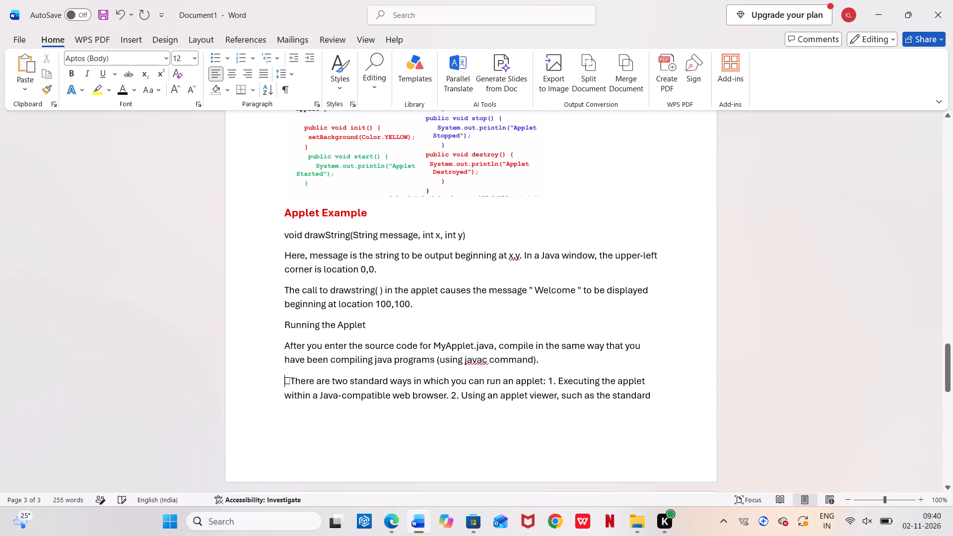
pyautogui.press('Right')
pyautogui.press('BackSpace')
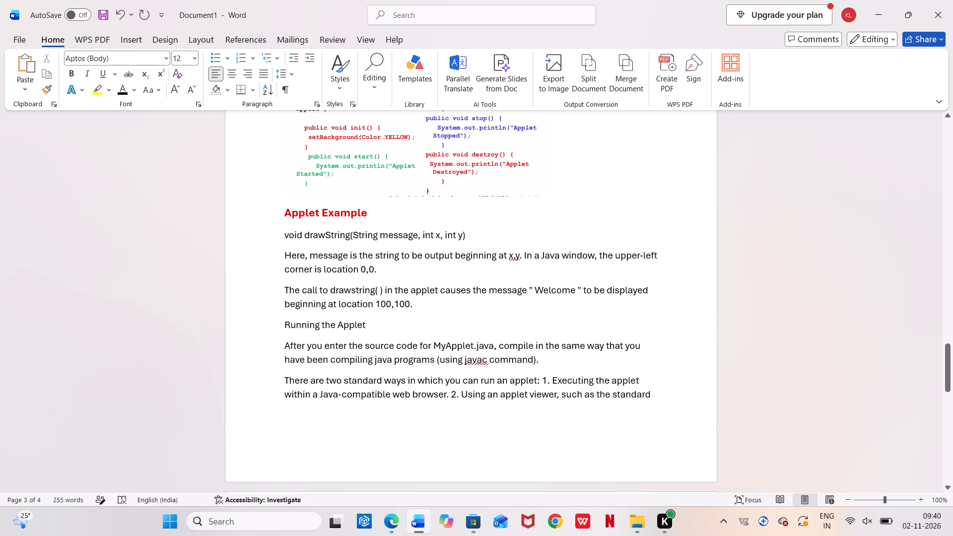
# Put numbered items 1 and 2 on their own lines and add an empty line below item 2.
pyautogui.click(543, 380)
pyautogui.press('Return')
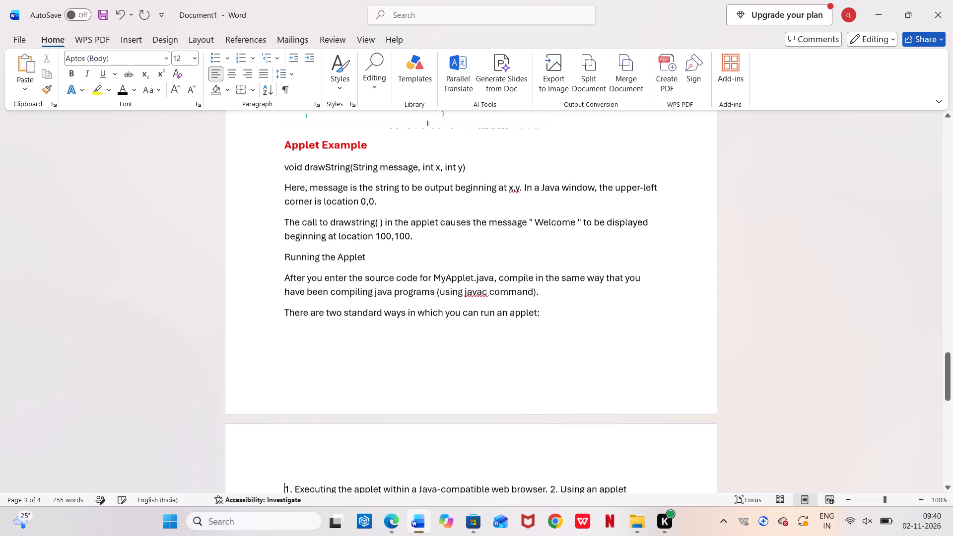
pyautogui.scroll(-2, 449, 337)
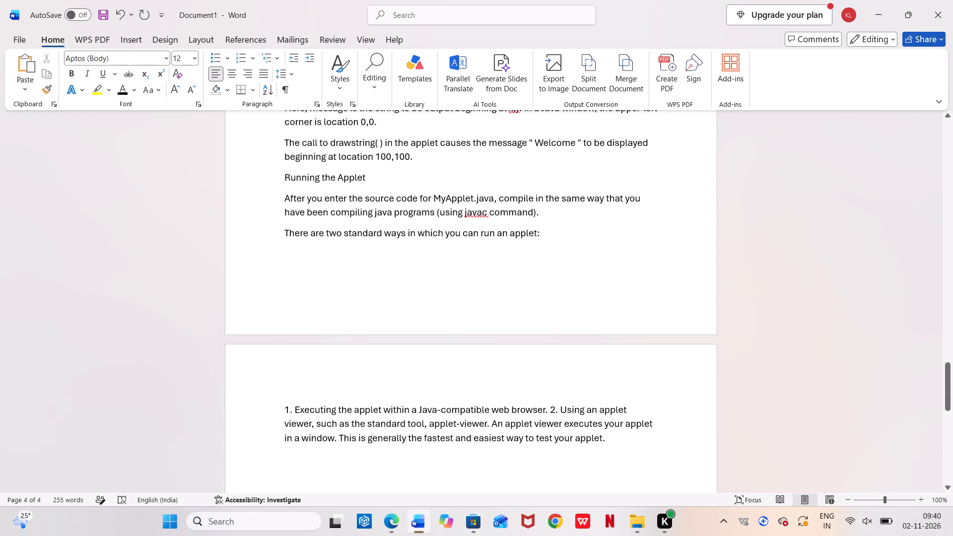
pyautogui.click(550, 405)
pyautogui.press('Return')
pyautogui.scroll(-1, 526, 395)
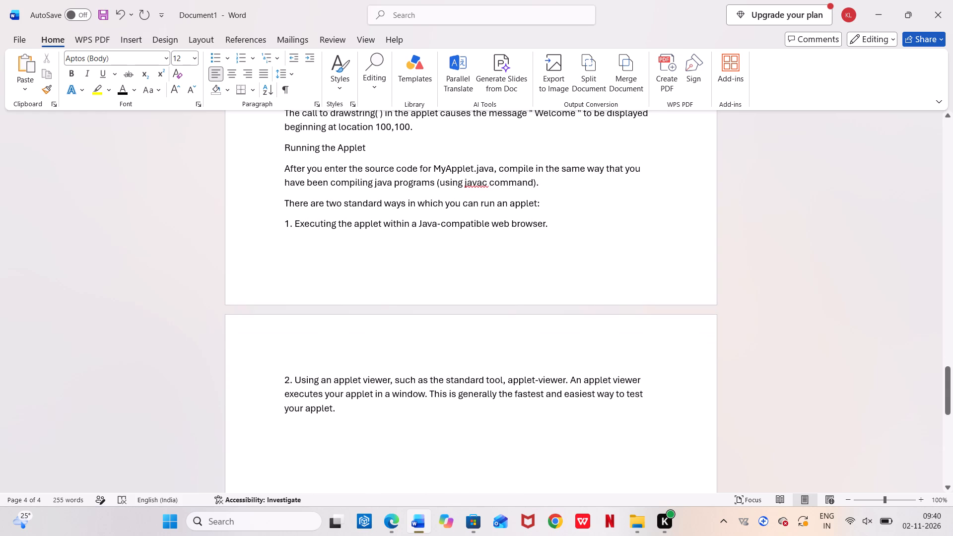
pyautogui.scroll(-2, 377, 402)
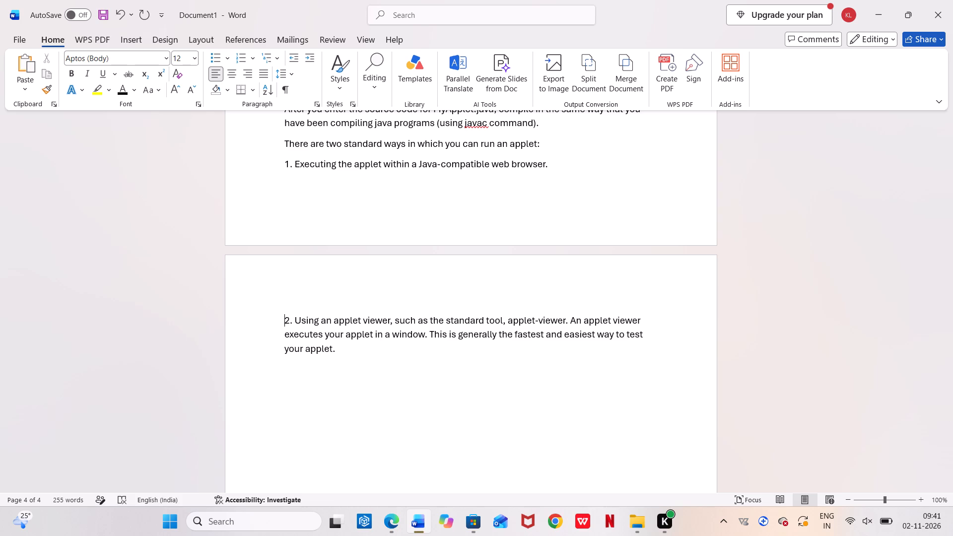
pyautogui.scroll(-1, 409, 358)
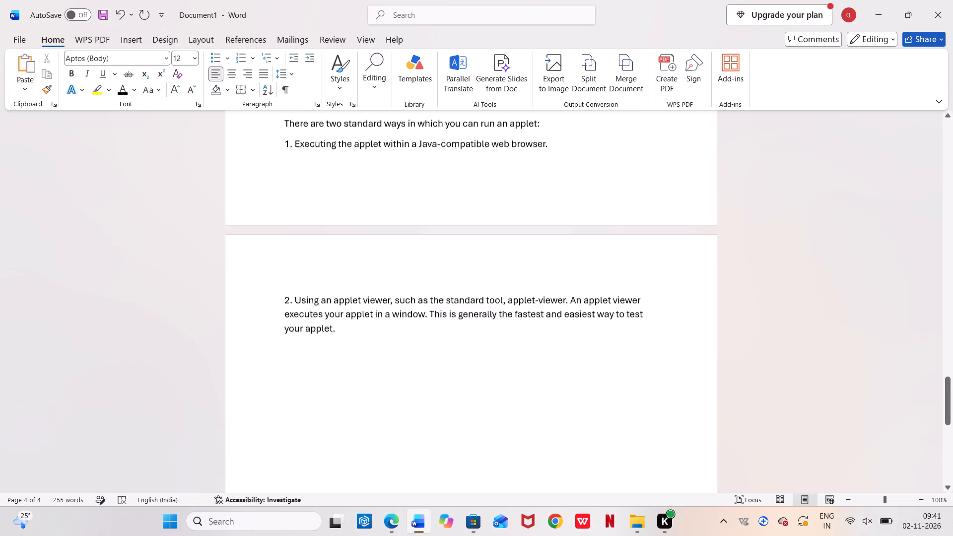
pyautogui.scroll(-2, 404, 351)
pyautogui.click(363, 267)
pyautogui.press('Return')
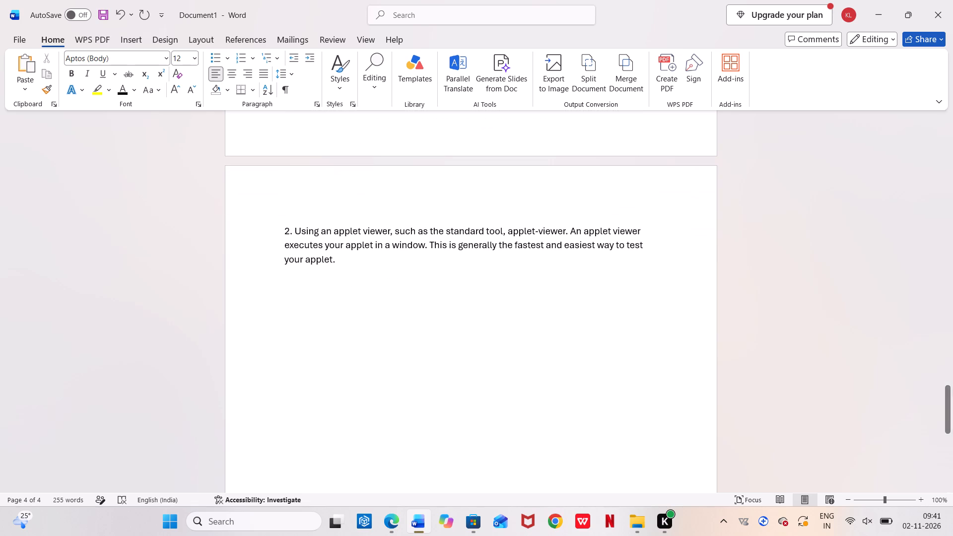
# Switch to the OOP Unit-IV PDF and look through the remaining slides after Running the Applet up to the last page.
pyautogui.click(382, 523)
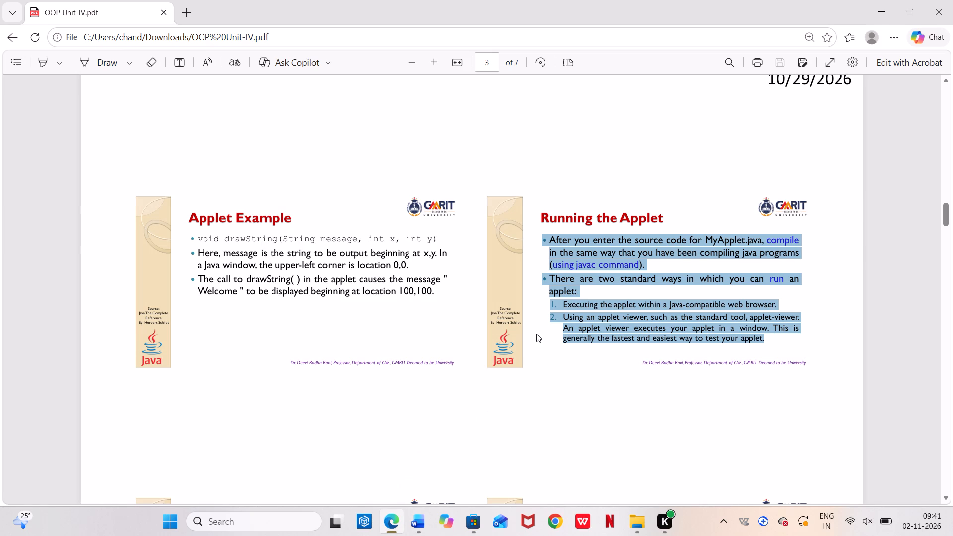
pyautogui.click(536, 334)
pyautogui.scroll(-4, 396, 351)
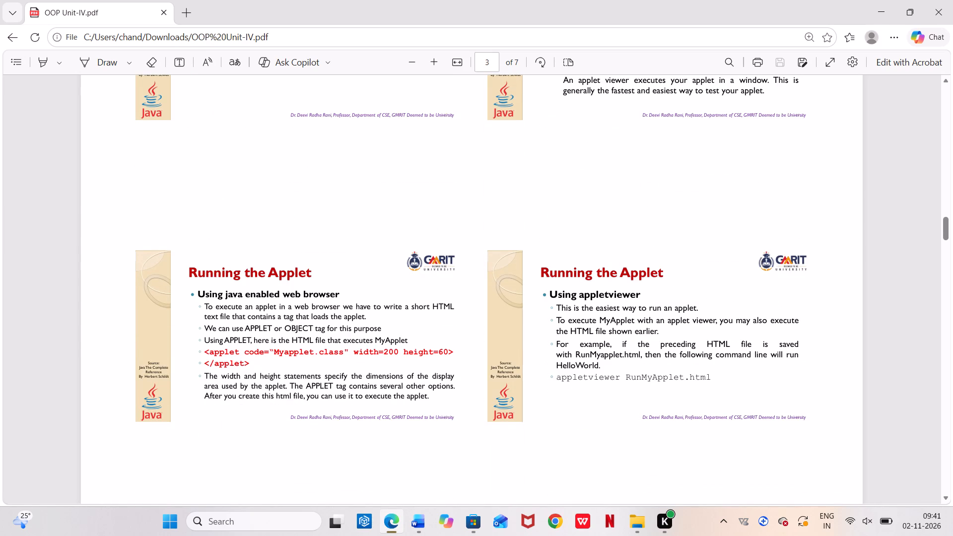
pyautogui.scroll(-3, 329, 327)
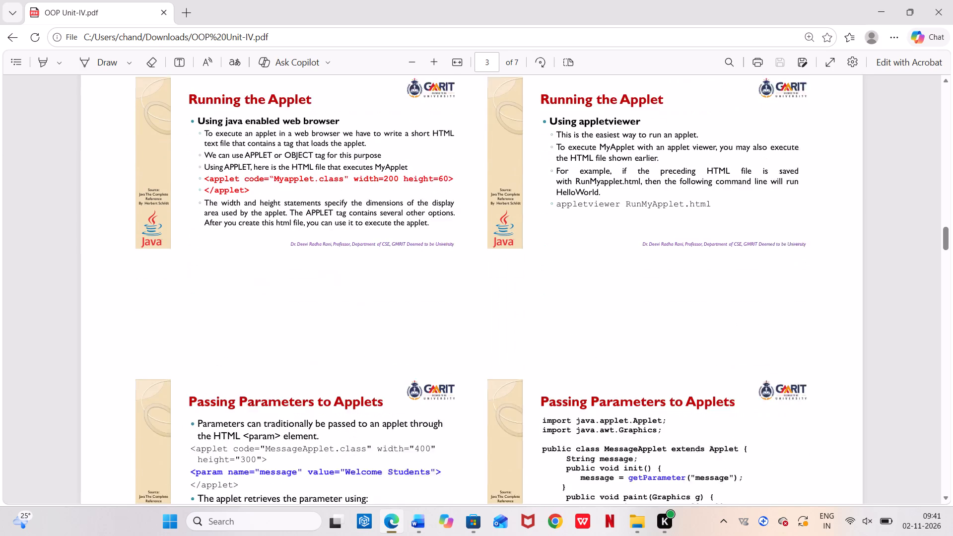
pyautogui.scroll(-10, 333, 333)
pyautogui.scroll(-20, 333, 336)
pyautogui.scroll(-1, 333, 336)
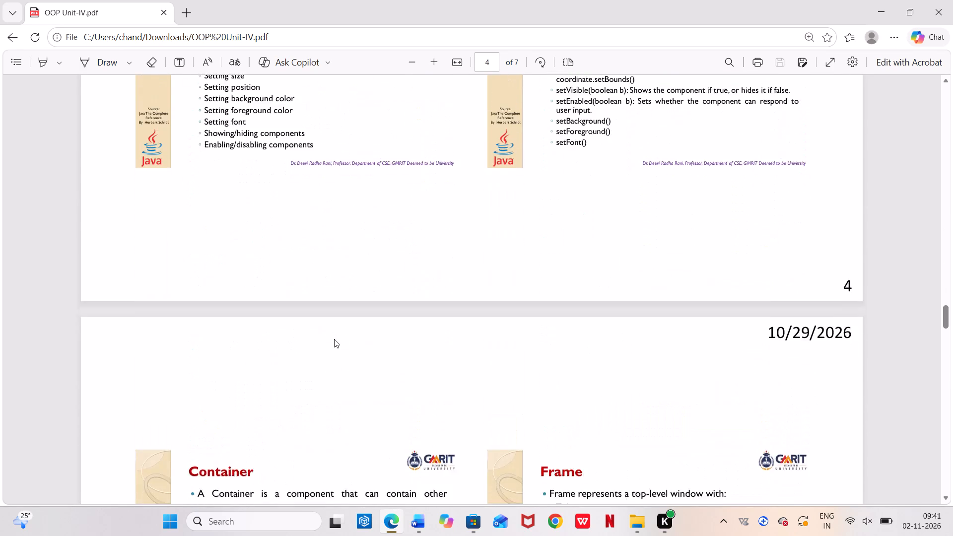
pyautogui.scroll(-20, 334, 339)
pyautogui.scroll(-7, 334, 339)
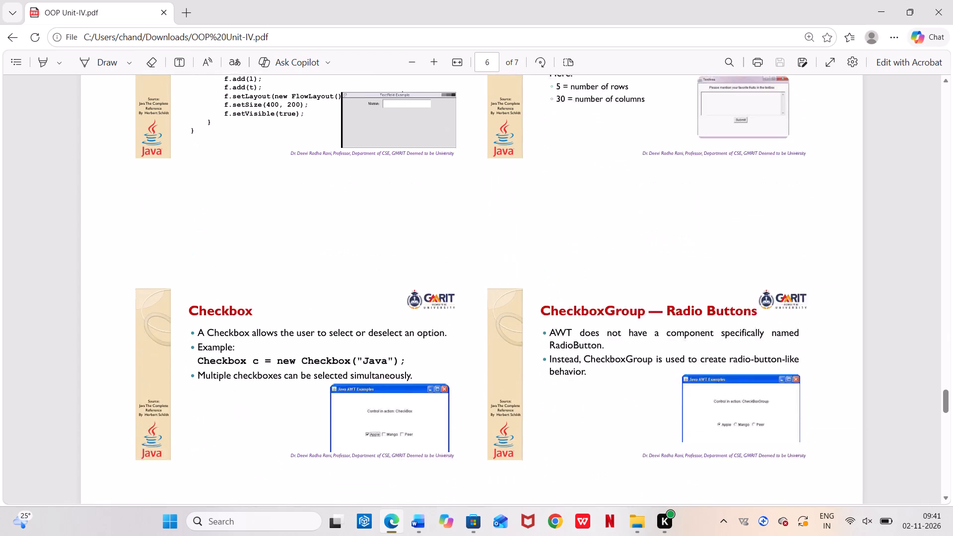
pyautogui.scroll(-20, 337, 325)
pyautogui.scroll(-6, 337, 325)
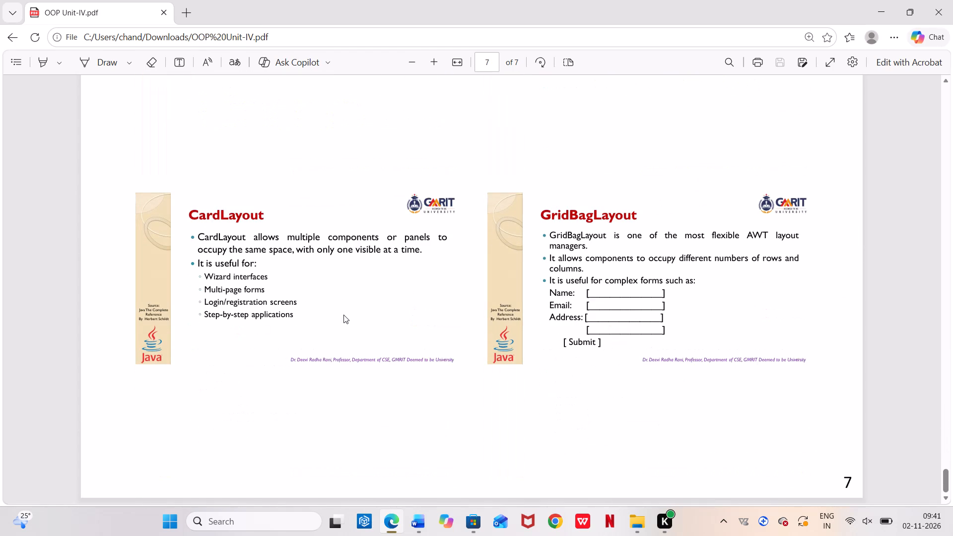
pyautogui.scroll(20, 343, 315)
pyautogui.scroll(8, 343, 315)
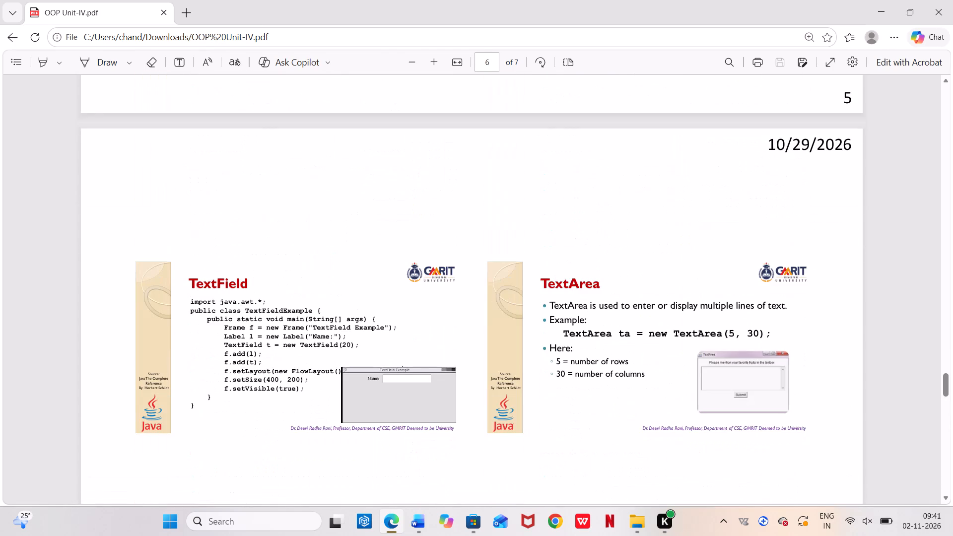
# Switch back to the Word document and review the notes from the applet characteristics through to the last page.
pyautogui.click(413, 518)
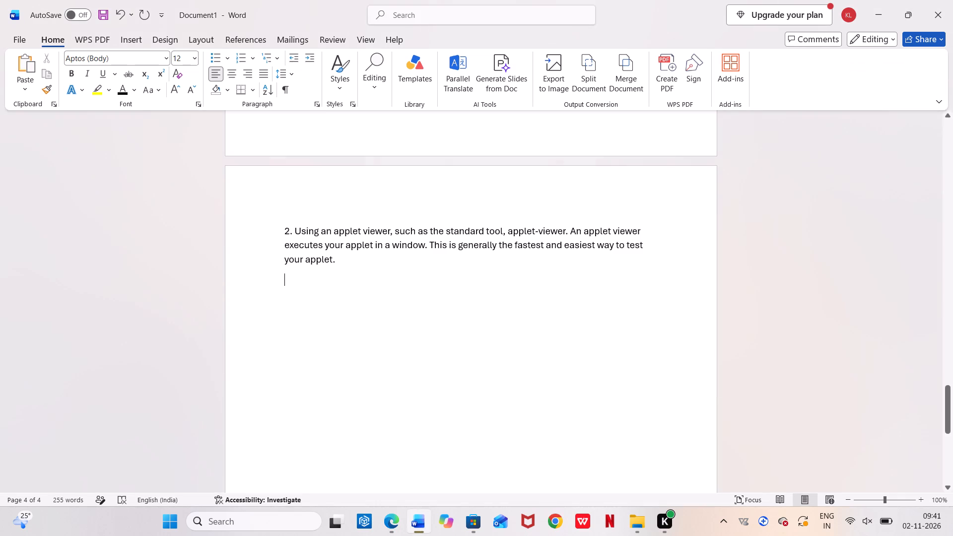
pyautogui.scroll(17, 407, 406)
pyautogui.scroll(11, 430, 249)
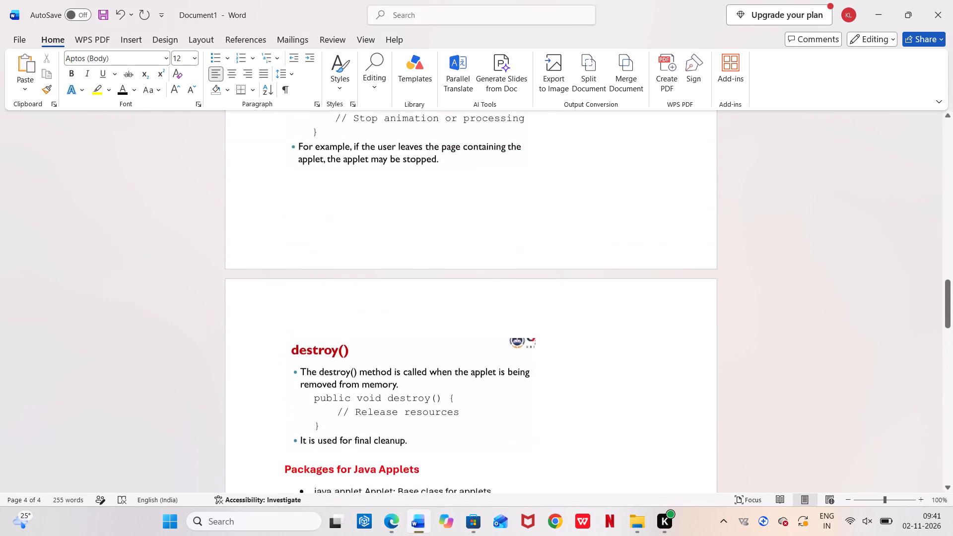
pyautogui.scroll(20, 430, 249)
pyautogui.scroll(7, 430, 249)
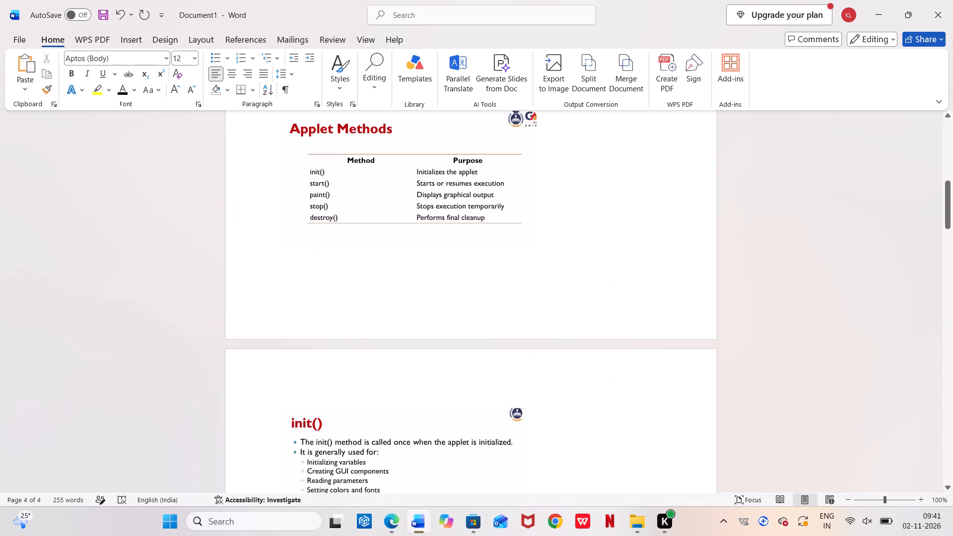
pyautogui.scroll(20, 425, 250)
pyautogui.scroll(1, 425, 250)
pyautogui.scroll(-6, 425, 250)
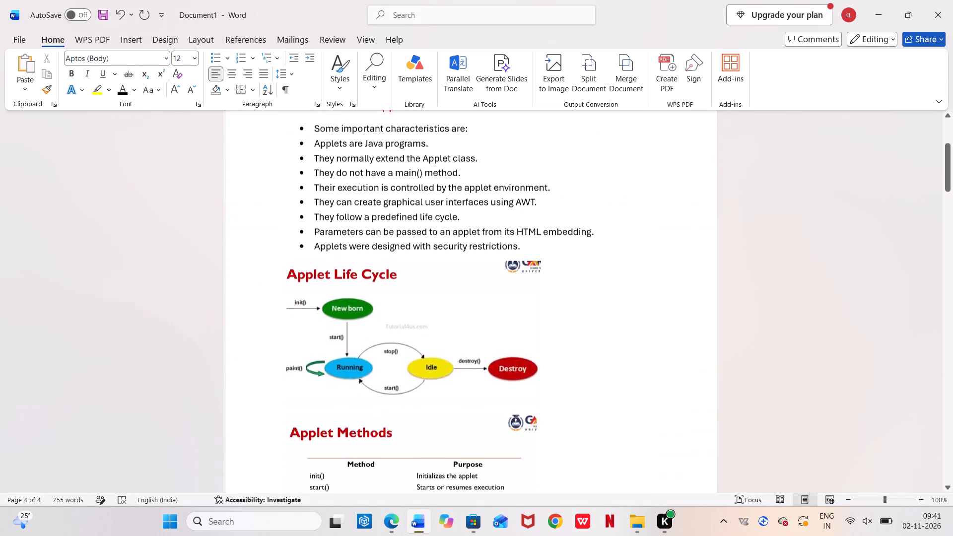
pyautogui.scroll(-20, 425, 250)
pyautogui.scroll(-15, 425, 250)
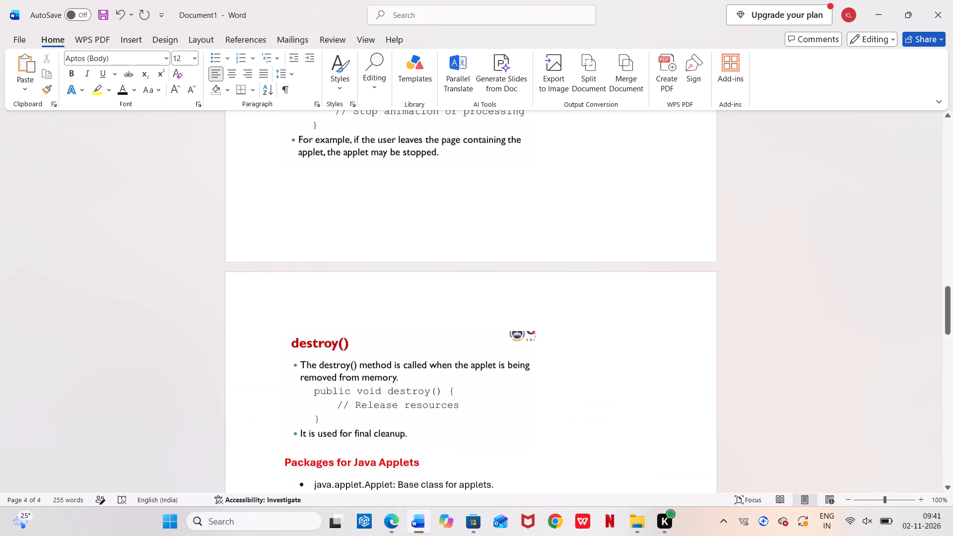
pyautogui.scroll(-20, 425, 250)
pyautogui.scroll(-11, 425, 250)
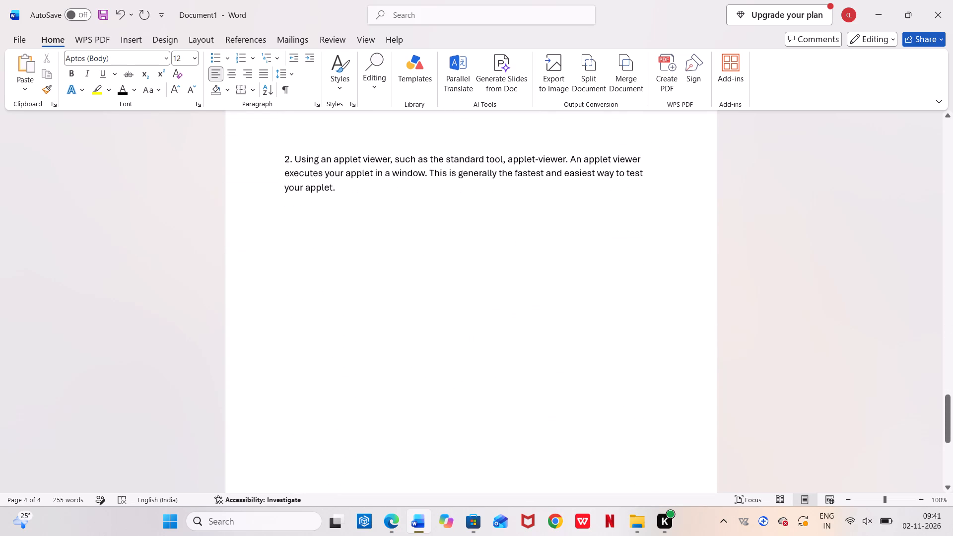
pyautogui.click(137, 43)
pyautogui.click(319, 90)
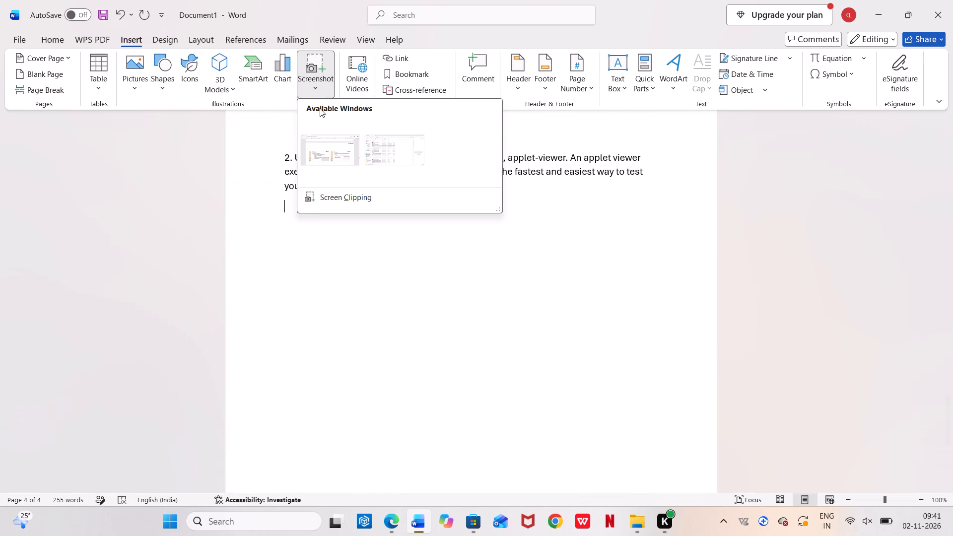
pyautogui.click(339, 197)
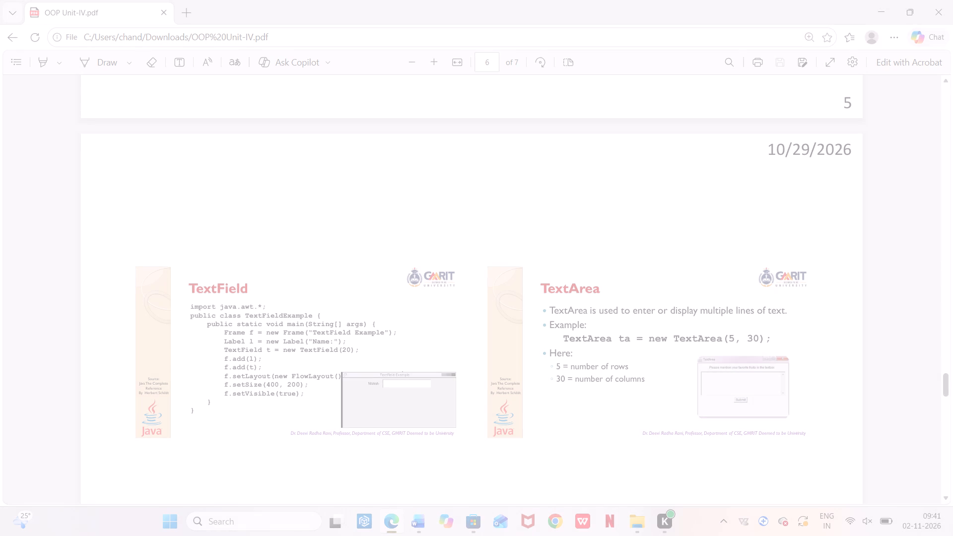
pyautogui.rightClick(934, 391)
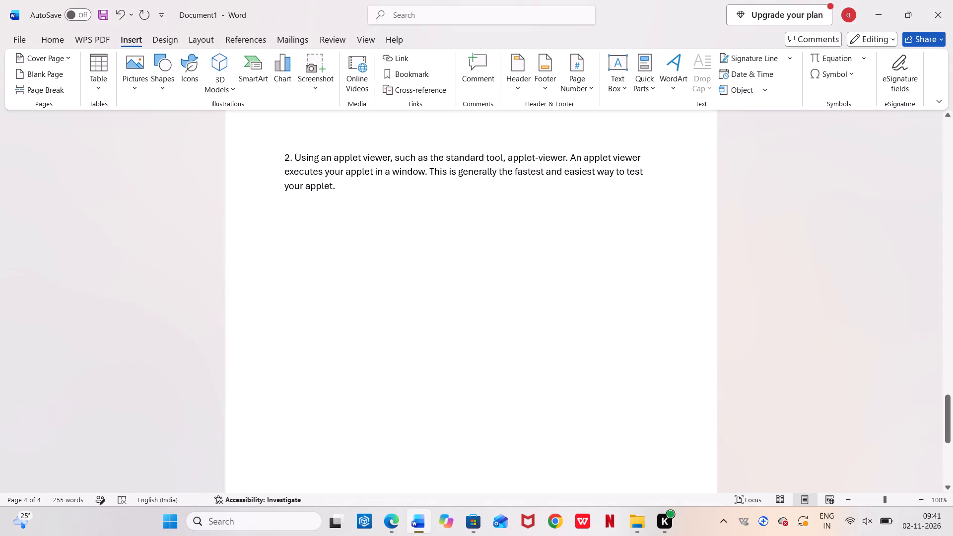
# Switch to the OOP Unit-IV PDF and look back through the slides for the two Running the Applet method slides on page 3.
pyautogui.click(386, 519)
pyautogui.scroll(9, 362, 325)
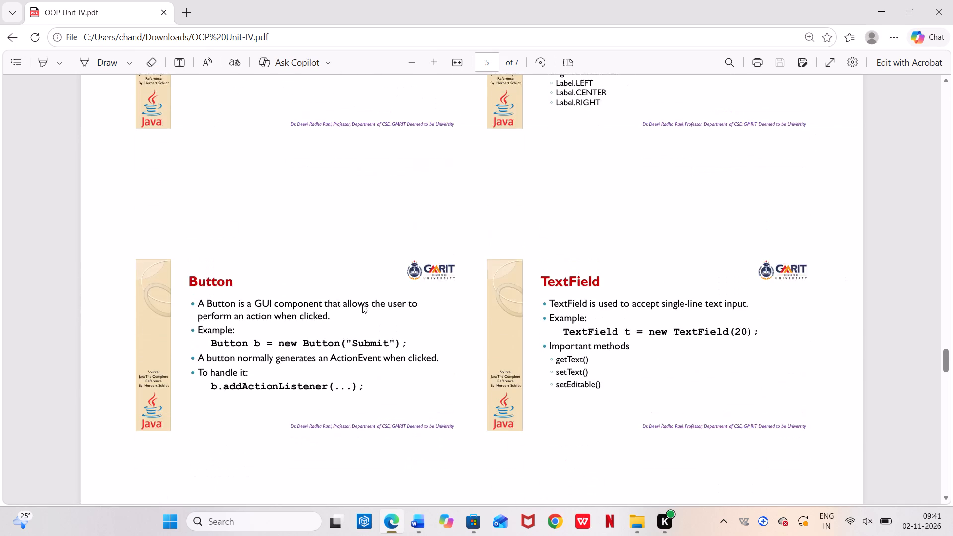
pyautogui.scroll(18, 362, 305)
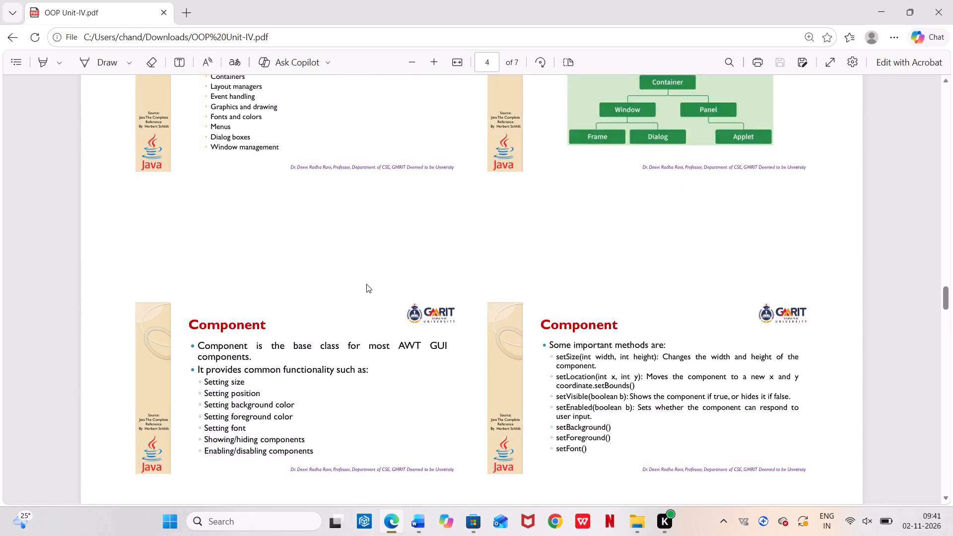
pyautogui.scroll(15, 366, 284)
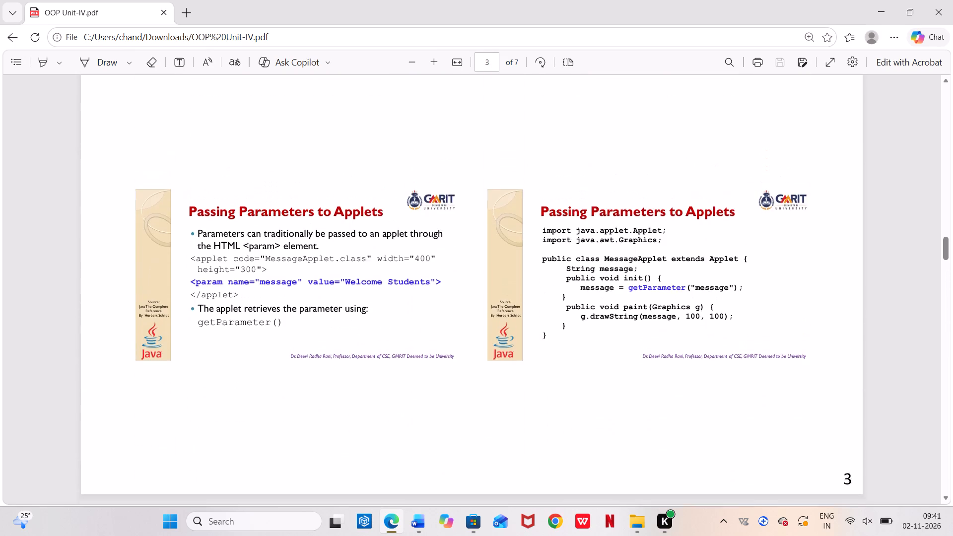
pyautogui.scroll(12, 334, 275)
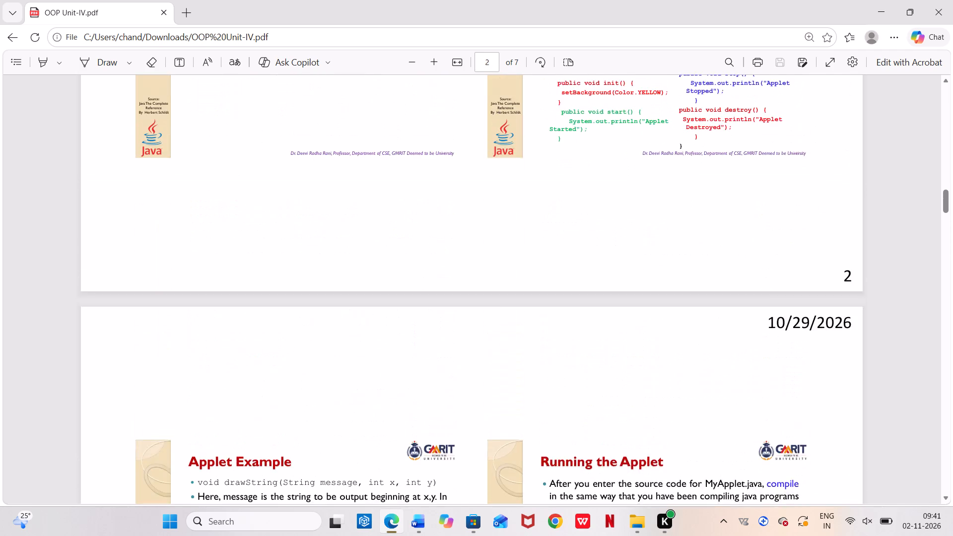
pyautogui.scroll(5, 334, 275)
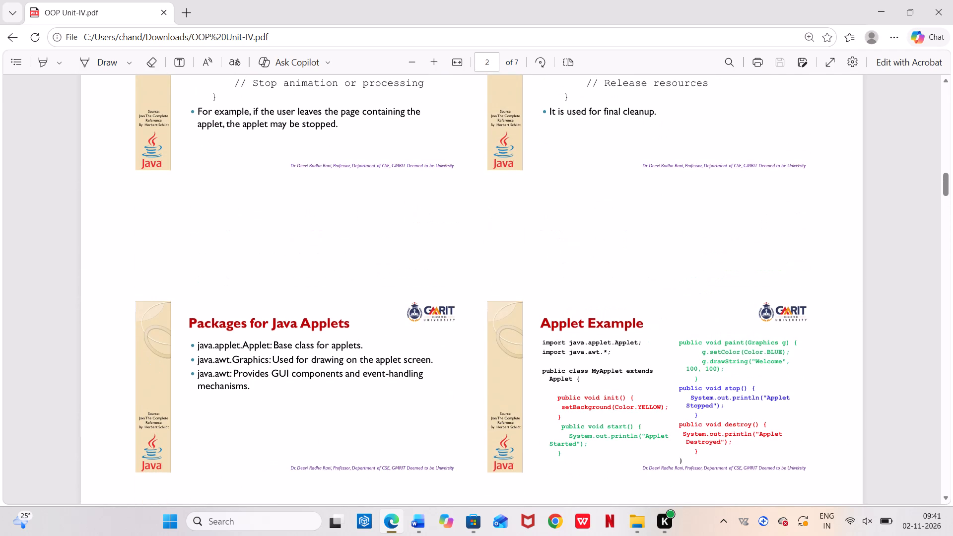
pyautogui.scroll(5, 334, 275)
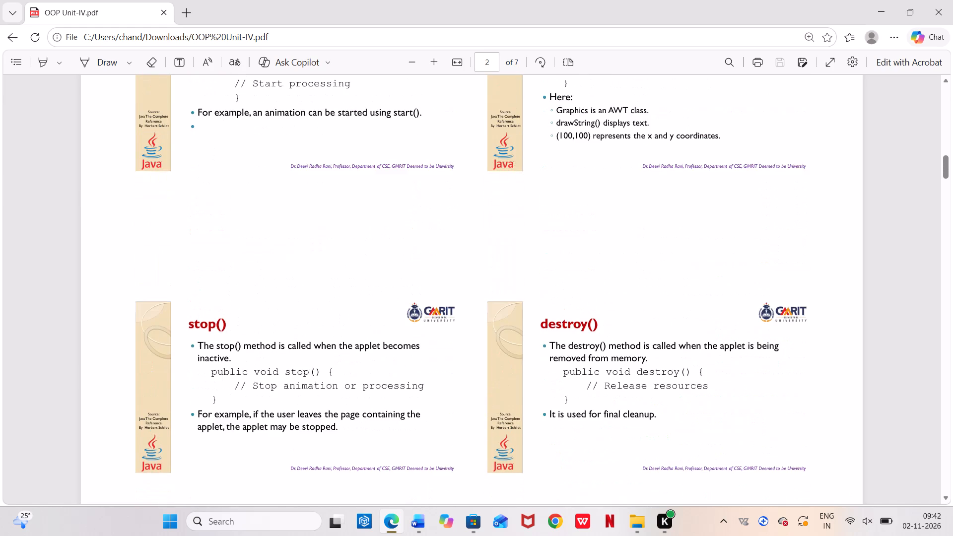
pyautogui.scroll(-14, 334, 275)
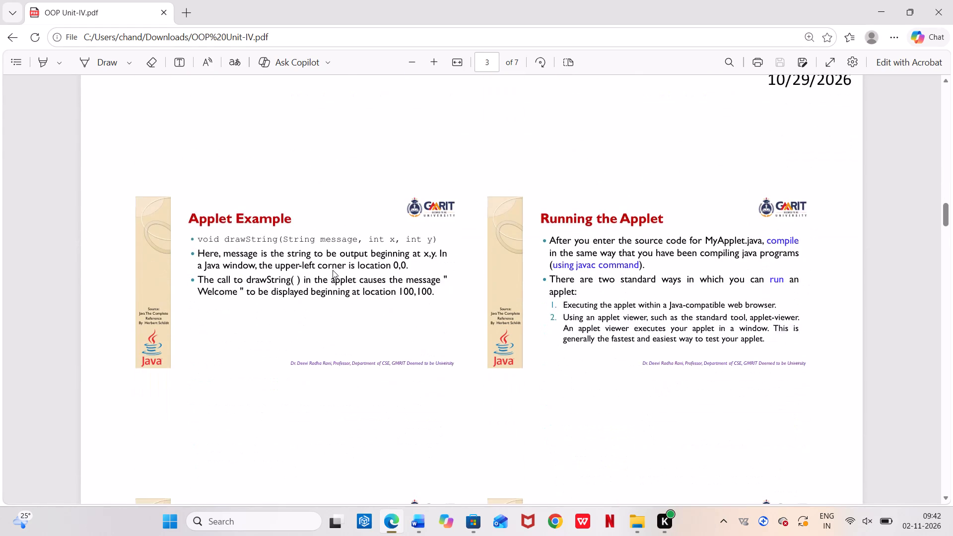
pyautogui.scroll(-6, 333, 270)
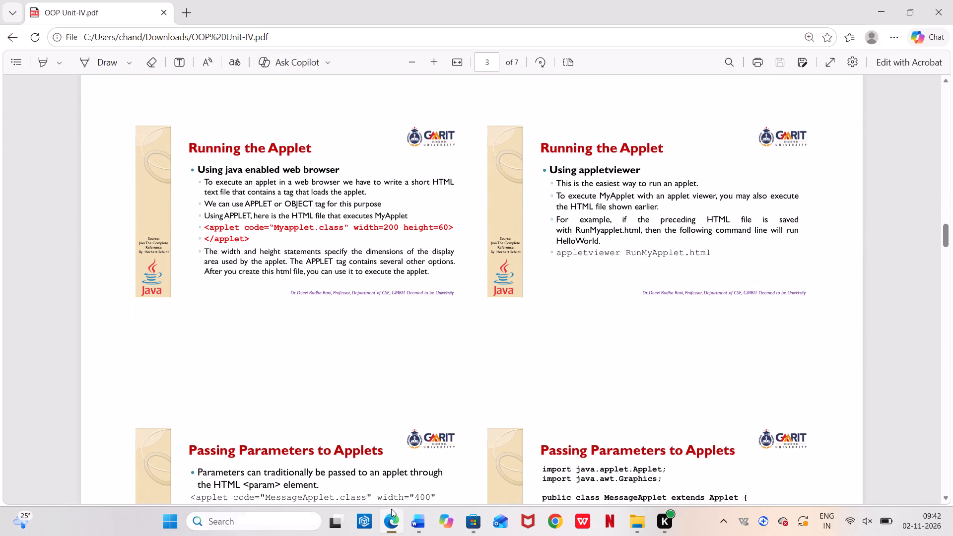
# Switch back to Word and insert a screen clipping of the Running the Applet slide on using a java enabled web browser below item 2.
pyautogui.click(413, 525)
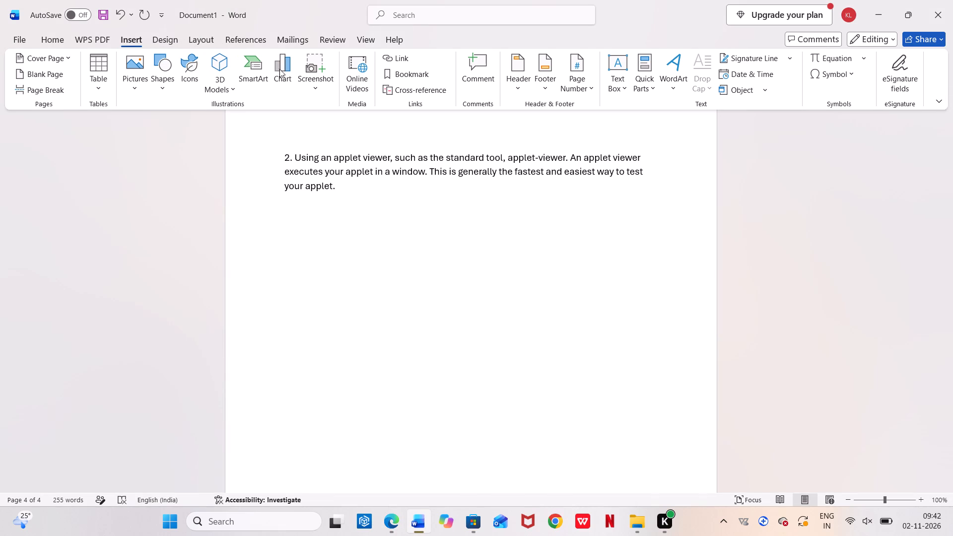
pyautogui.click(316, 89)
pyautogui.click(336, 194)
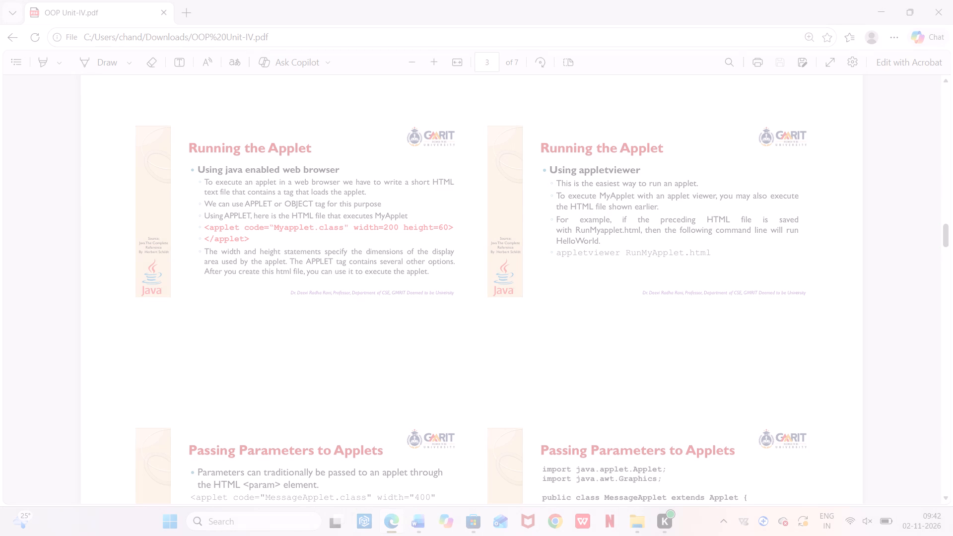
pyautogui.moveTo(187, 142); pyautogui.dragTo(378, 259)
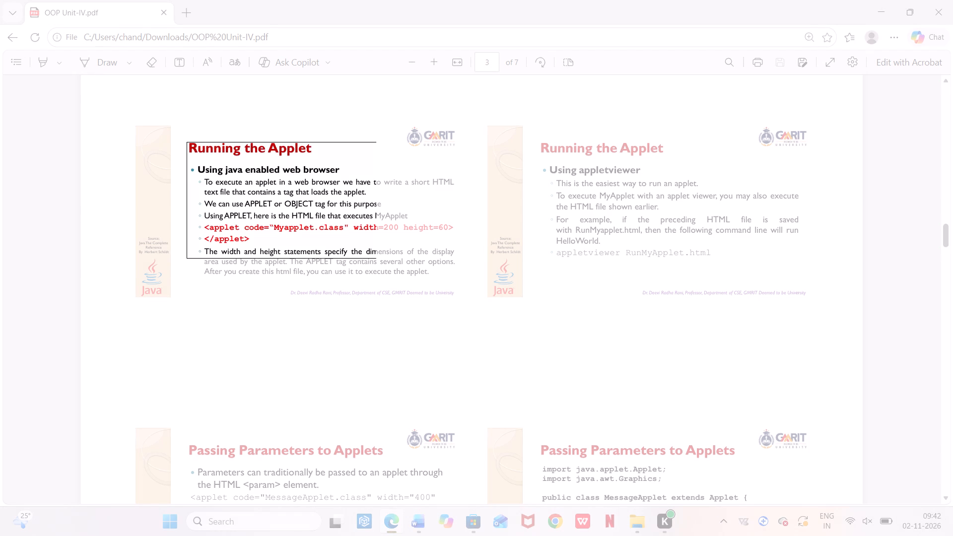
pyautogui.moveTo(378, 259); pyautogui.dragTo(461, 271)
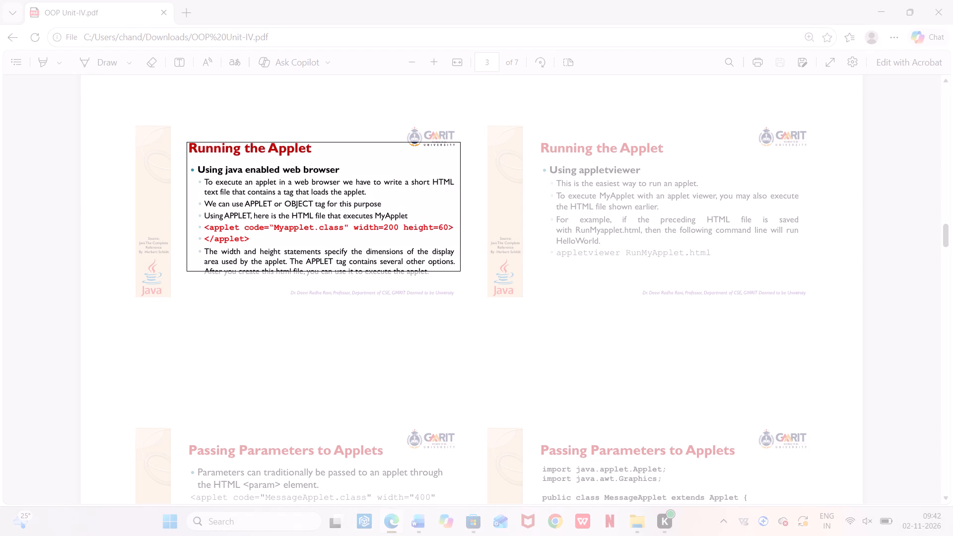
pyautogui.moveTo(461, 271); pyautogui.dragTo(463, 279)
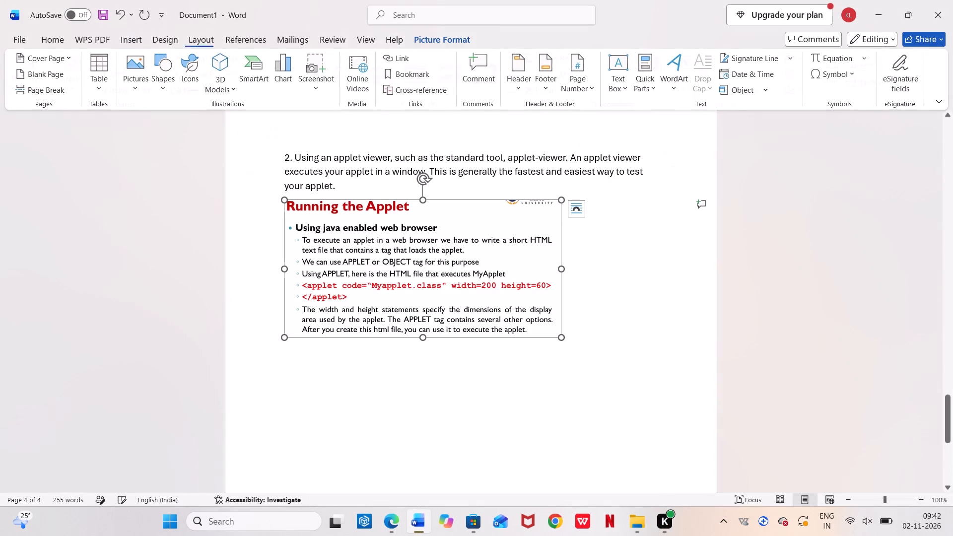
pyautogui.click(407, 374)
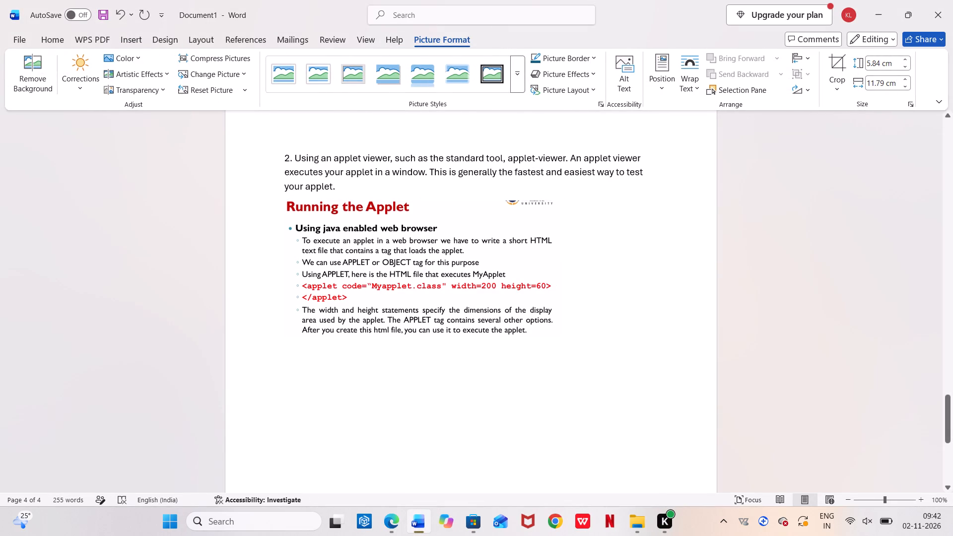
# Insert a screen clipping of the Using appletviewer content, without its slide title, on a new line below the web browser clipping.
pyautogui.click(627, 349)
pyautogui.press('Return')
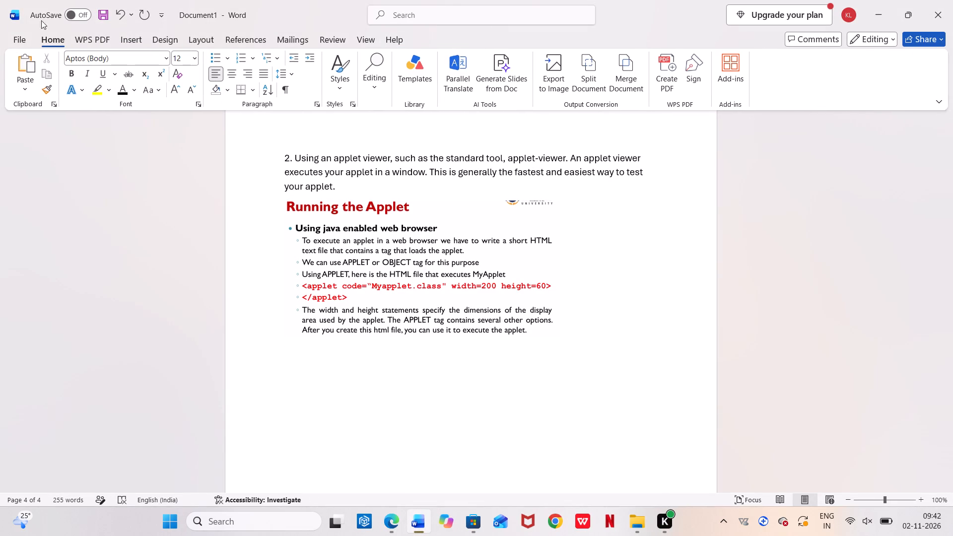
pyautogui.click(140, 38)
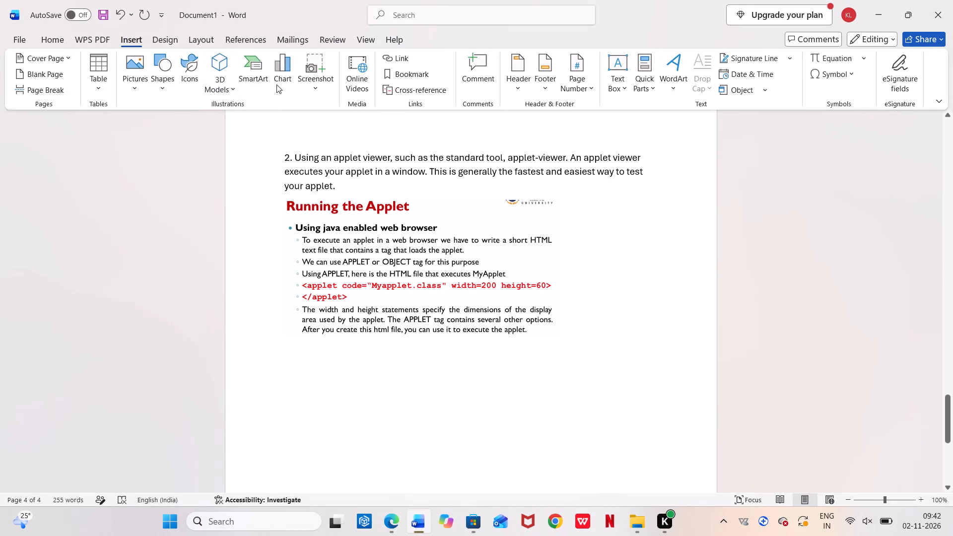
pyautogui.click(315, 87)
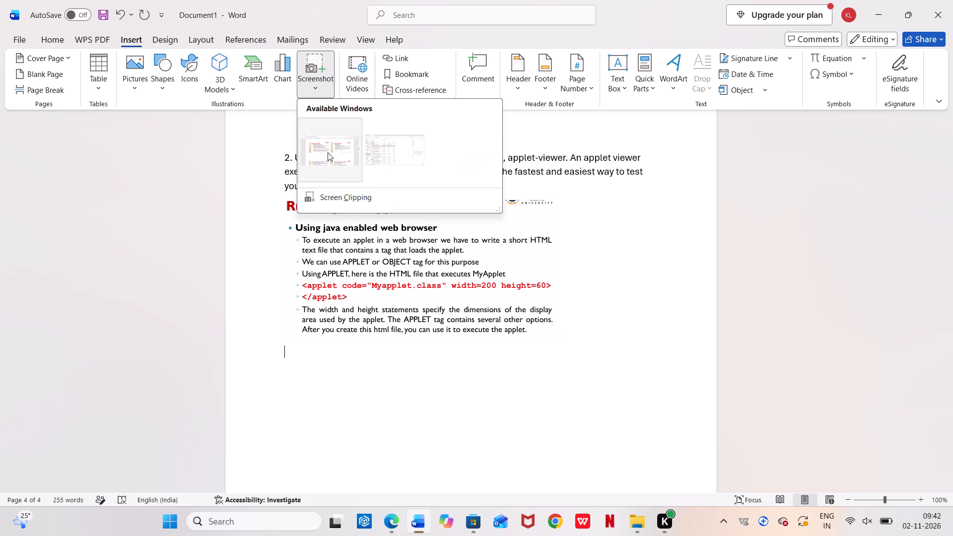
pyautogui.click(365, 203)
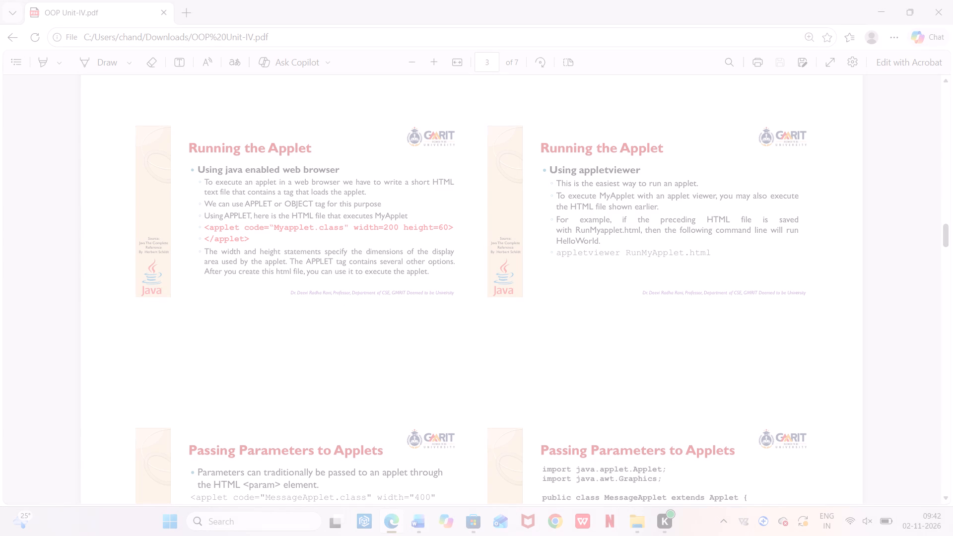
pyautogui.moveTo(544, 161); pyautogui.dragTo(724, 252)
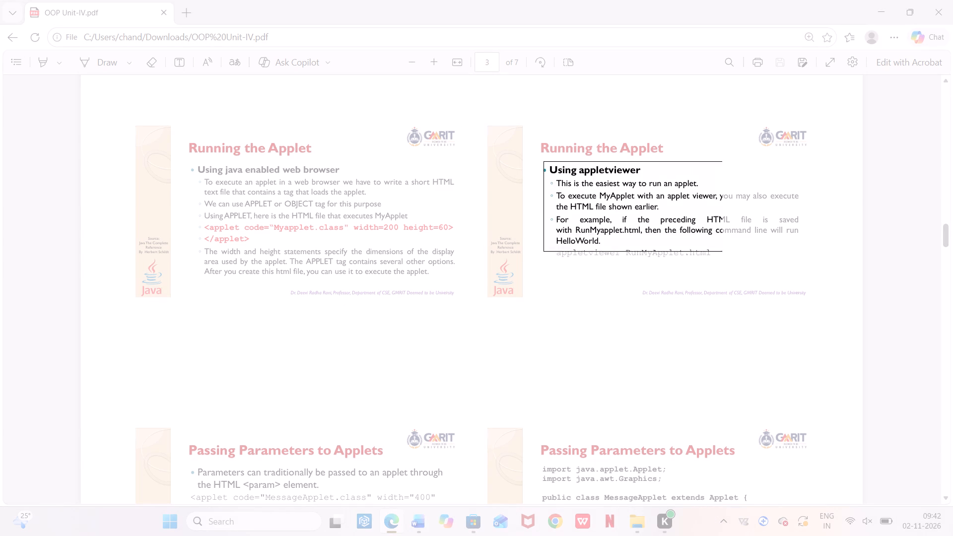
pyautogui.moveTo(724, 252); pyautogui.dragTo(806, 272)
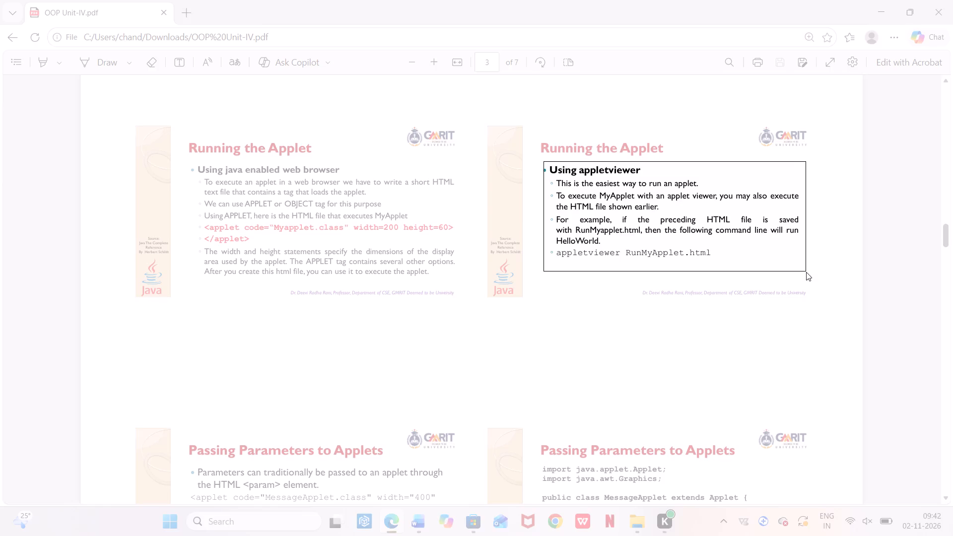
pyautogui.click(636, 294)
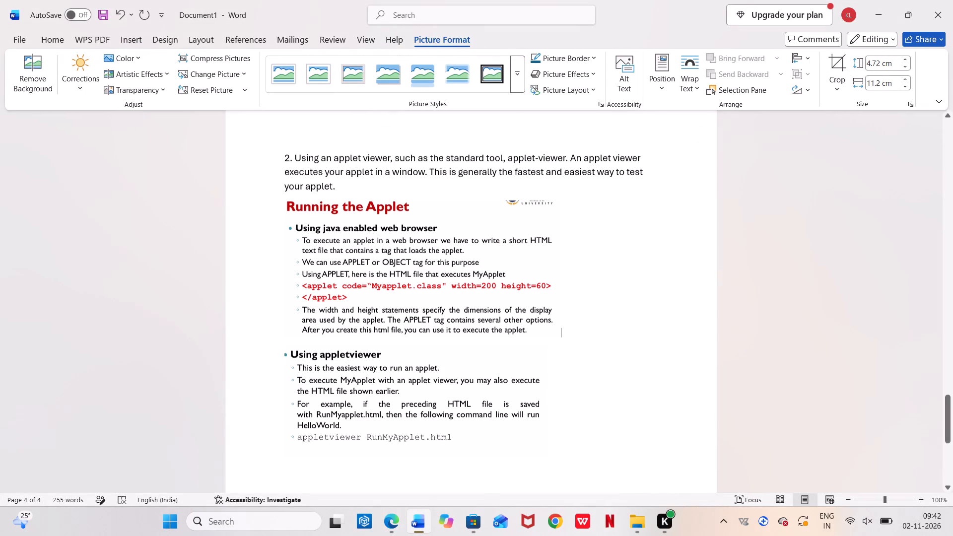
# Insert a screen clipping of the Passing Parameters to Applets slide about the HTML <param> element, including its title, on a new line below the appletviewer clipping.
pyautogui.scroll(-2, 284, 284)
pyautogui.scroll(-5, 318, 212)
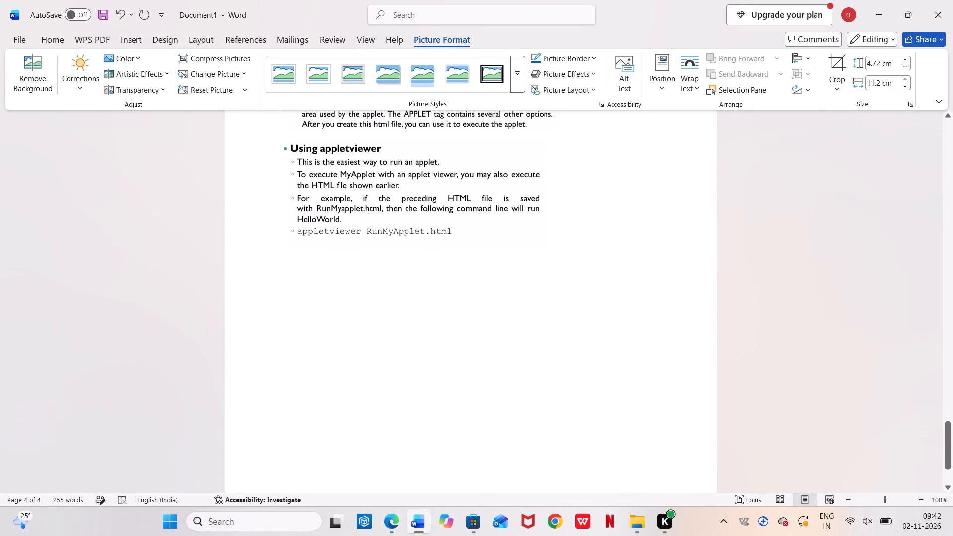
pyautogui.click(597, 228)
pyautogui.press('Return')
pyautogui.press('\\')
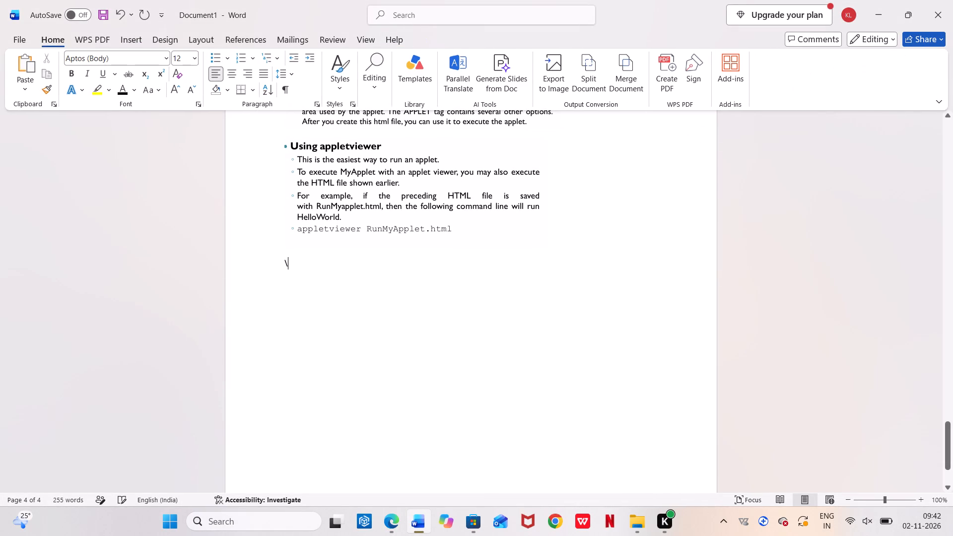
pyautogui.press('BackSpace')
pyautogui.press('BackSpace')
pyautogui.press('Return')
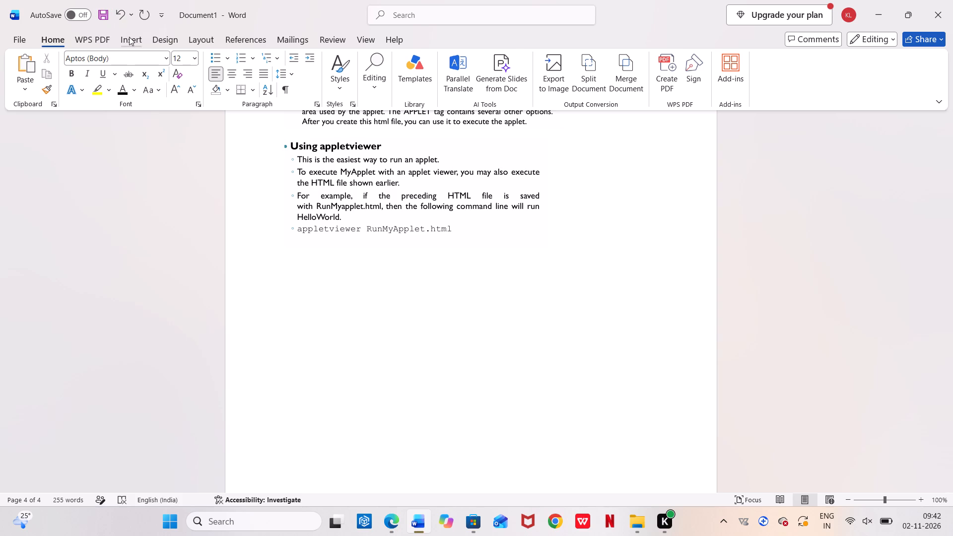
pyautogui.click(129, 37)
pyautogui.click(318, 87)
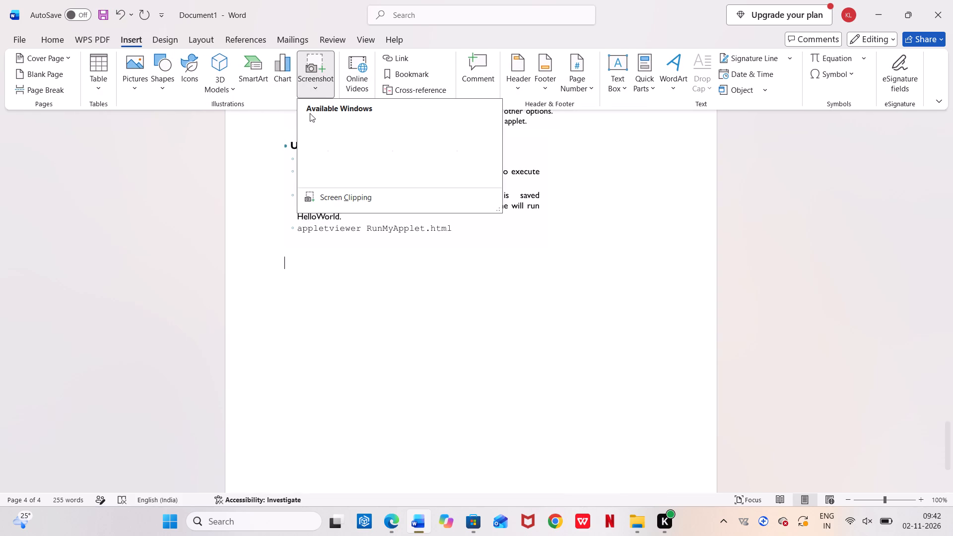
pyautogui.click(351, 197)
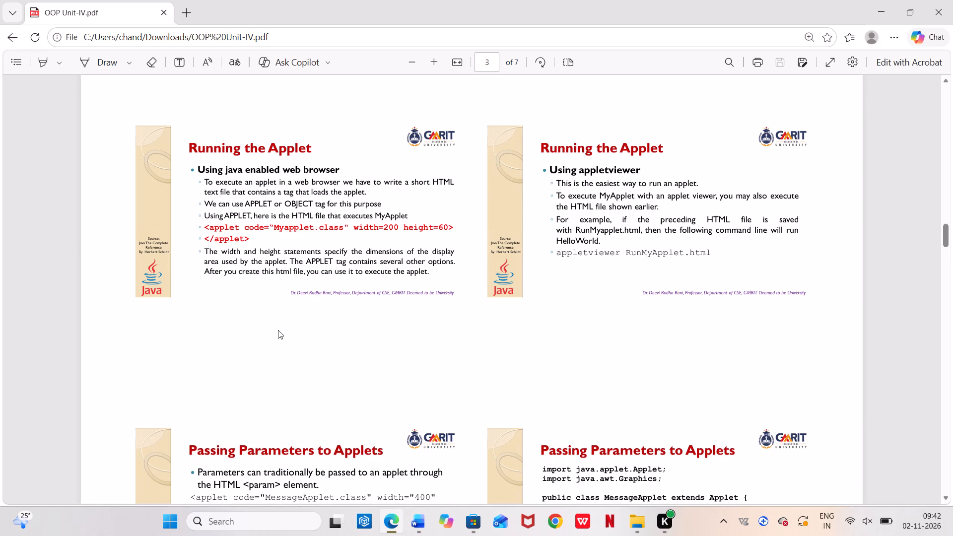
pyautogui.scroll(-3, 278, 330)
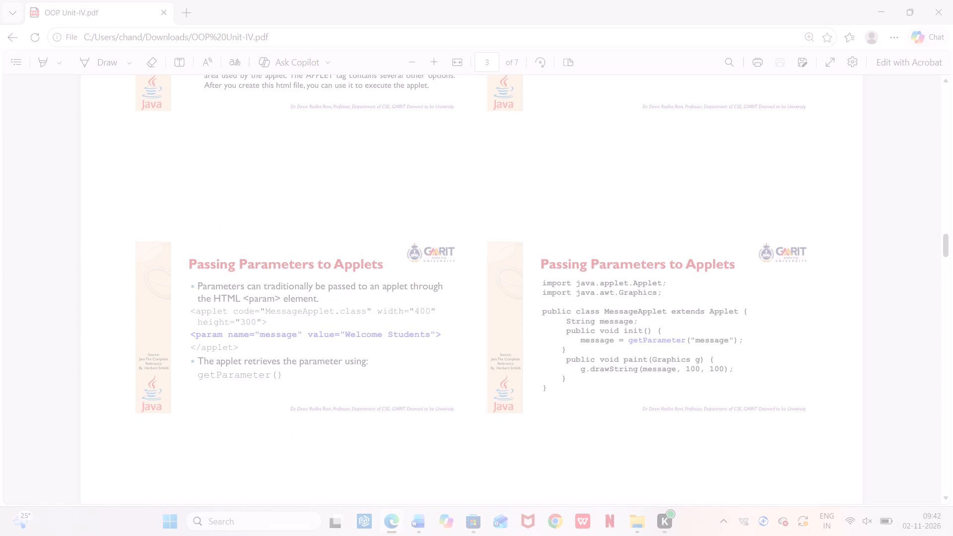
pyautogui.moveTo(185, 251); pyautogui.dragTo(438, 390)
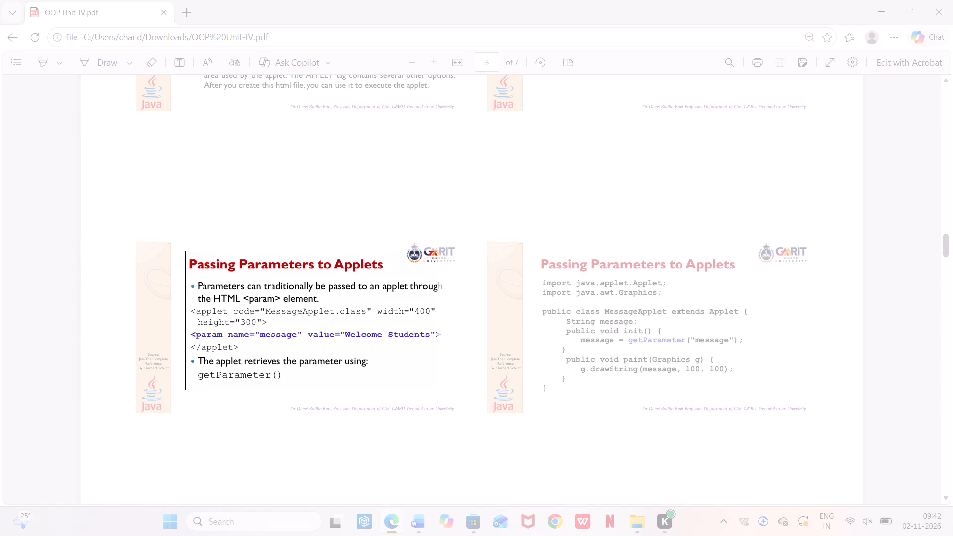
pyautogui.moveTo(438, 390); pyautogui.dragTo(444, 390)
pyautogui.click(435, 431)
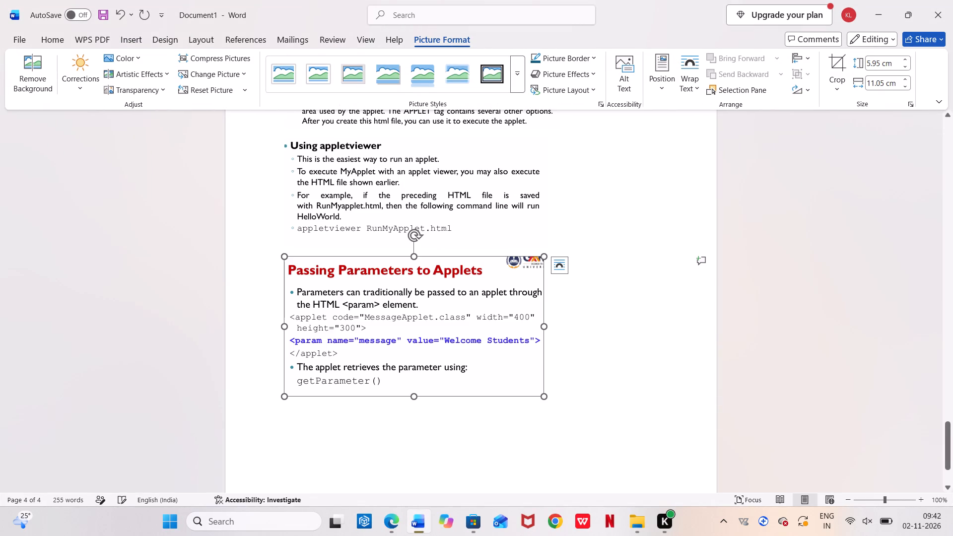
# Insert a screen clipping of the MessageApplet code, without its slide title, on a new line below the Passing Parameters clipping.
pyautogui.scroll(-4, 352, 373)
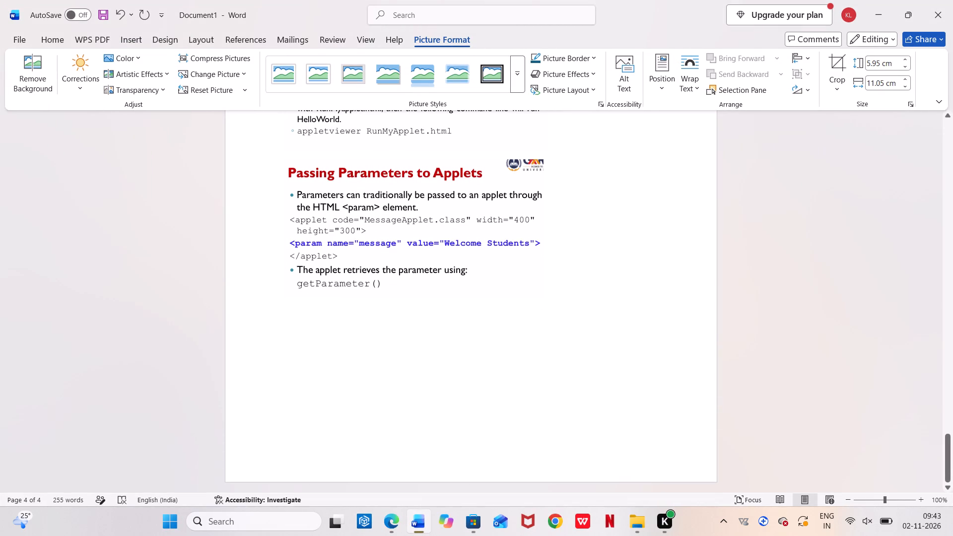
pyautogui.press('Return')
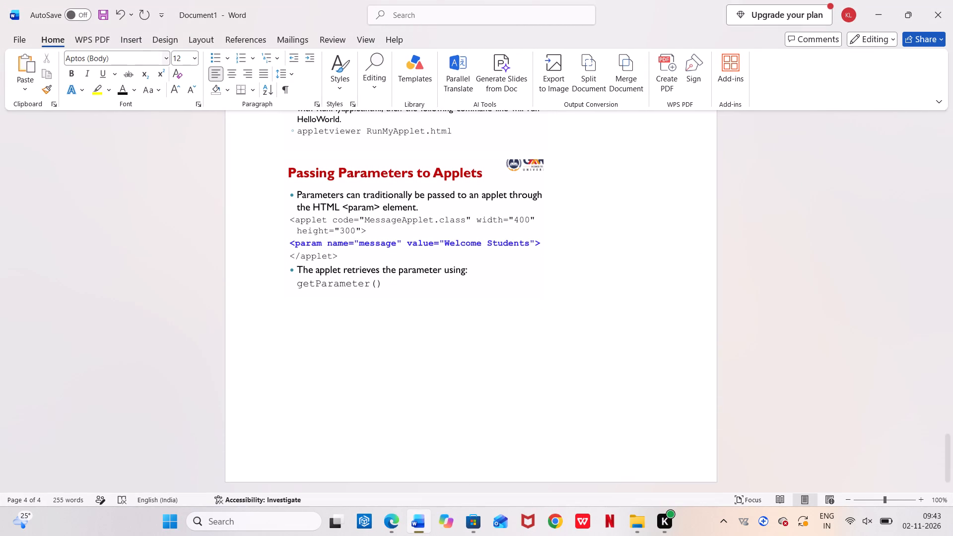
pyautogui.click(140, 41)
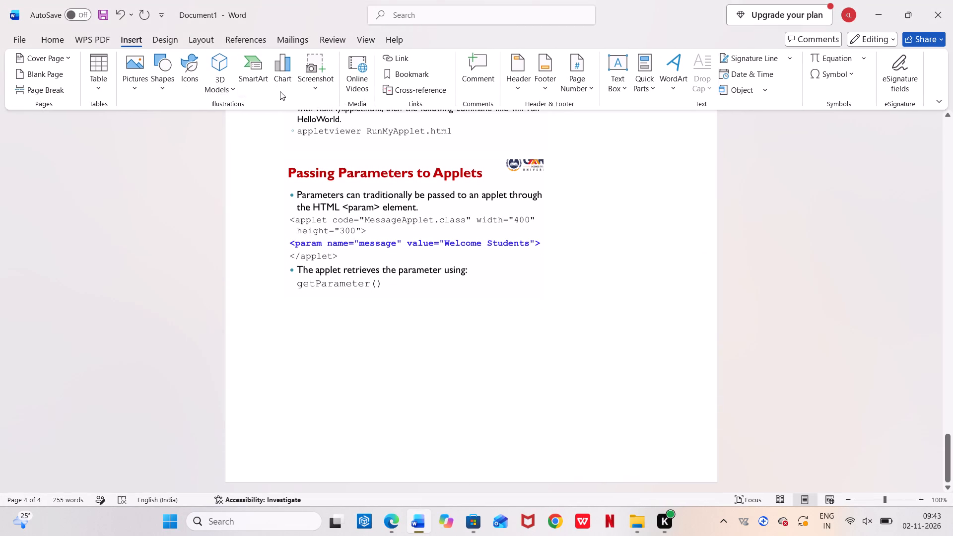
pyautogui.click(316, 90)
pyautogui.click(351, 201)
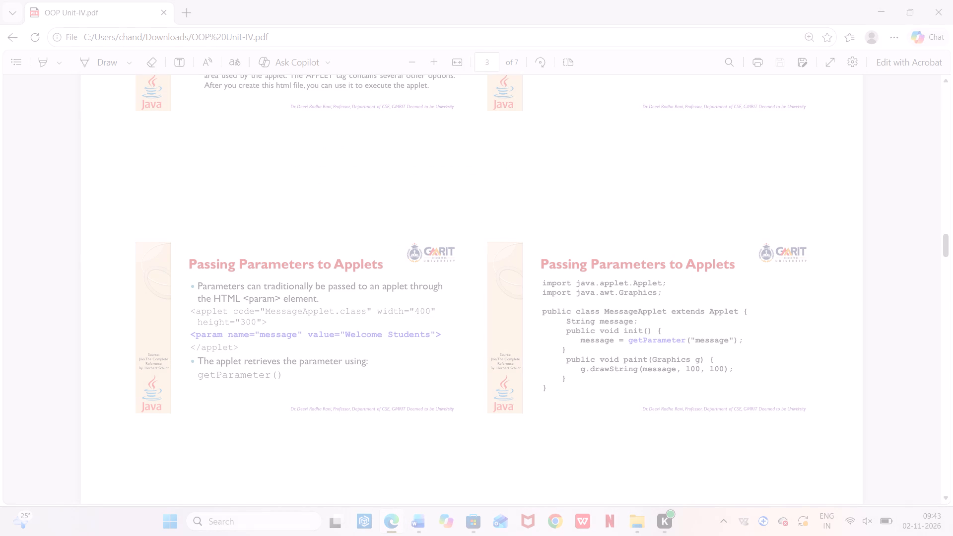
pyautogui.moveTo(537, 276); pyautogui.dragTo(746, 398)
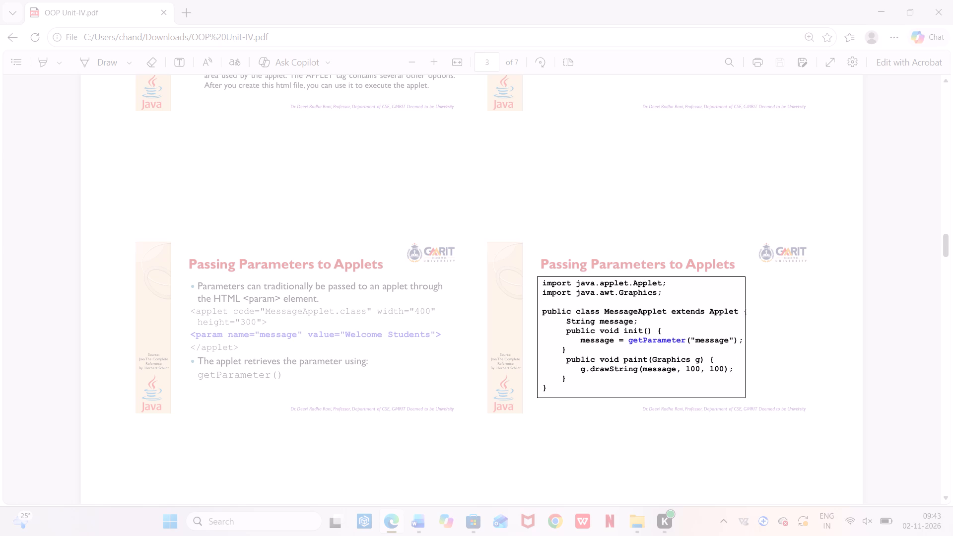
pyautogui.moveTo(746, 398); pyautogui.dragTo(767, 401)
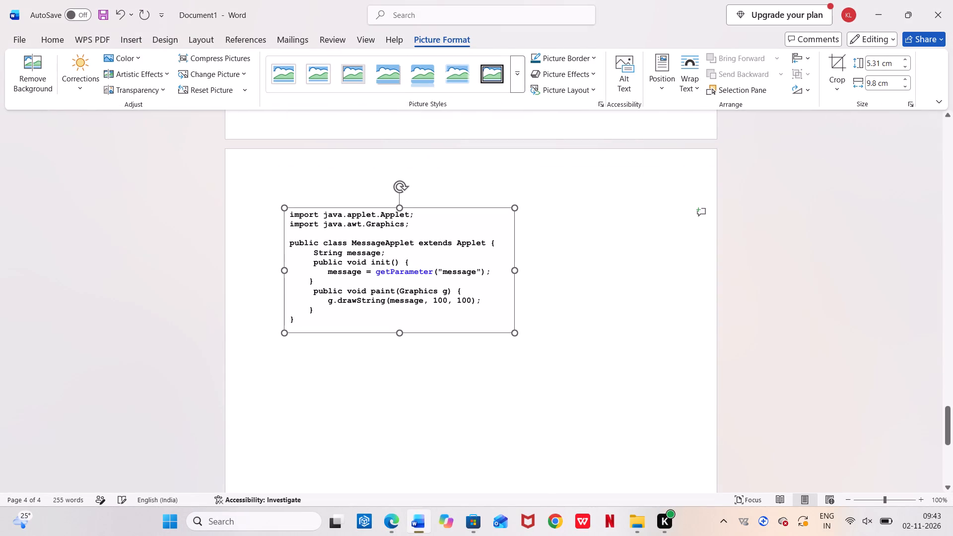
pyautogui.click(617, 368)
# Slightly reduce the height of the Passing Parameters to Applets clipping so the MessageApplet code clipping fits on page 4.
pyautogui.scroll(3, 299, 289)
pyautogui.scroll(3, 285, 168)
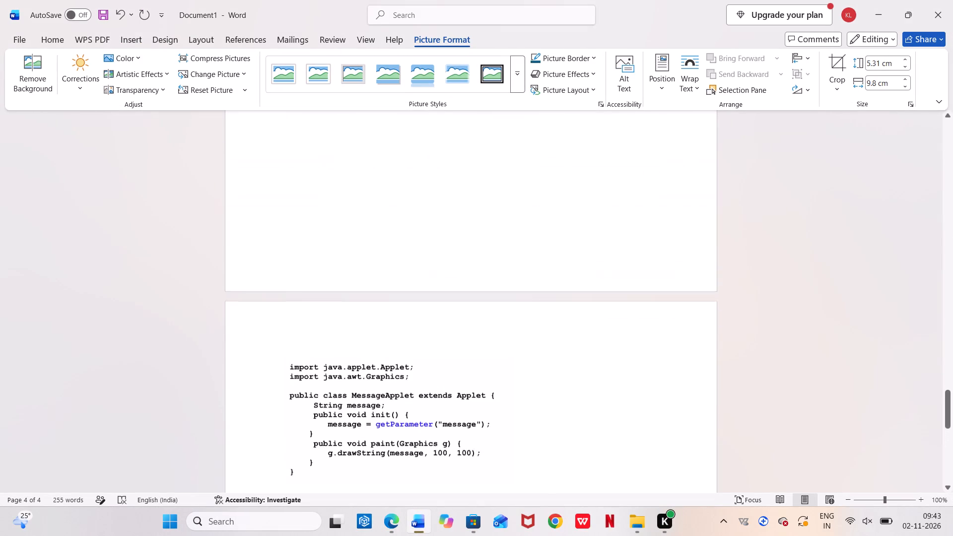
pyautogui.scroll(2, 285, 167)
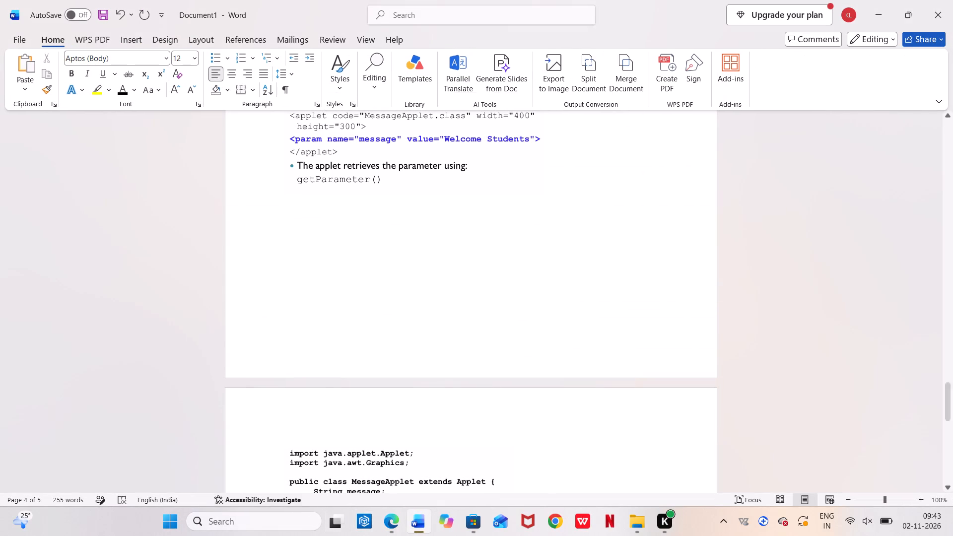
pyautogui.scroll(3, 178, 0)
pyautogui.scroll(5, 289, 227)
pyautogui.click(349, 264)
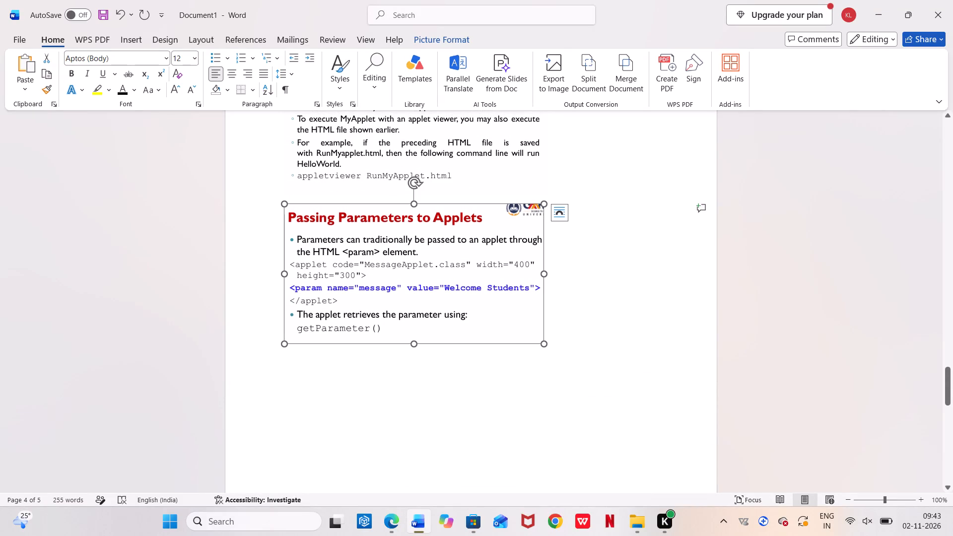
pyautogui.moveTo(413, 341); pyautogui.dragTo(411, 332)
pyautogui.click(563, 392)
# Start a new line after the MessageApplet code clipping.
pyautogui.scroll(-3, 337, 372)
pyautogui.scroll(-1, 324, 333)
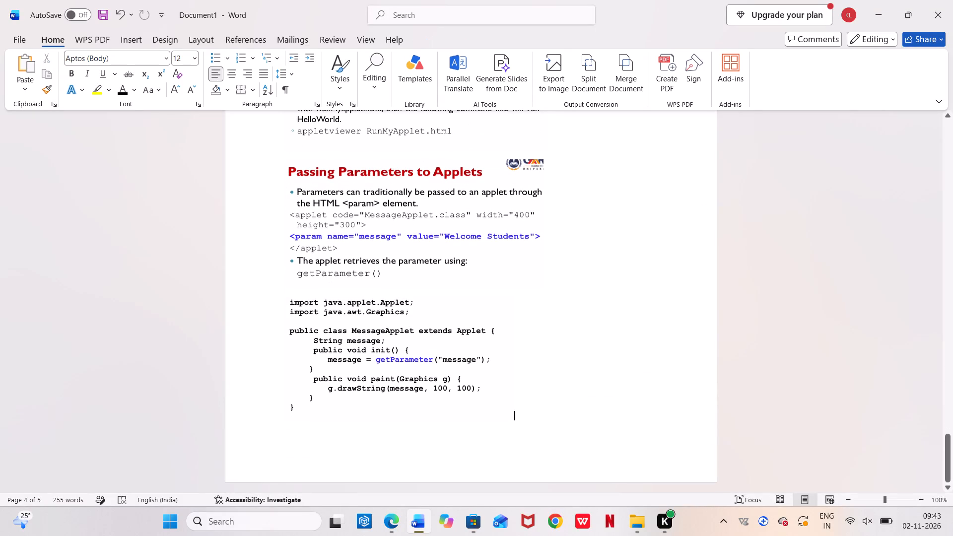
pyautogui.press('Return')
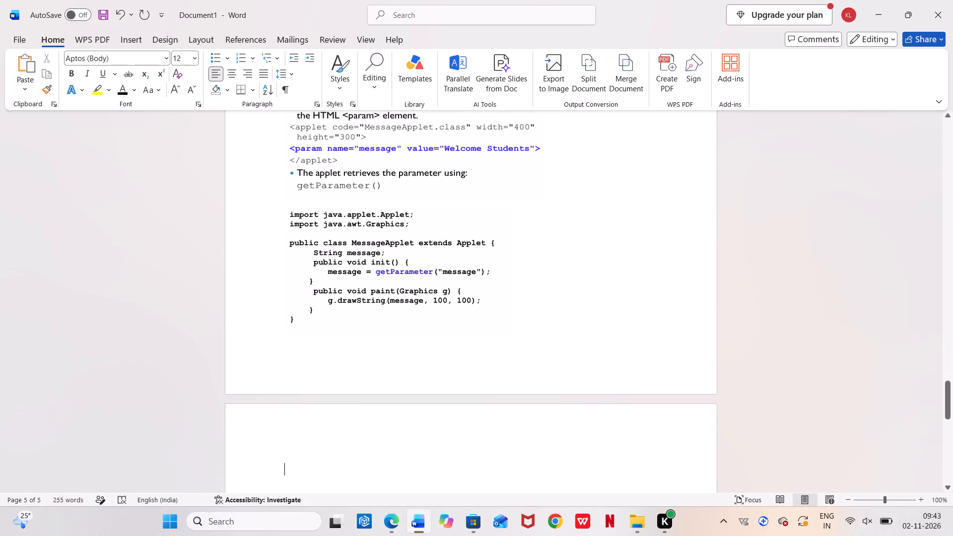
# Review the web browser, appletviewer, parameter and code clippings on page 4.
pyautogui.scroll(9, 364, 258)
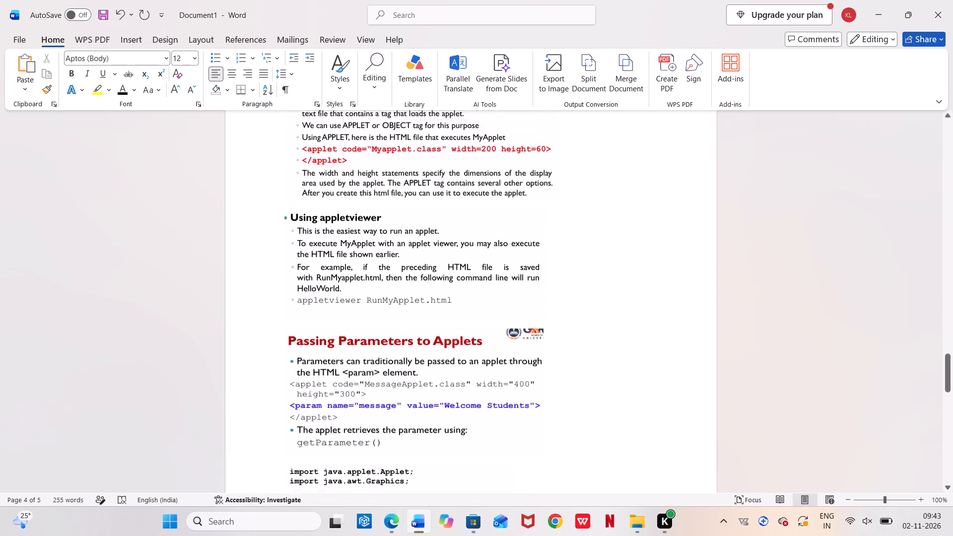
pyautogui.scroll(6, 365, 255)
pyautogui.scroll(-10, 365, 255)
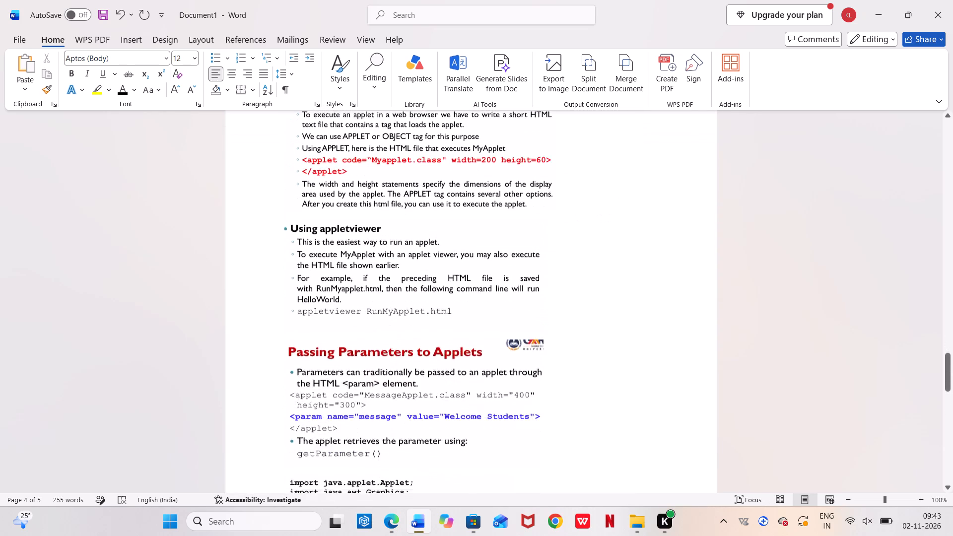
pyautogui.scroll(-4, 352, 247)
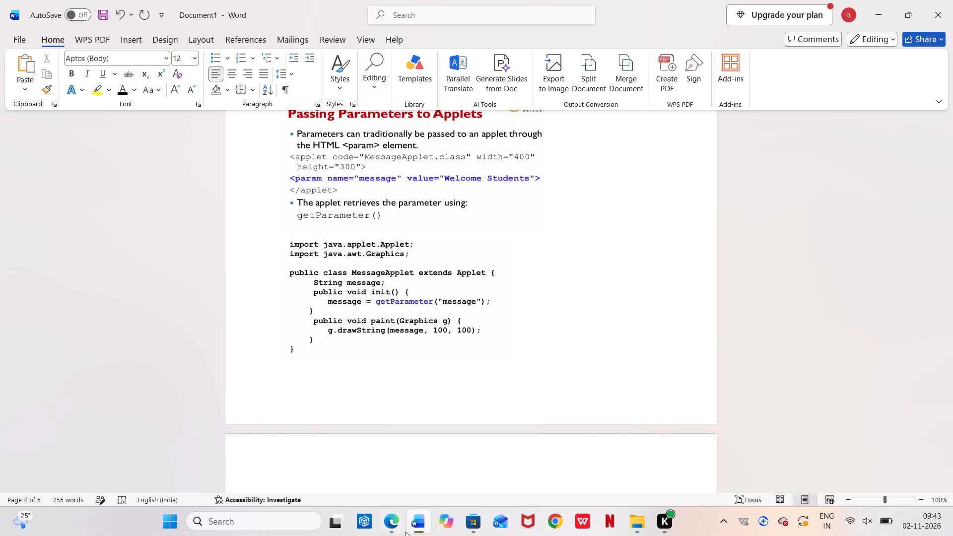
# Switch to the OOP Unit-IV PDF and find the Types of Applets and Abstract Window Toolkit slides on page 4.
pyautogui.click(390, 516)
pyautogui.scroll(-3, 340, 338)
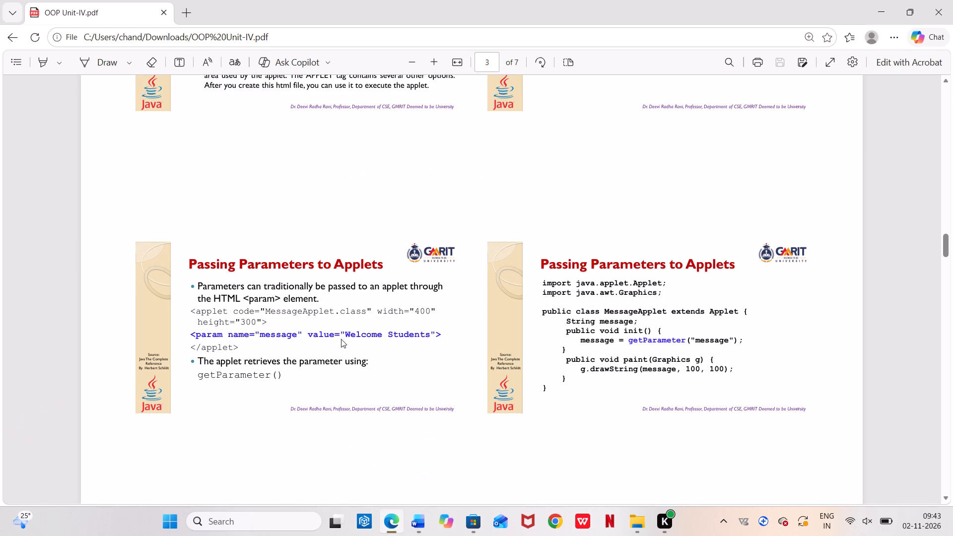
pyautogui.scroll(-4, 340, 326)
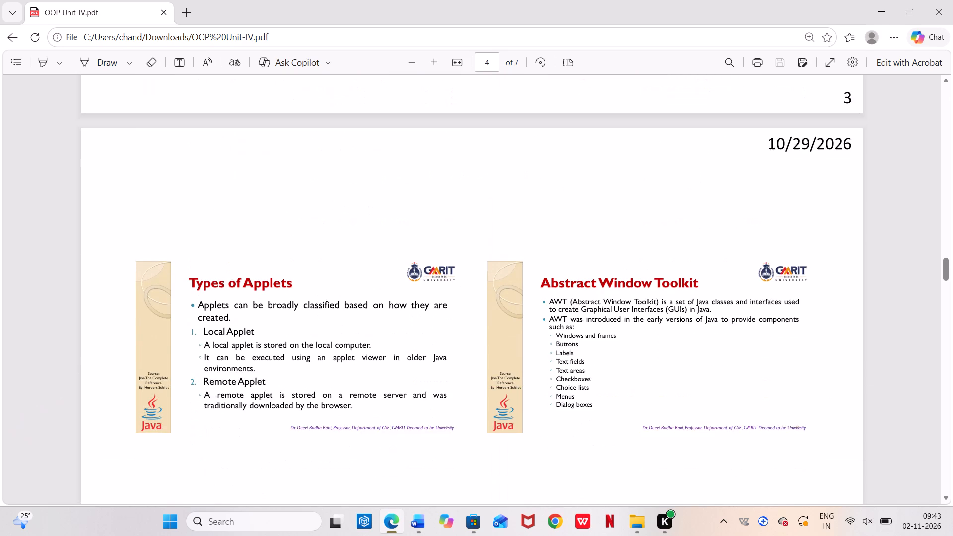
pyautogui.scroll(-2, 340, 324)
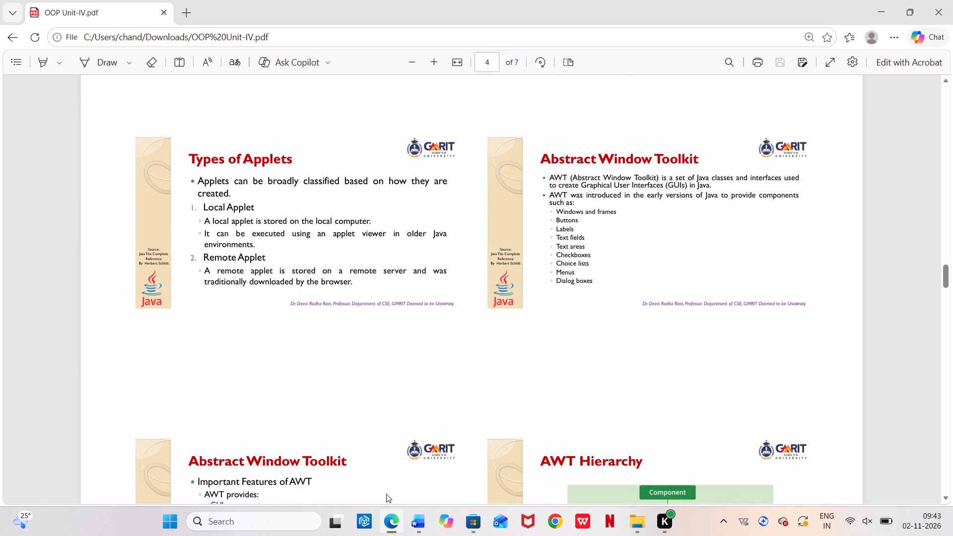
# Switch back to Word and insert a screen clipping of the Types of Applets slide, including its title, at the top of page 5.
pyautogui.click(422, 520)
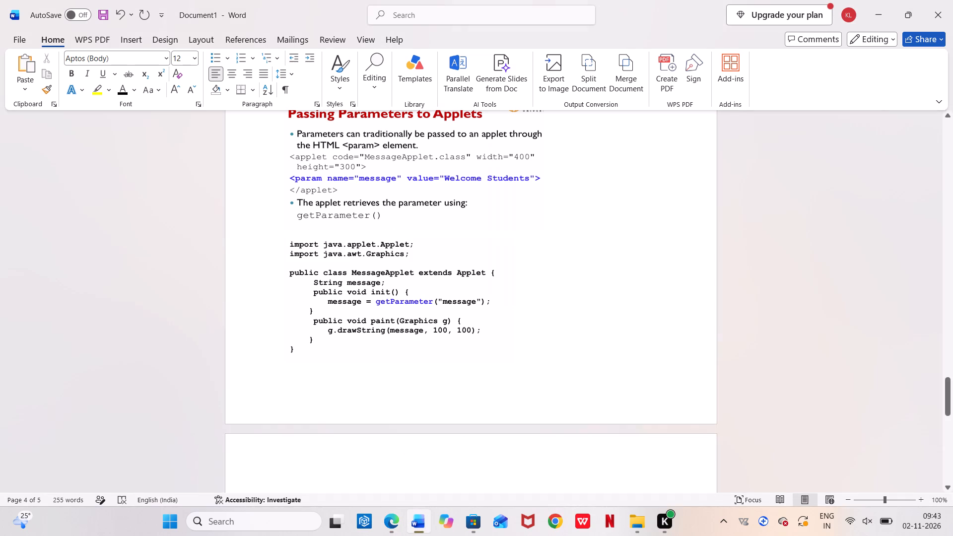
pyautogui.scroll(-3, 321, 367)
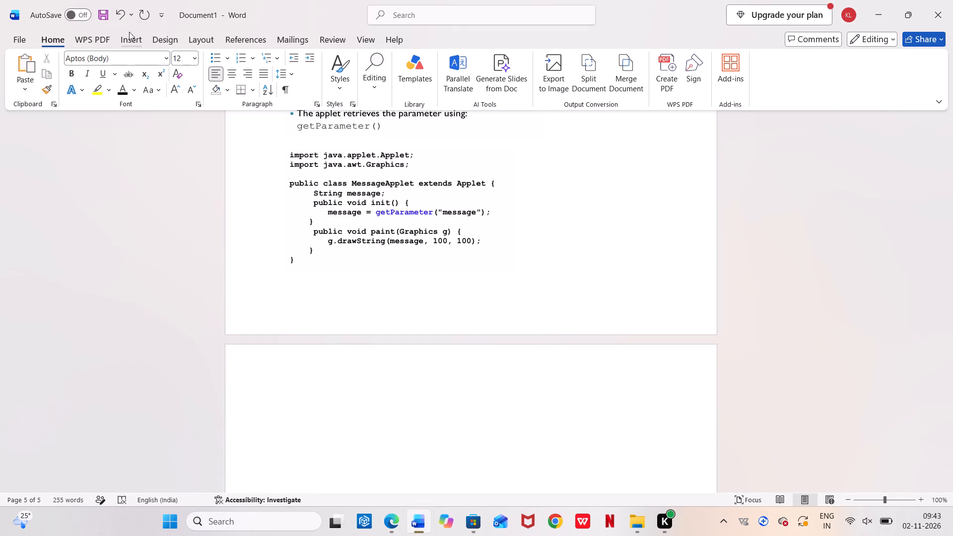
pyautogui.click(130, 36)
pyautogui.click(321, 87)
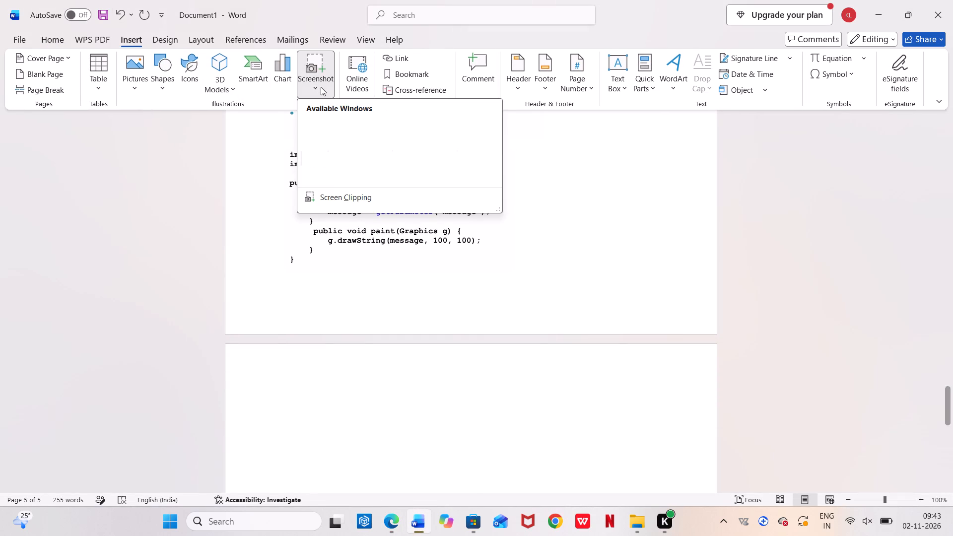
pyautogui.click(346, 194)
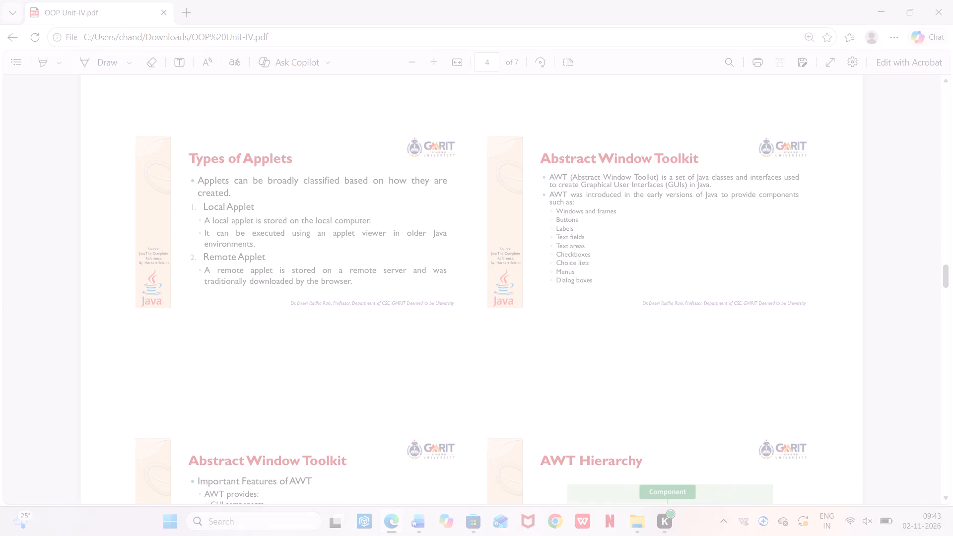
pyautogui.moveTo(186, 148); pyautogui.dragTo(428, 294)
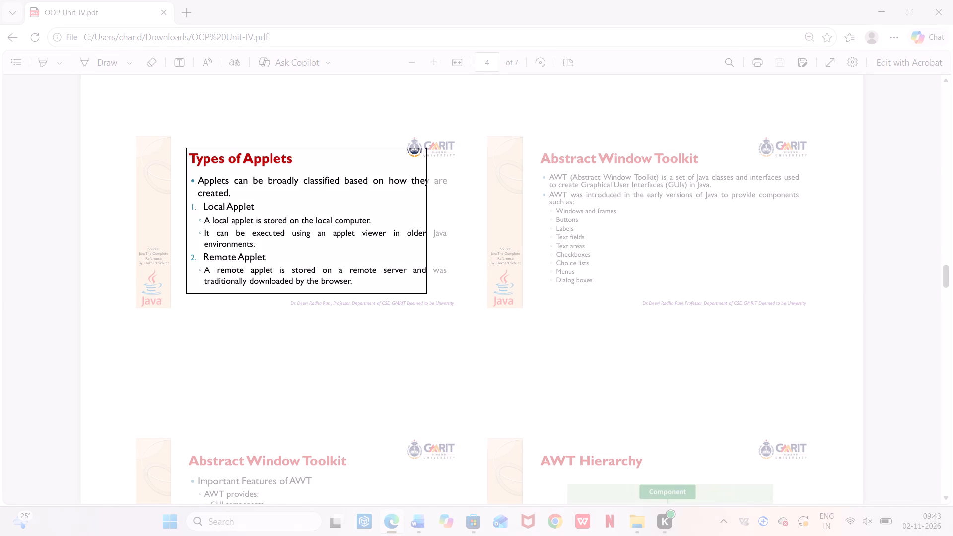
pyautogui.moveTo(428, 294); pyautogui.dragTo(455, 292)
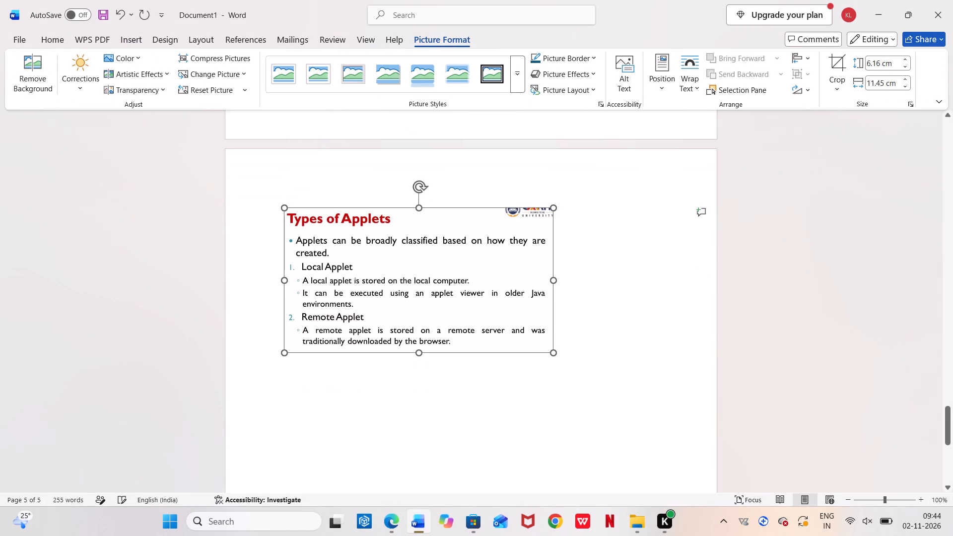
pyautogui.click(427, 397)
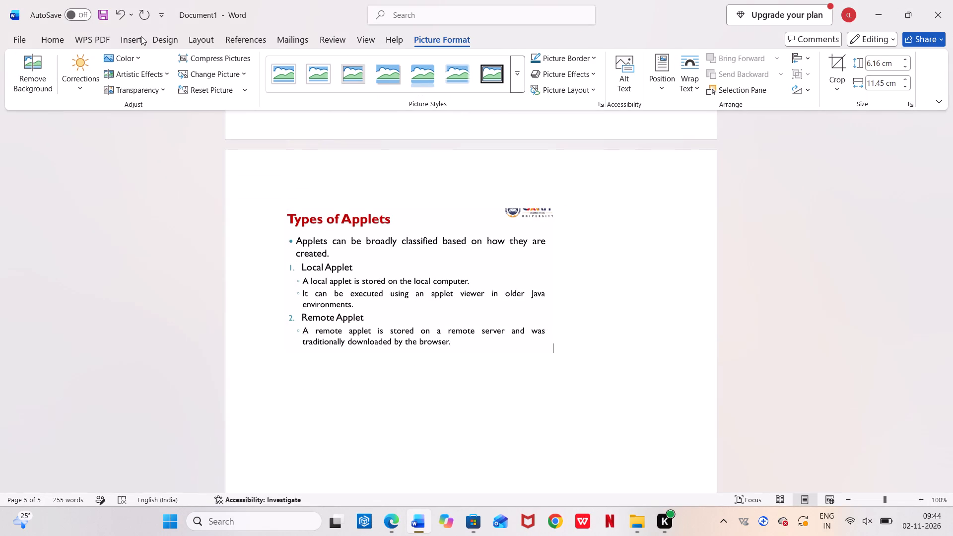
# Insert a screen clipping of the Abstract Window Toolkit slide defining AWT and its components, including its title, after the Types of Applets clipping.
pyautogui.click(132, 36)
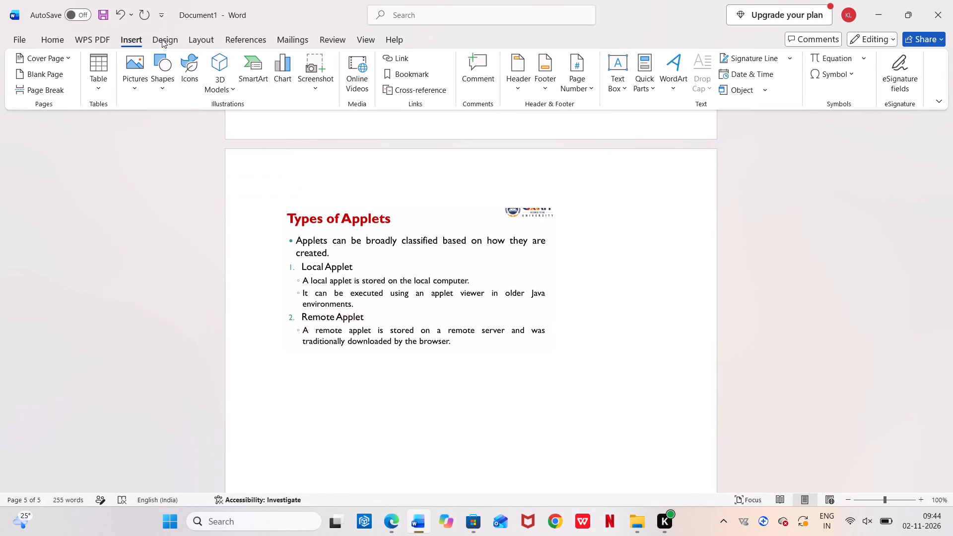
pyautogui.click(318, 92)
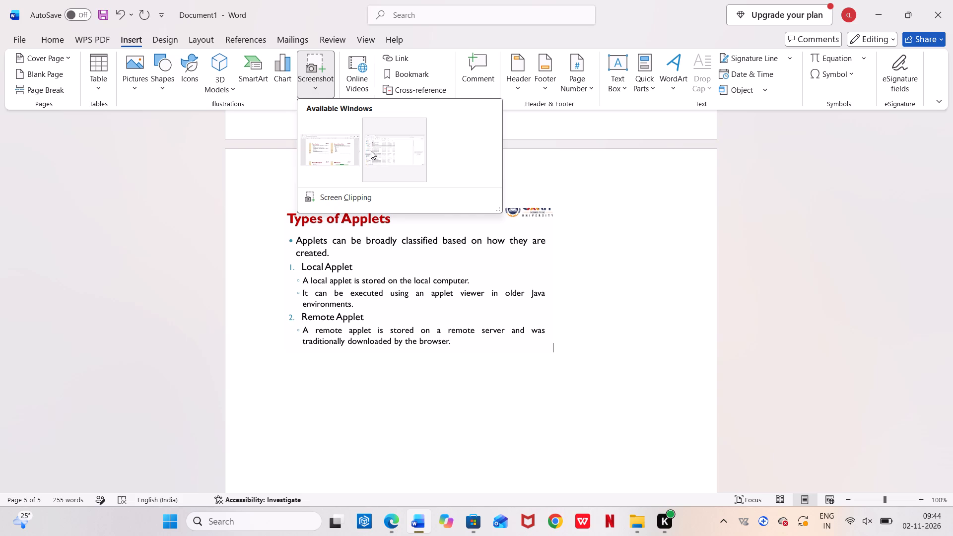
pyautogui.click(375, 198)
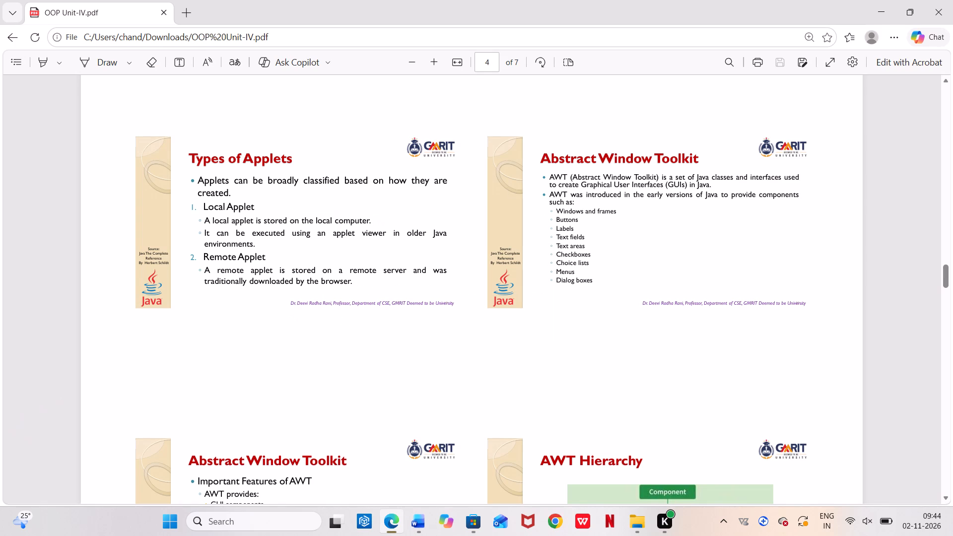
pyautogui.moveTo(535, 144); pyautogui.dragTo(805, 289)
pyautogui.click(611, 304)
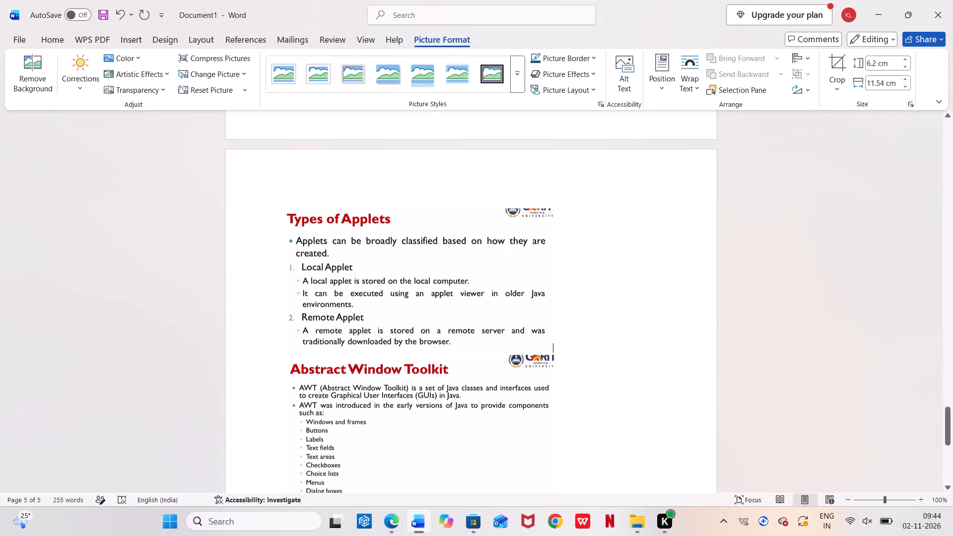
# Insert a screen clipping of the Abstract Window Toolkit slide on Important Features of AWT, including its title, directly after the Types of Applets clipping.
pyautogui.scroll(-4, 366, 266)
pyautogui.scroll(-2, 346, 228)
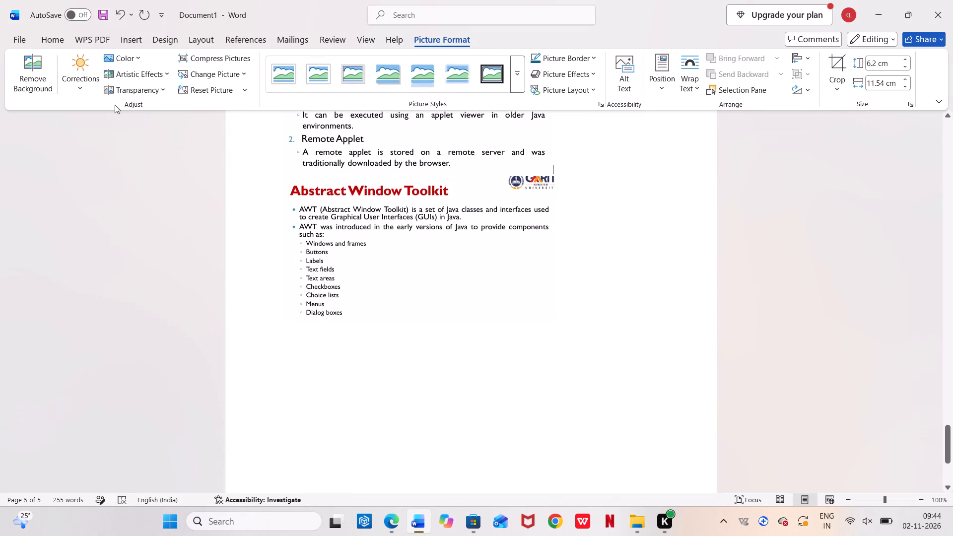
pyautogui.click(131, 34)
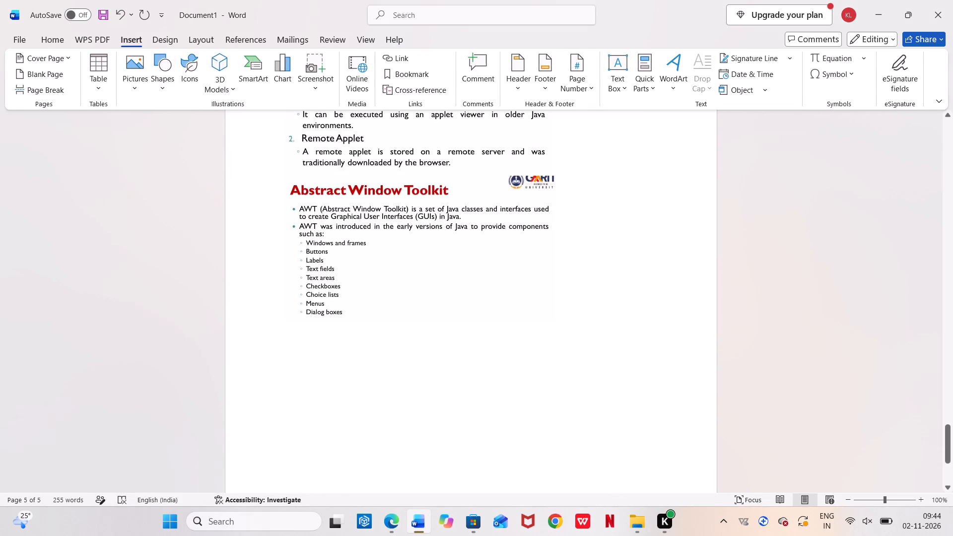
pyautogui.click(316, 91)
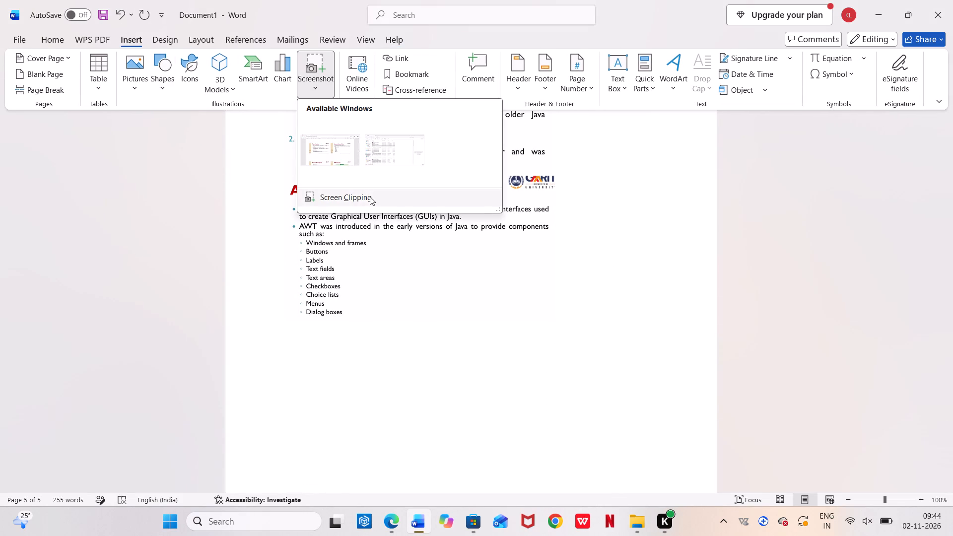
pyautogui.click(370, 198)
pyautogui.scroll(-4, 354, 246)
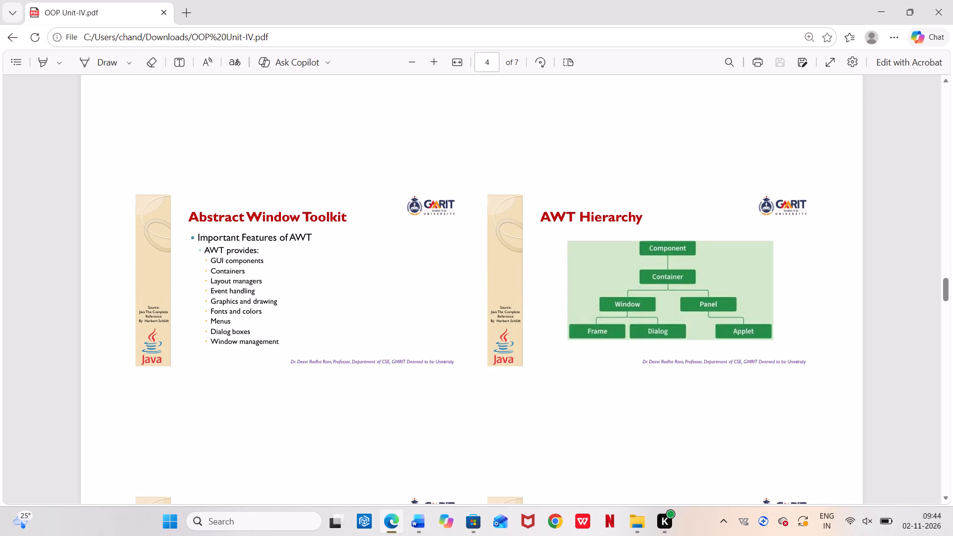
pyautogui.moveTo(178, 195); pyautogui.dragTo(320, 279)
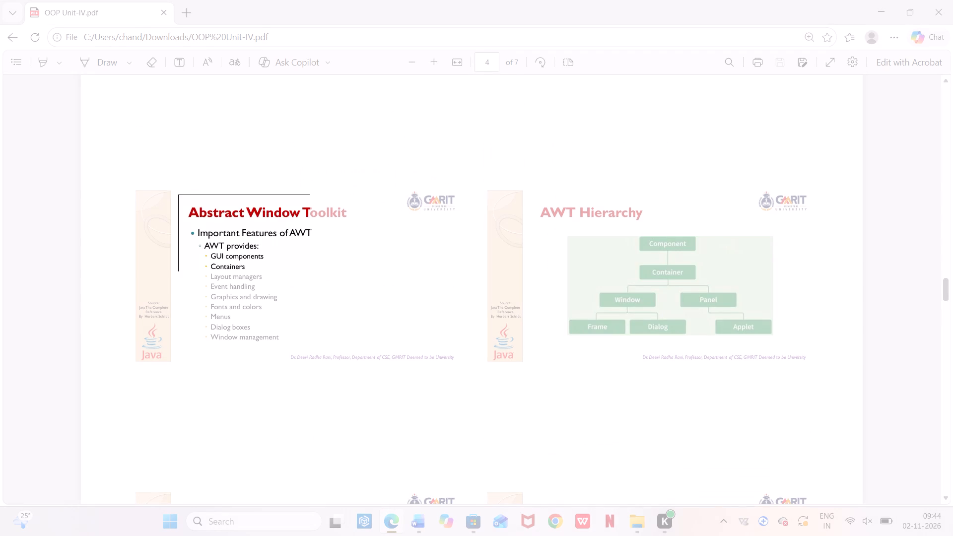
pyautogui.moveTo(320, 279); pyautogui.dragTo(376, 346)
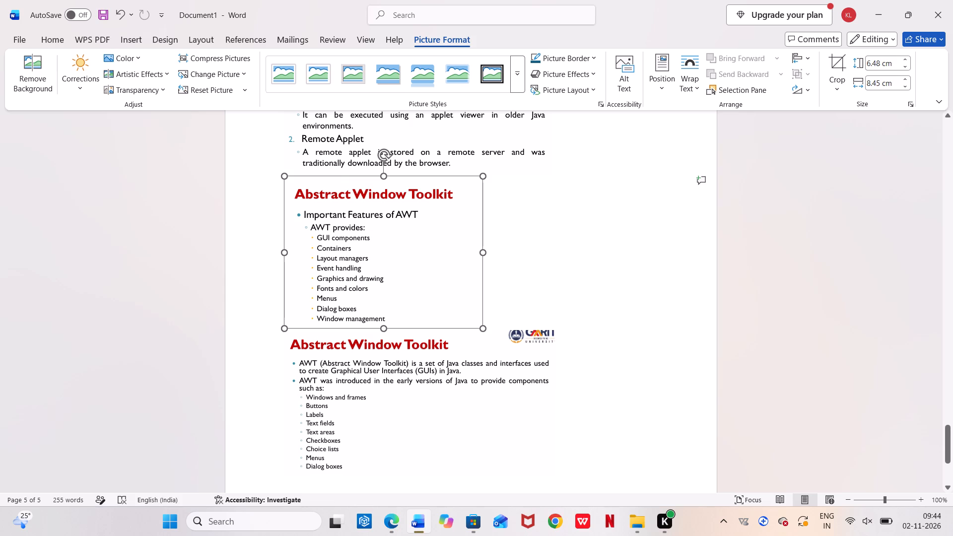
# Delete the Important Features of AWT clipping that sits above the AWT definition clipping.
pyautogui.press('BackSpace')
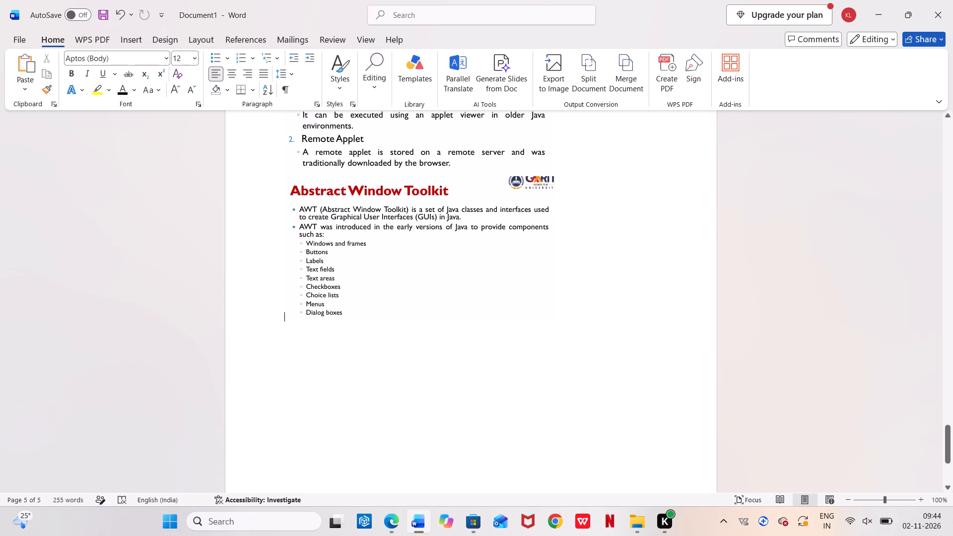
# Insert a screen clipping of the Important Features of AWT list, without the slide title, below the AWT definition clipping.
pyautogui.click(621, 308)
pyautogui.press('Return')
pyautogui.hotkey('ctrl', 'z')
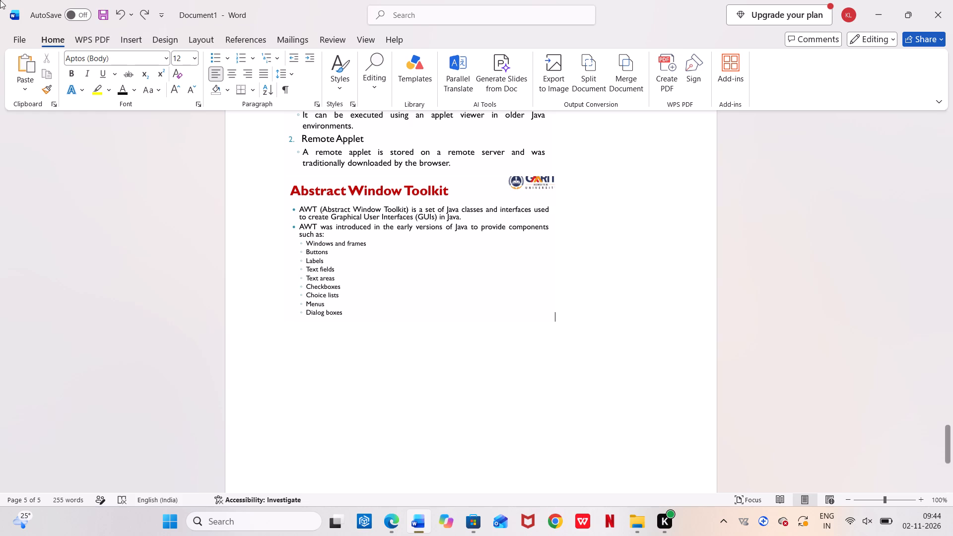
pyautogui.click(126, 38)
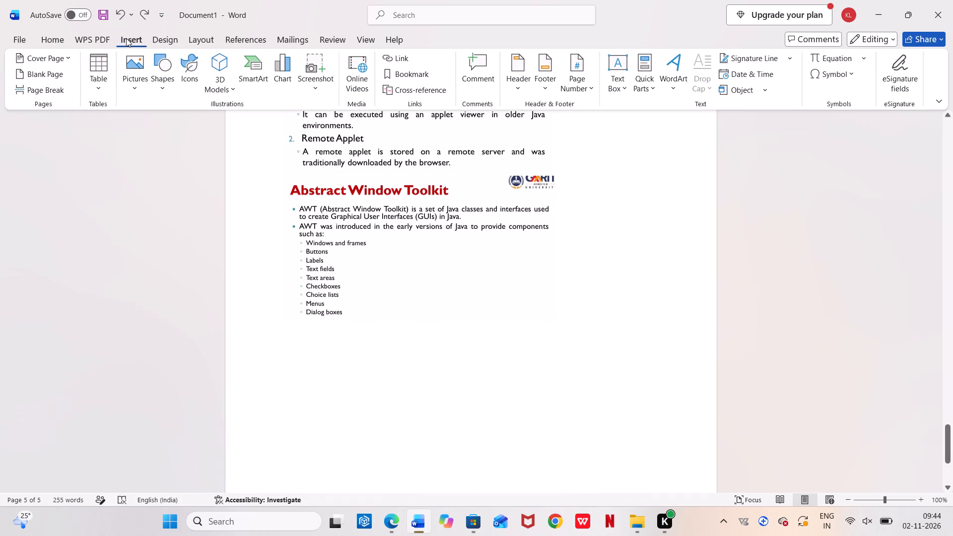
pyautogui.click(314, 92)
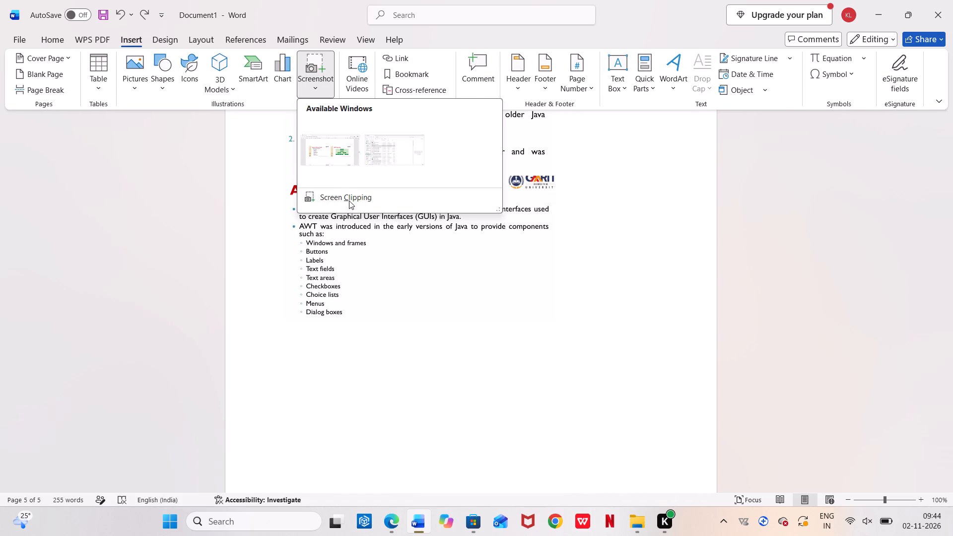
pyautogui.click(350, 203)
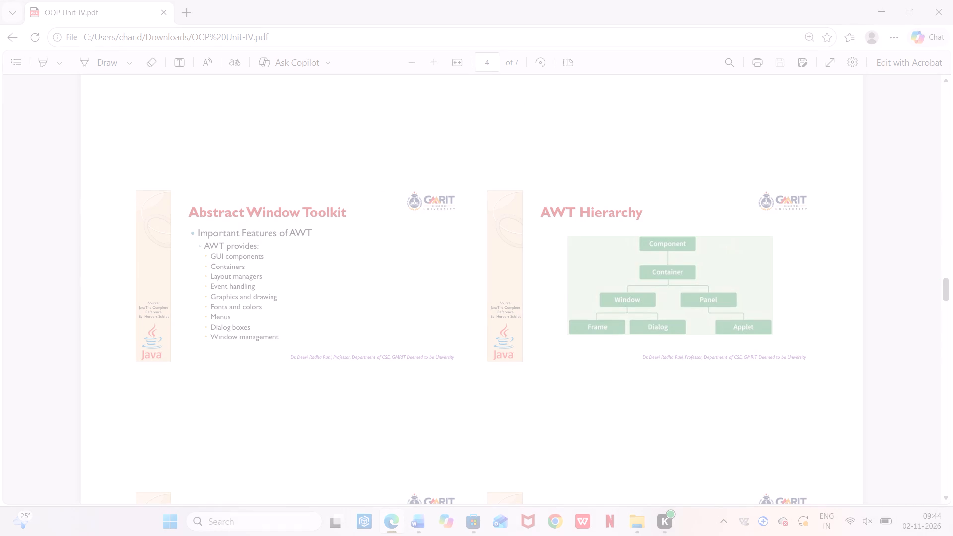
pyautogui.moveTo(194, 223); pyautogui.dragTo(228, 259)
pyautogui.moveTo(228, 259); pyautogui.dragTo(330, 351)
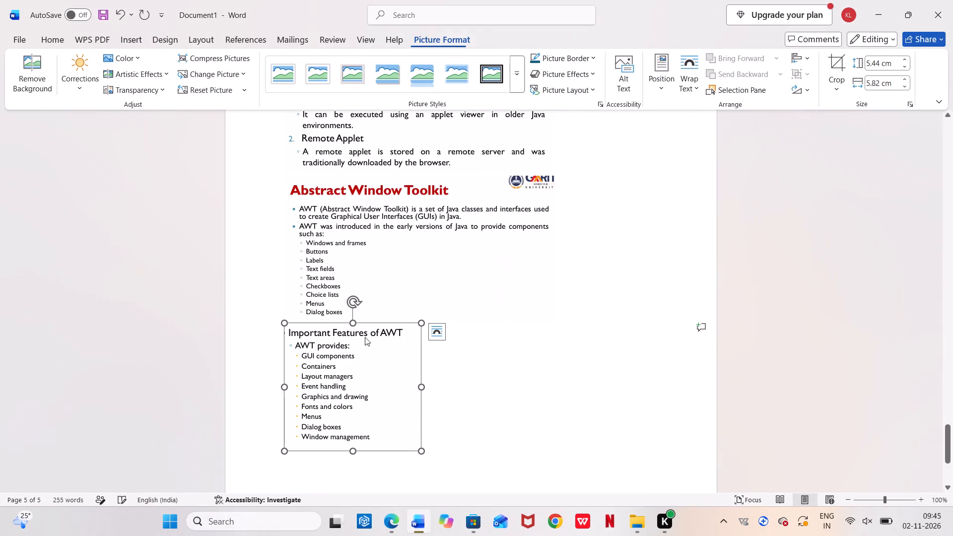
# Insert a screen clipping of the AWT Hierarchy slide, including its title and diagram, below the Important Features of AWT clipping.
pyautogui.click(560, 399)
pyautogui.scroll(-2, 375, 346)
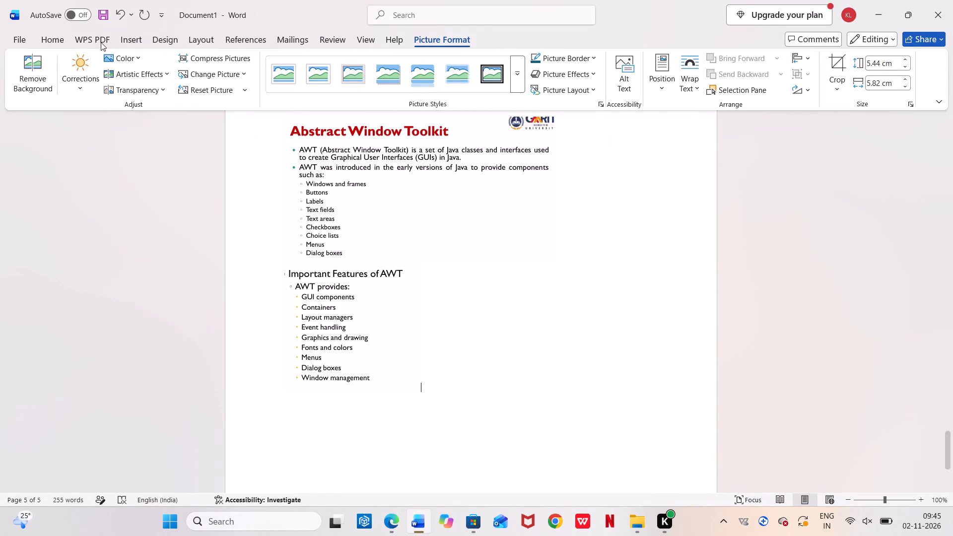
pyautogui.click(140, 38)
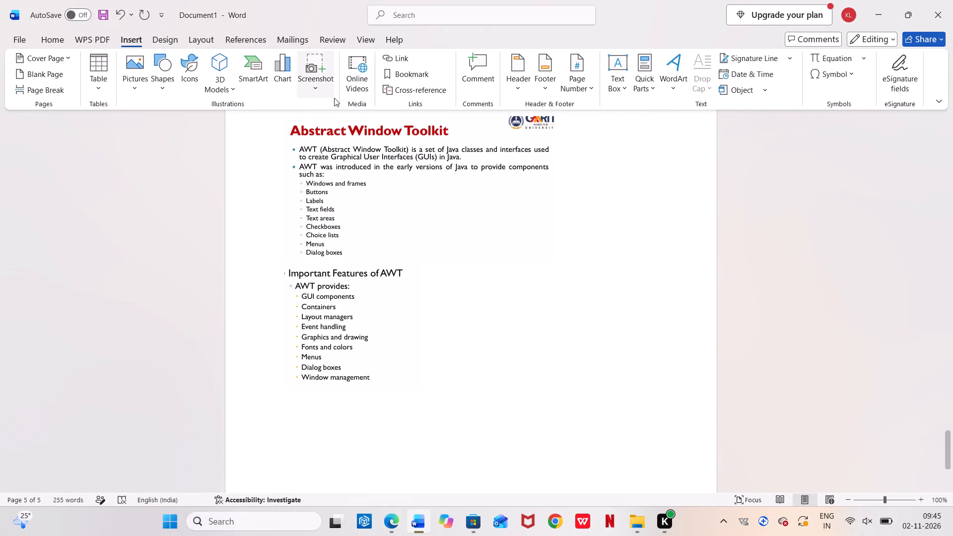
pyautogui.click(312, 85)
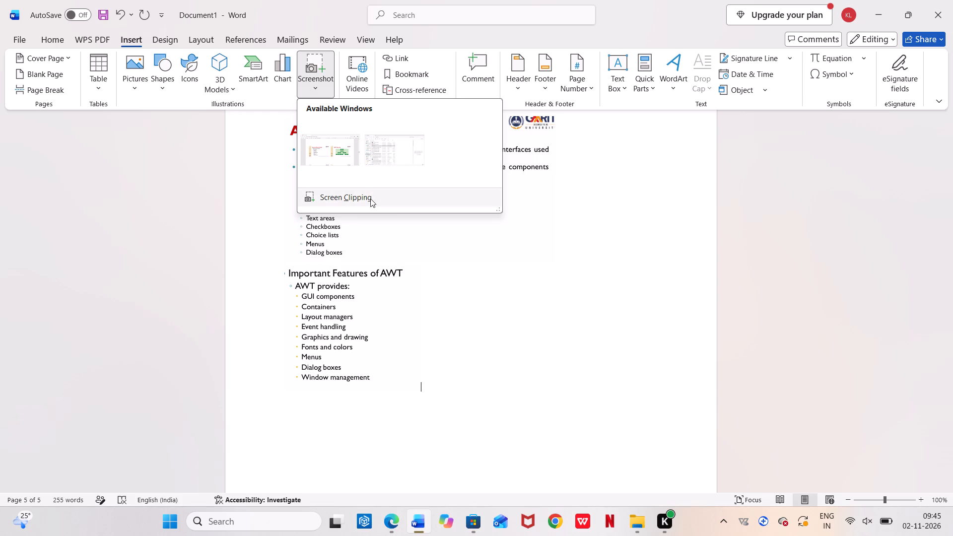
pyautogui.click(370, 199)
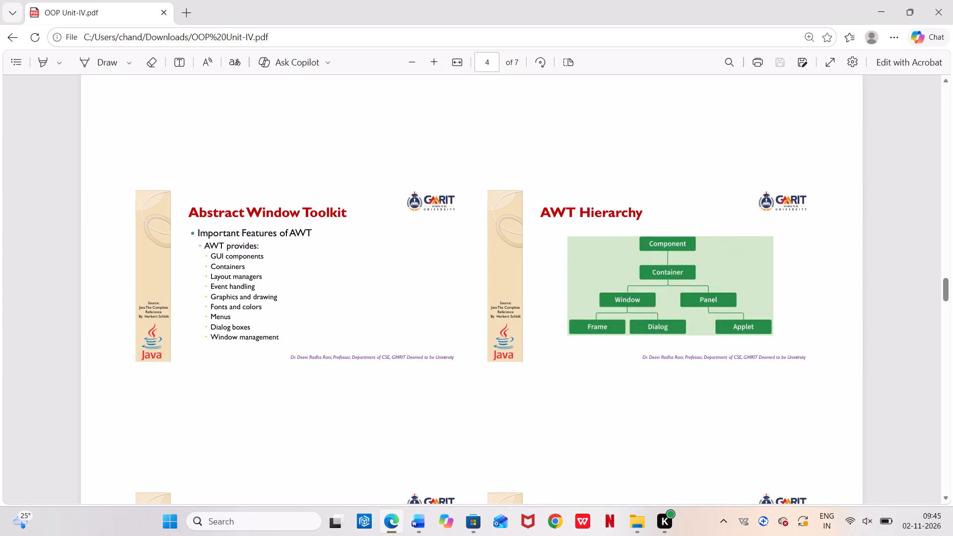
pyautogui.moveTo(532, 197); pyautogui.dragTo(785, 351)
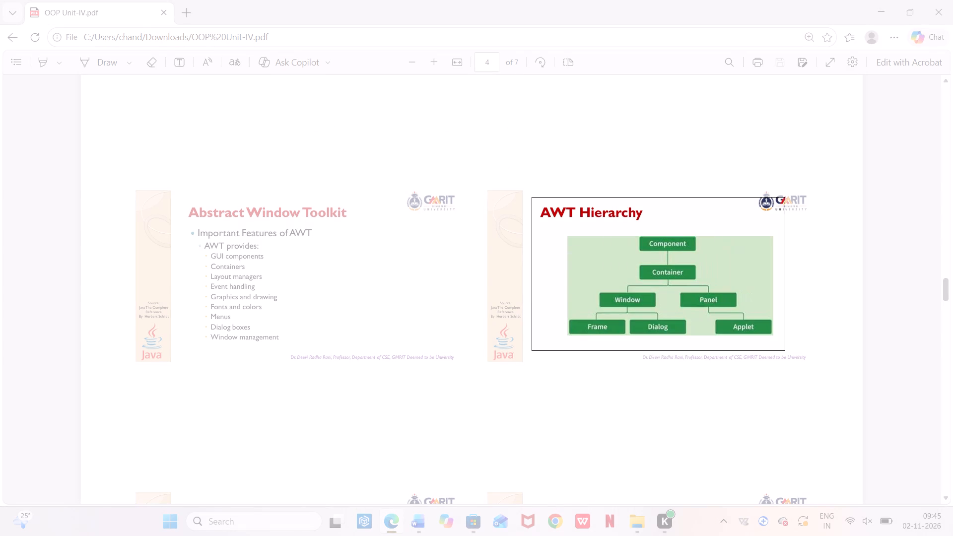
pyautogui.moveTo(785, 351); pyautogui.dragTo(790, 347)
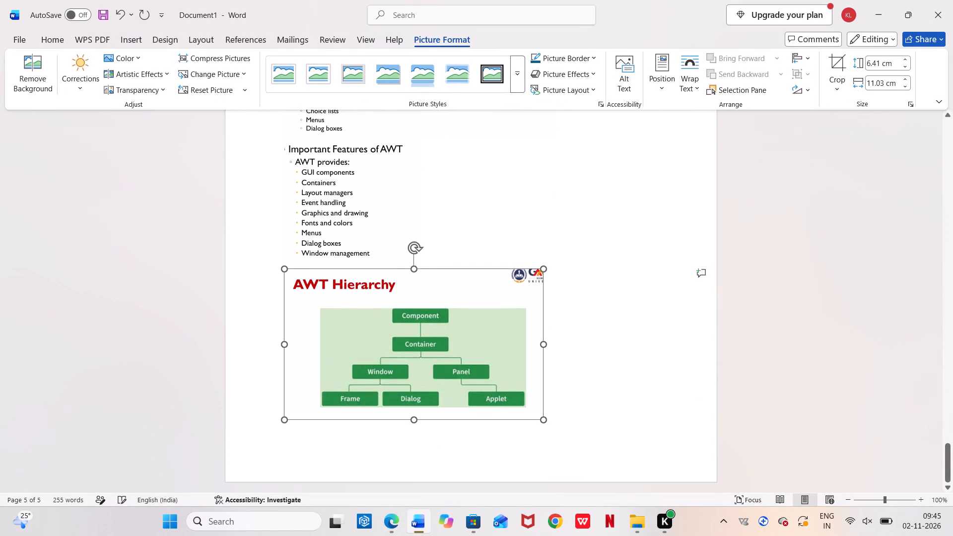
# Insert a screen clipping of the Component slide on the base class and its common functionality, with title, below the AWT Hierarchy clipping.
pyautogui.click(584, 385)
pyautogui.scroll(-5, 582, 415)
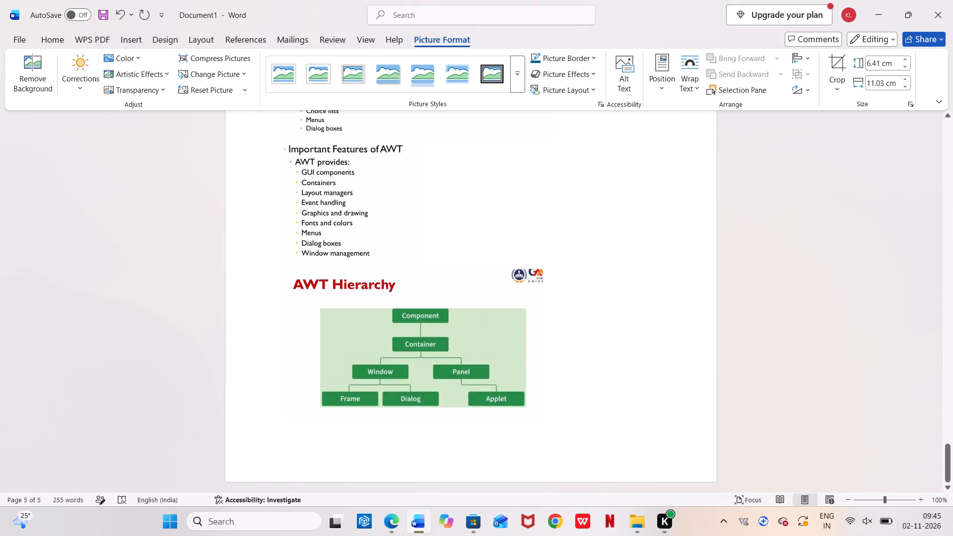
pyautogui.click(125, 37)
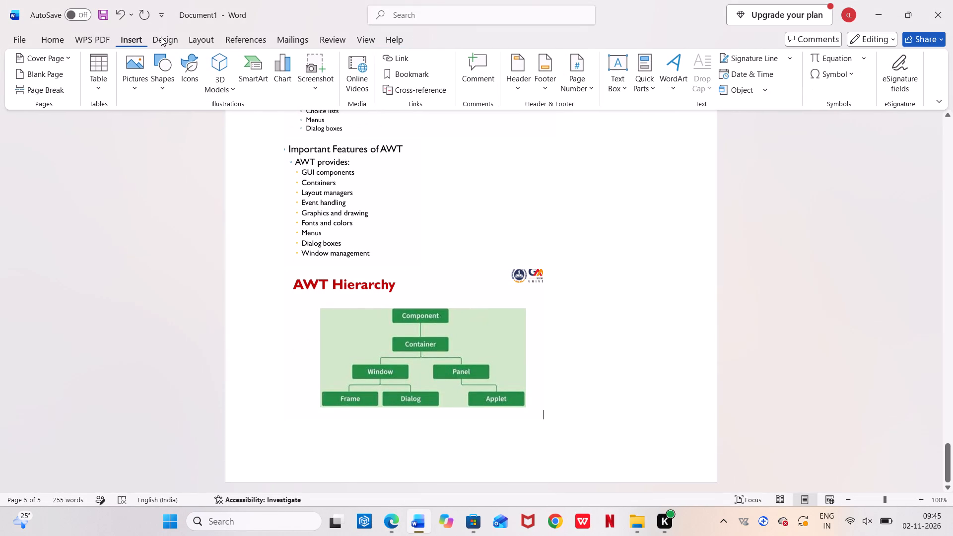
pyautogui.click(318, 88)
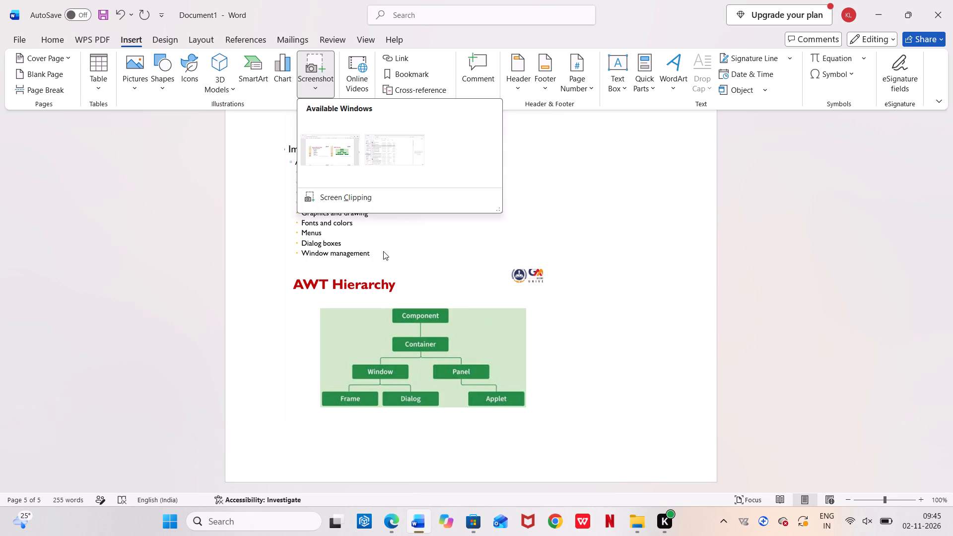
pyautogui.click(357, 193)
pyautogui.scroll(-5, 346, 286)
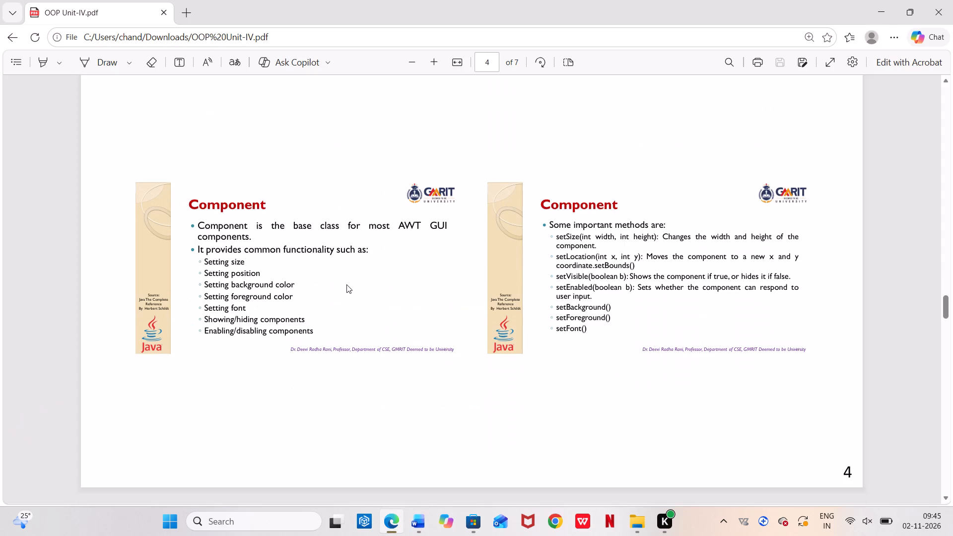
pyautogui.moveTo(182, 196); pyautogui.dragTo(210, 209)
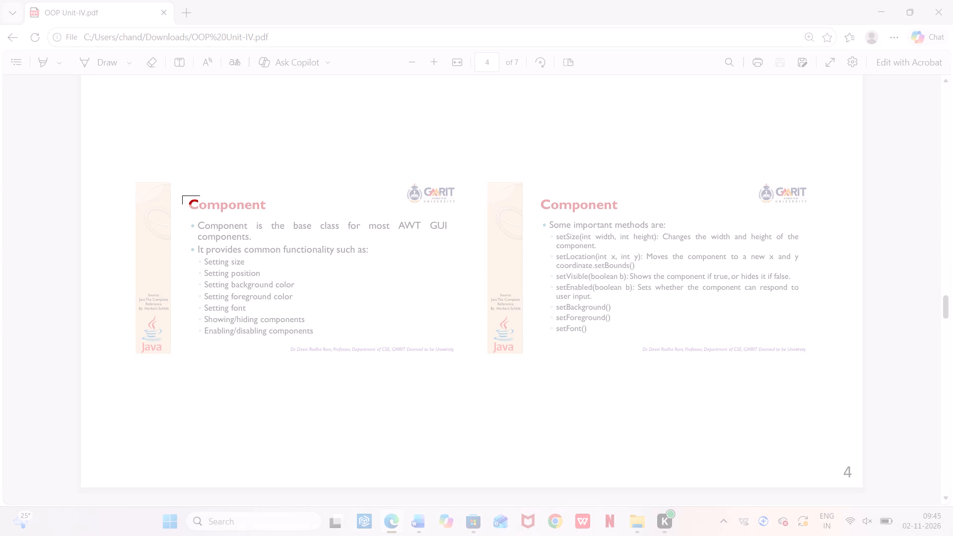
pyautogui.moveTo(210, 209); pyautogui.dragTo(453, 342)
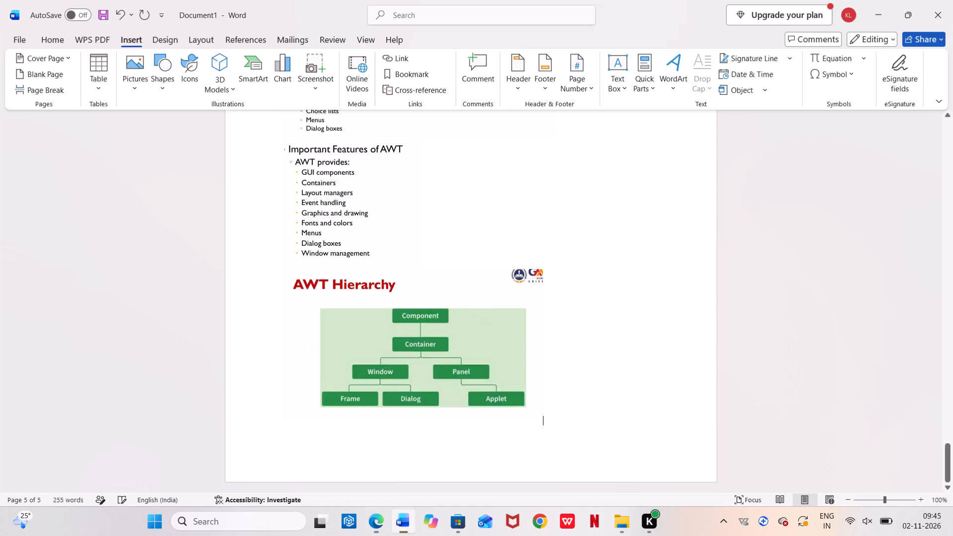
pyautogui.click(376, 415)
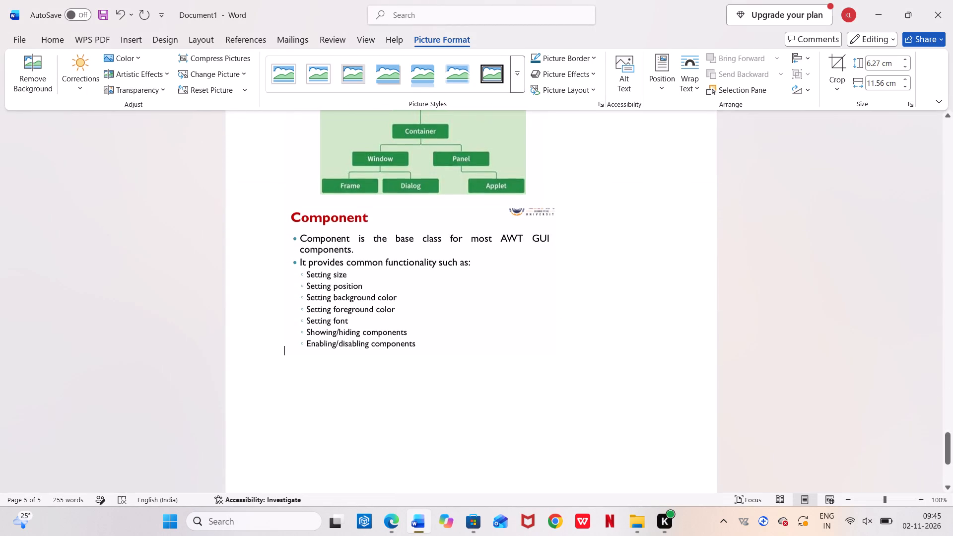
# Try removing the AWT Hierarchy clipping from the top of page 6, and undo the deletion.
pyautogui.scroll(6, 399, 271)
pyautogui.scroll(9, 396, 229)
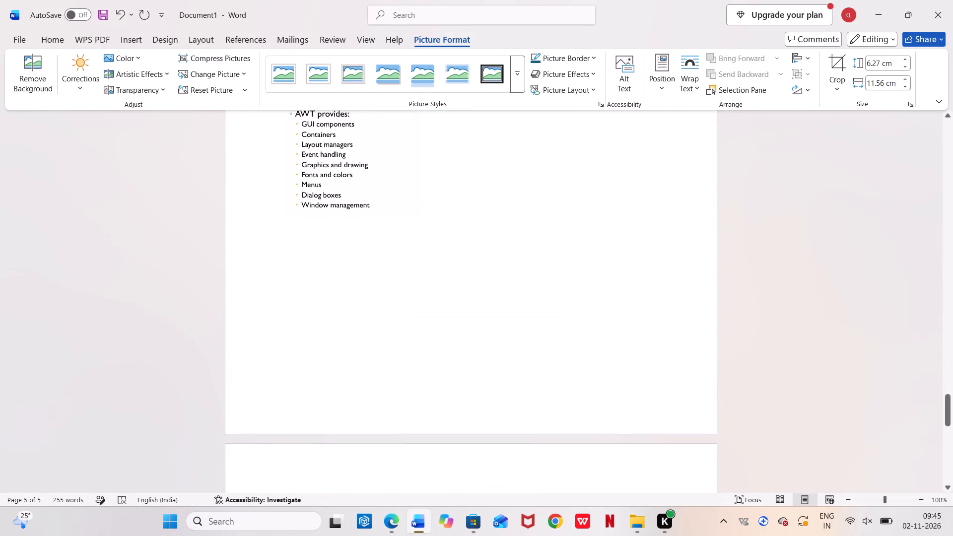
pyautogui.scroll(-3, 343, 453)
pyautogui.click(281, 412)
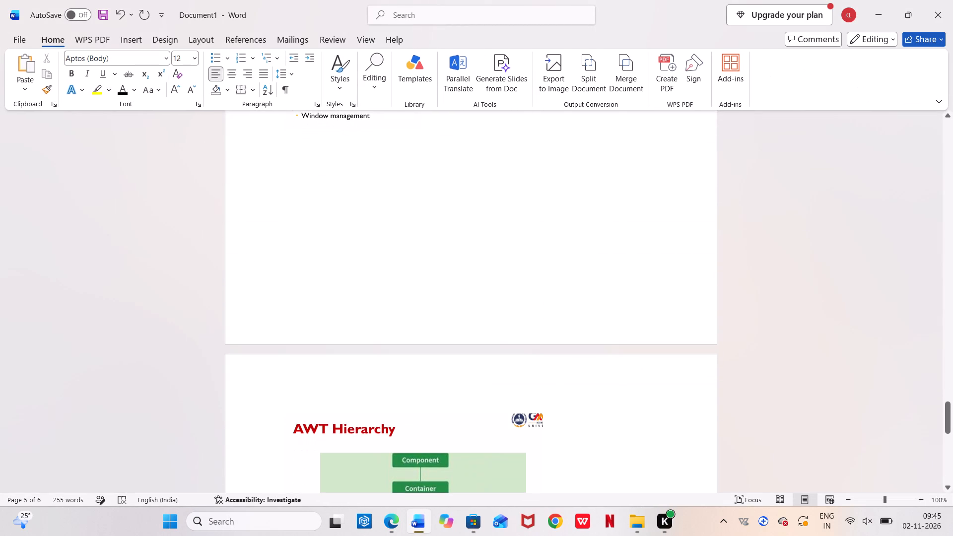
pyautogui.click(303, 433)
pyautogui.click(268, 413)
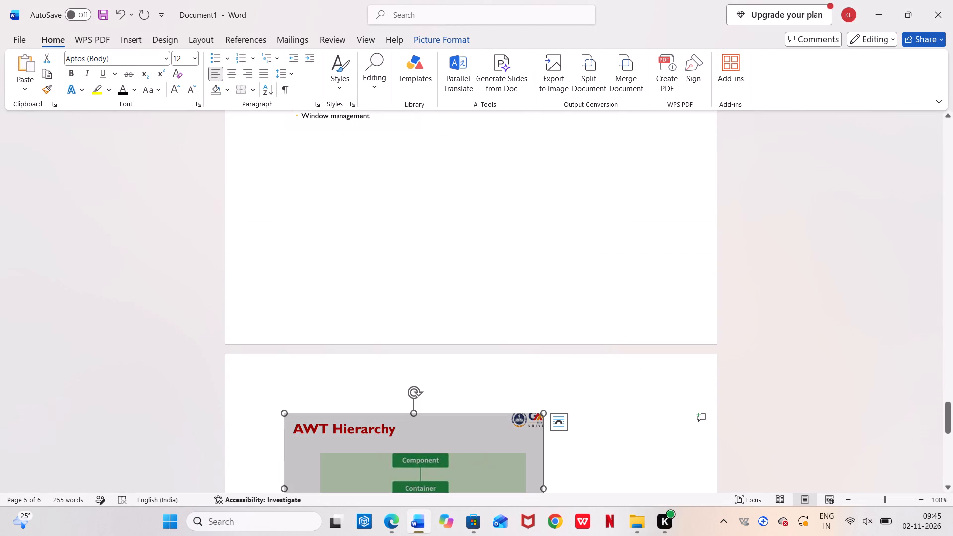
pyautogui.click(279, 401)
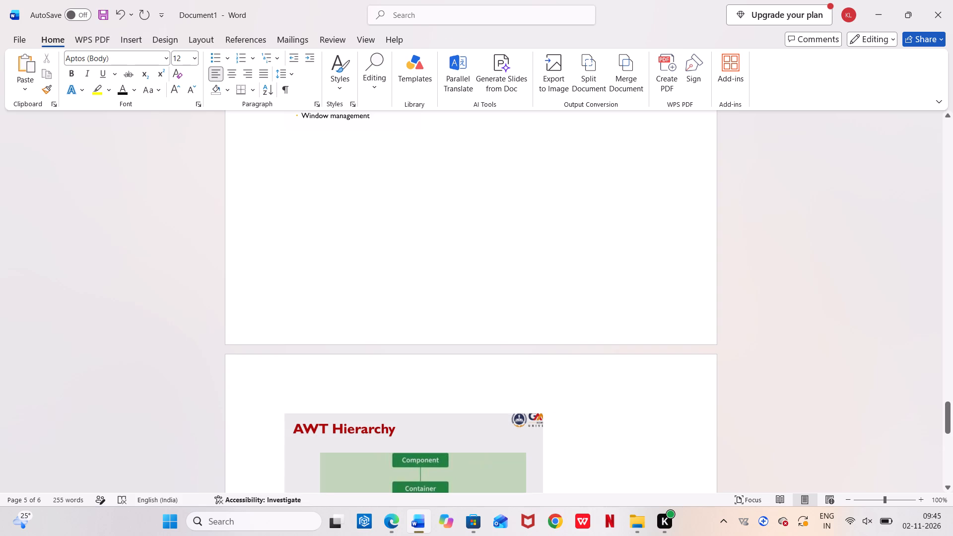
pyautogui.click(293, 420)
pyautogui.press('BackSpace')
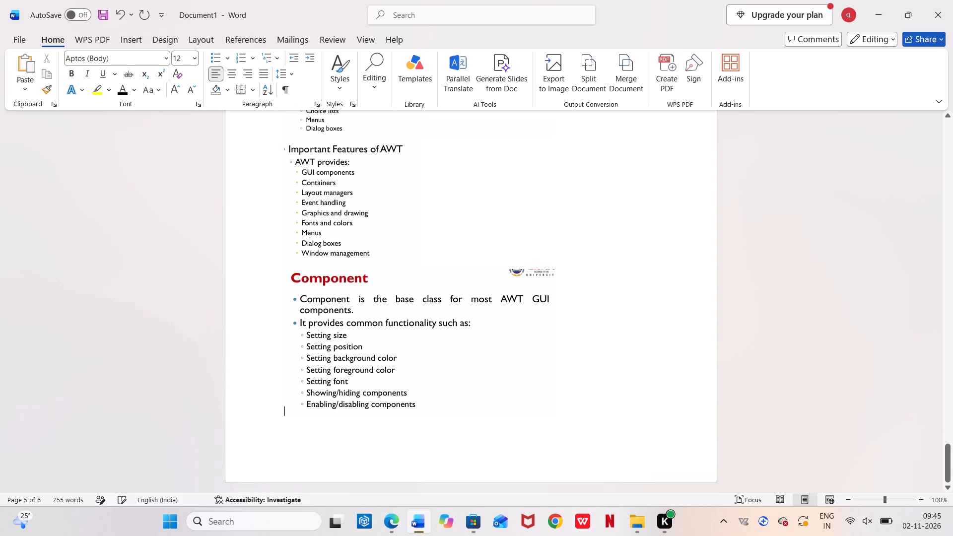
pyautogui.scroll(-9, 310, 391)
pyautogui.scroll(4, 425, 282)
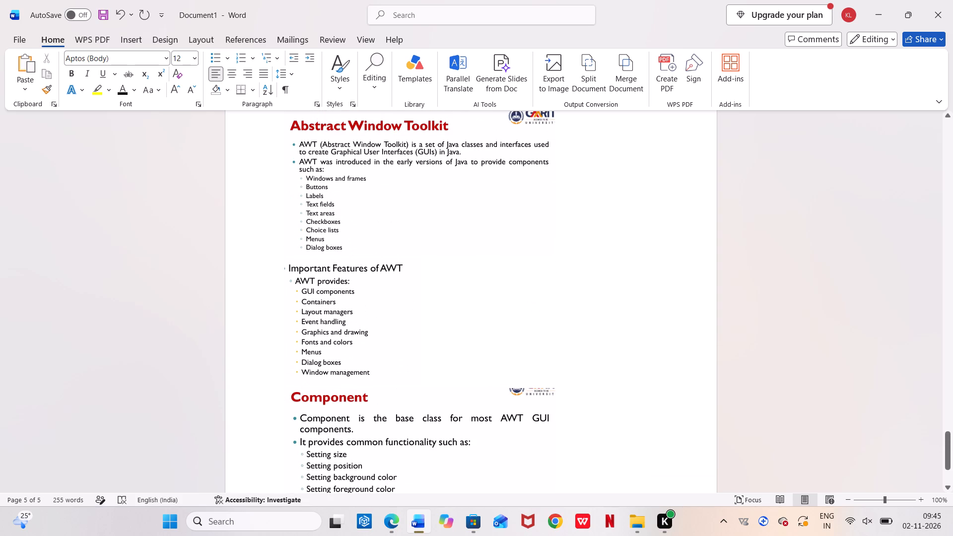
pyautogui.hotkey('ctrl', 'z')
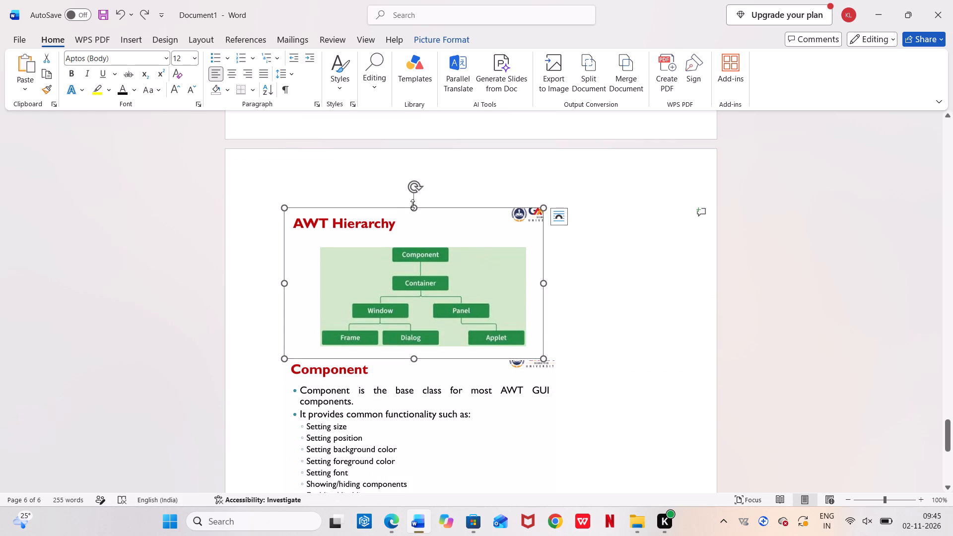
# Stretch the AWT Hierarchy clipping slightly taller, keeping its width.
pyautogui.click(421, 281)
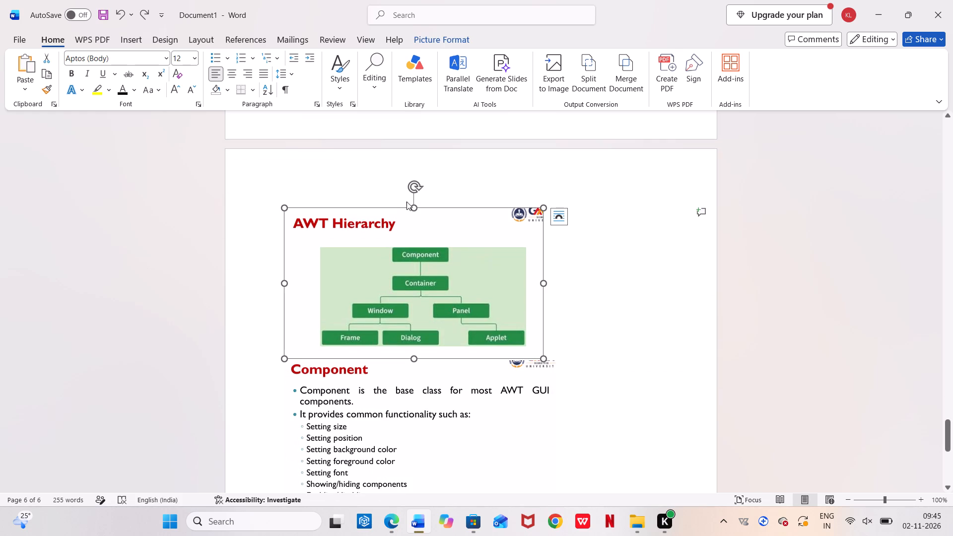
pyautogui.click(414, 205)
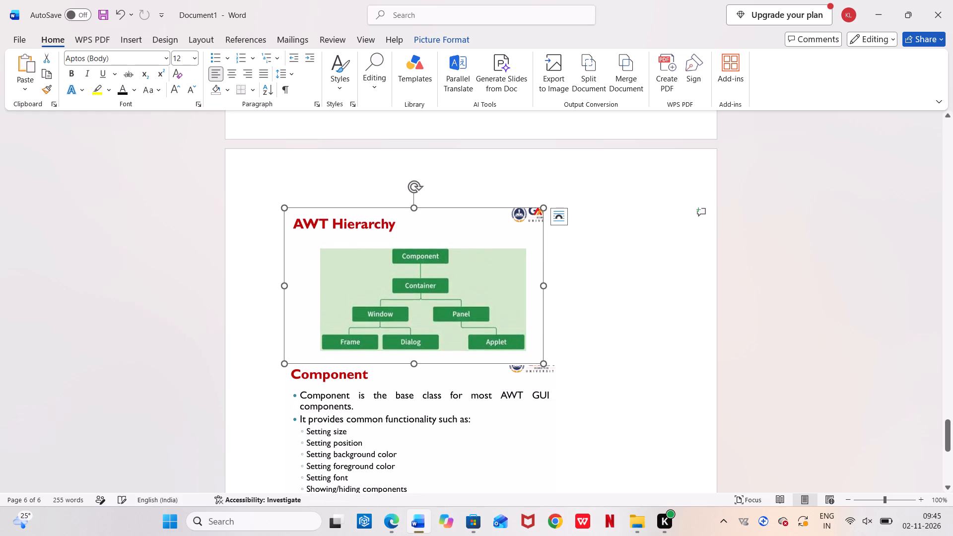
pyautogui.click(672, 425)
# Examine the layout of the AWT clippings across pages 5 and 6, including the space before the AWT Hierarchy clipping.
pyautogui.scroll(3, 361, 283)
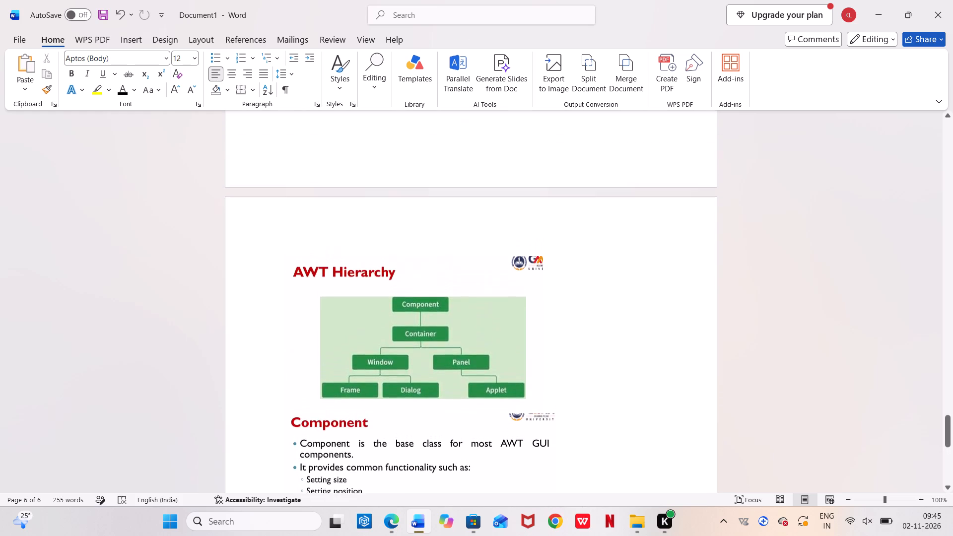
pyautogui.scroll(5, 360, 250)
pyautogui.scroll(4, 359, 210)
pyautogui.scroll(3, 397, 150)
pyautogui.scroll(-4, 301, 458)
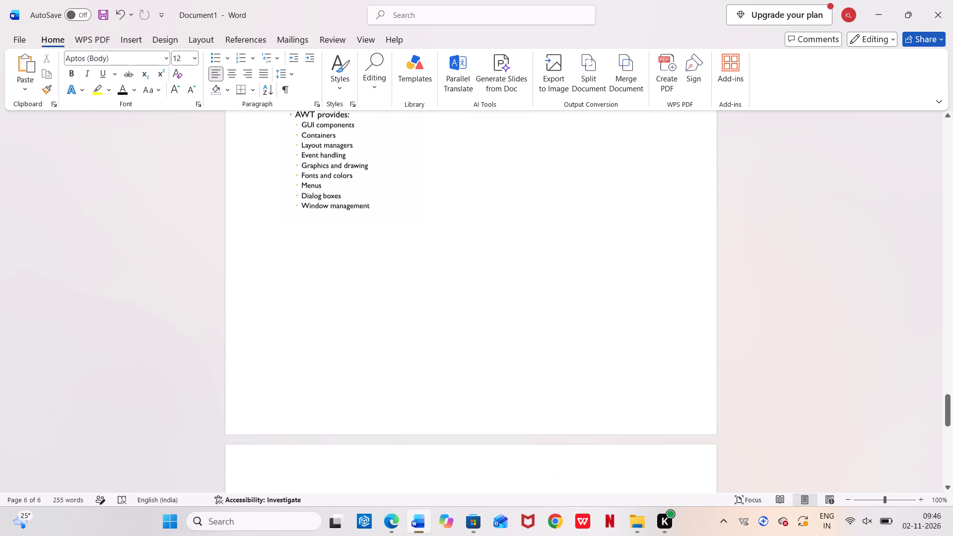
pyautogui.scroll(-7, 320, 488)
pyautogui.scroll(-5, 332, 262)
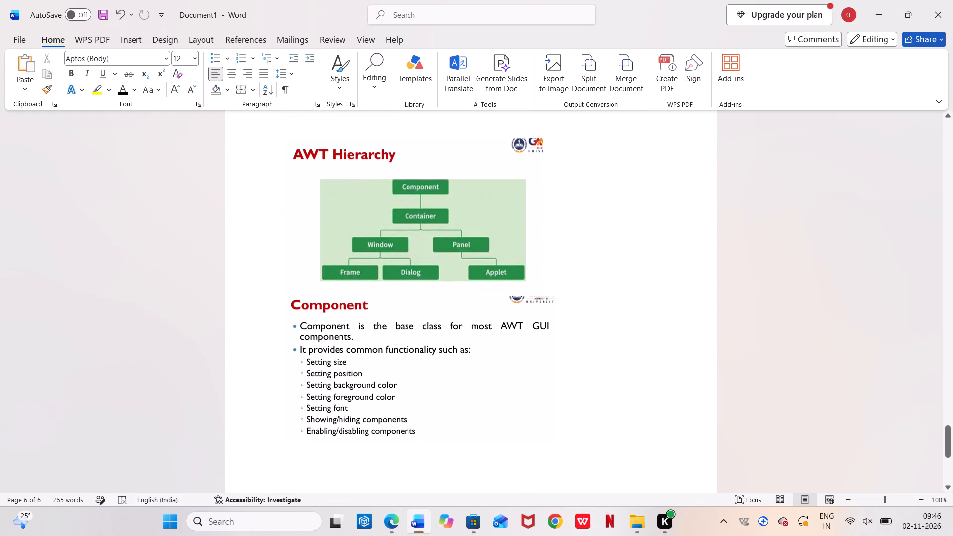
# Delete the AWT Hierarchy and Component clippings that follow the Important Features of AWT clipping.
pyautogui.moveTo(354, 374); pyautogui.dragTo(359, 410)
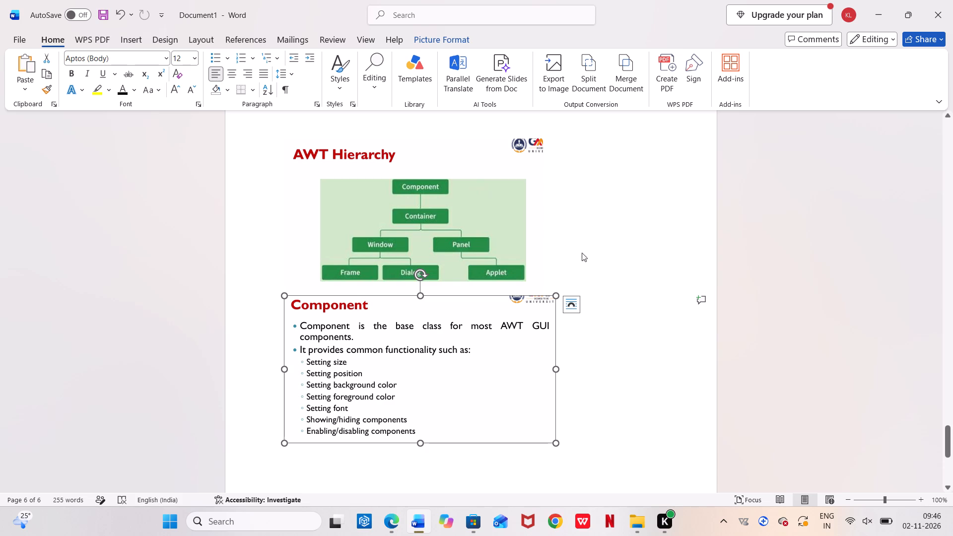
pyautogui.click(575, 262)
pyautogui.press('BackSpace')
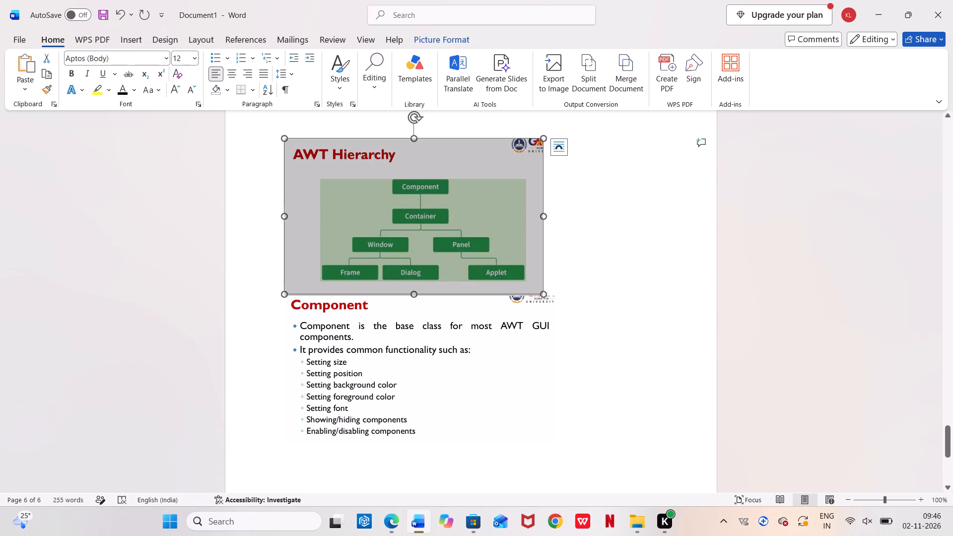
pyautogui.press('BackSpace')
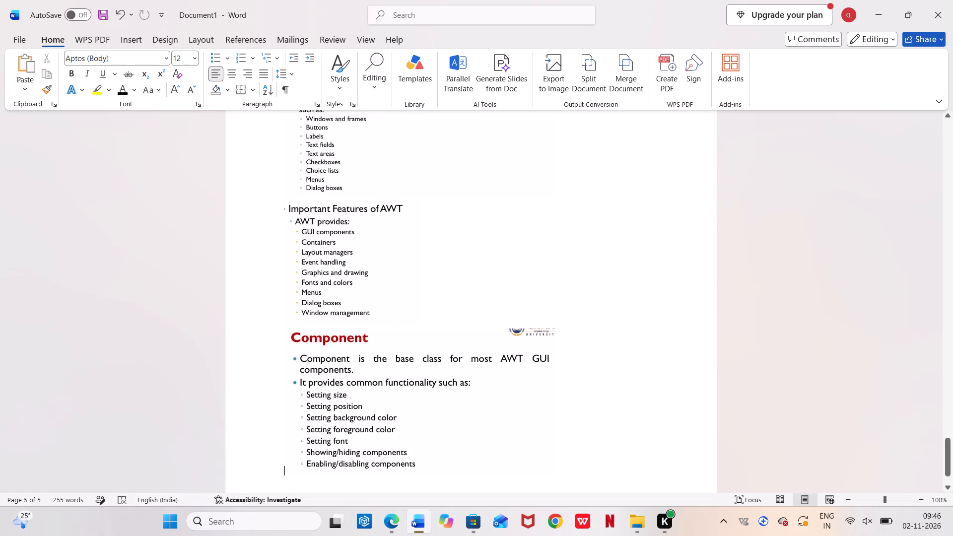
pyautogui.click(385, 413)
pyautogui.press('BackSpace')
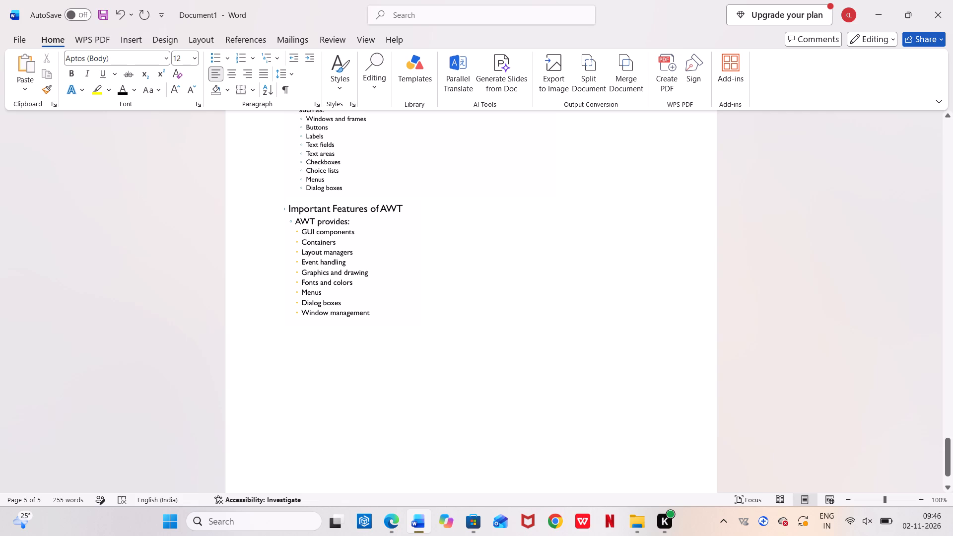
# Insert a screen clipping of the AWT Hierarchy slide's title and diagram, about 10.9 by 6.5 cm, below the Important Features of AWT clipping.
pyautogui.click(132, 39)
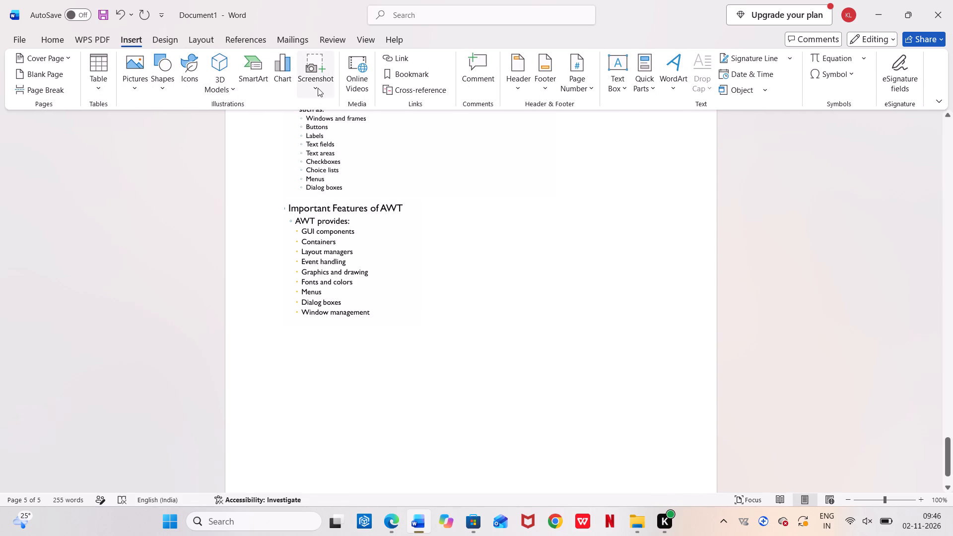
pyautogui.click(318, 88)
pyautogui.click(378, 199)
pyautogui.scroll(1, 386, 237)
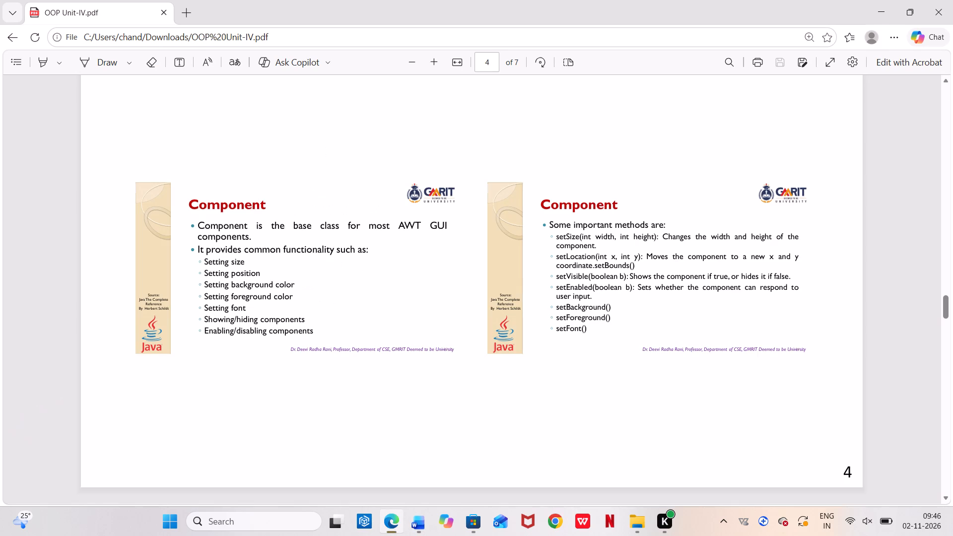
pyautogui.scroll(3, 386, 237)
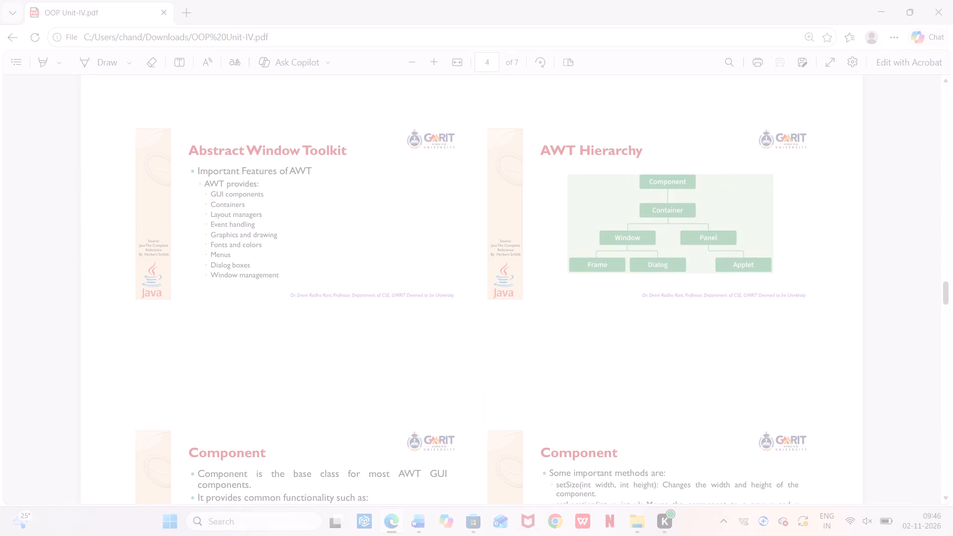
pyautogui.moveTo(535, 136); pyautogui.dragTo(794, 288)
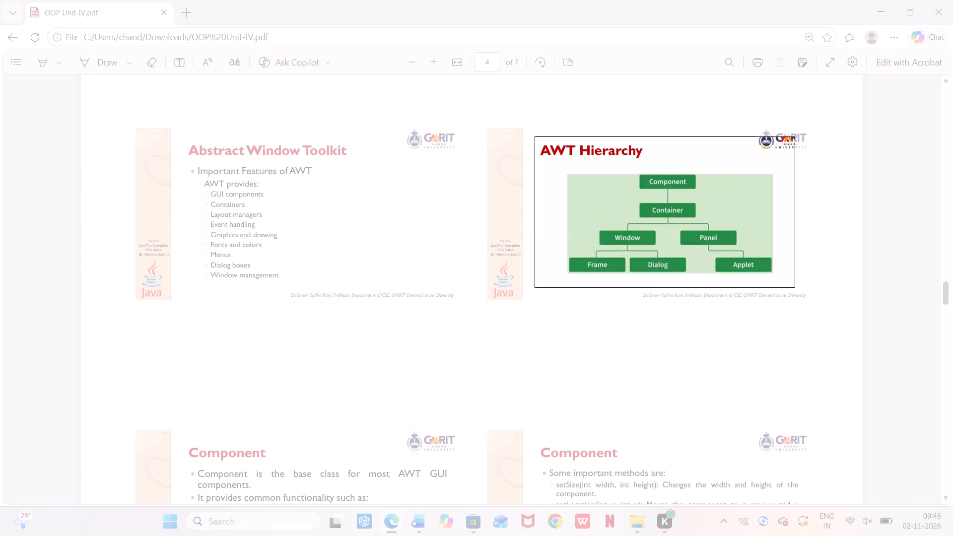
pyautogui.moveTo(794, 288); pyautogui.dragTo(790, 288)
pyautogui.click(639, 394)
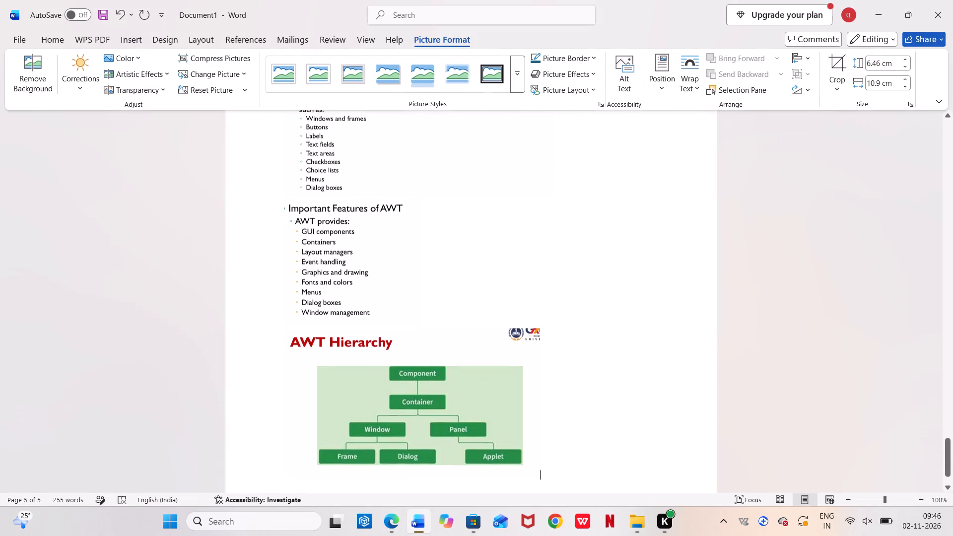
# On a new line after the AWT Hierarchy clipping, insert a screen clipping of the Component base class slide with title, about 11.6 by 6.5 cm.
pyautogui.scroll(-3, 552, 407)
pyautogui.scroll(-2, 468, 326)
pyautogui.scroll(-3, 528, 344)
pyautogui.press('Return')
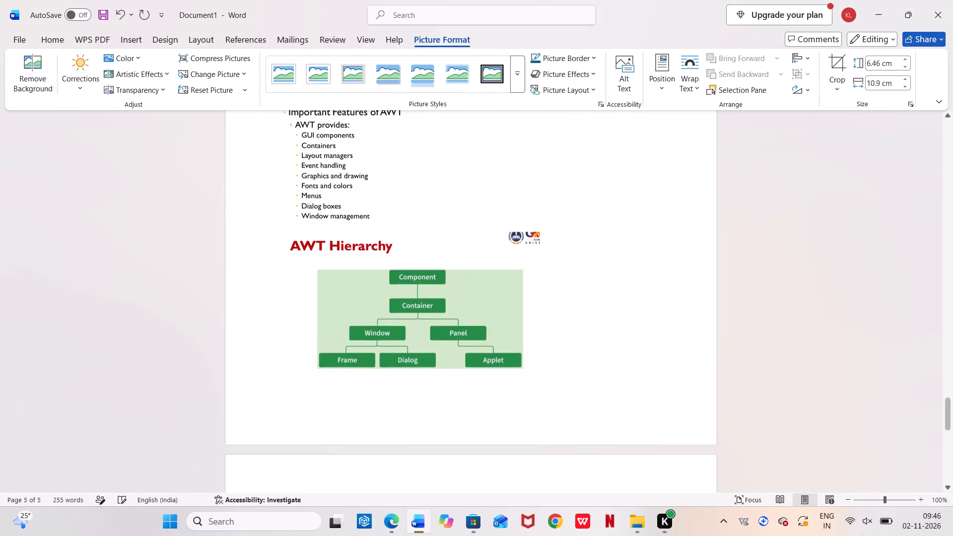
pyautogui.scroll(-4, 532, 340)
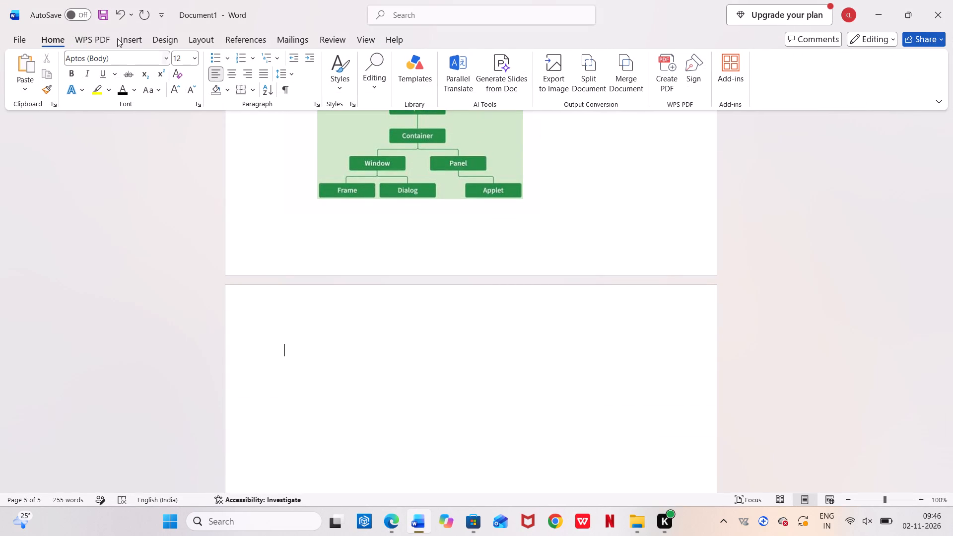
pyautogui.click(127, 35)
pyautogui.click(311, 76)
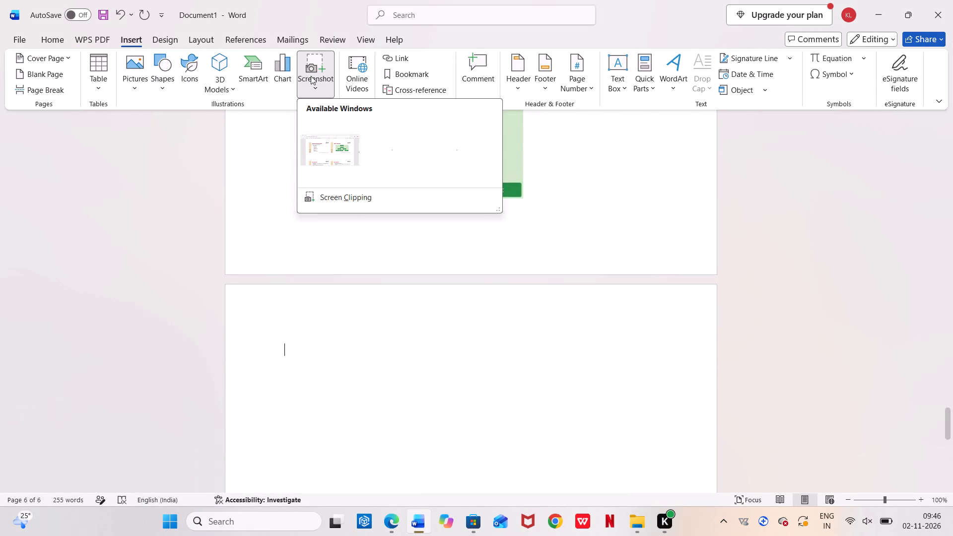
pyautogui.click(316, 92)
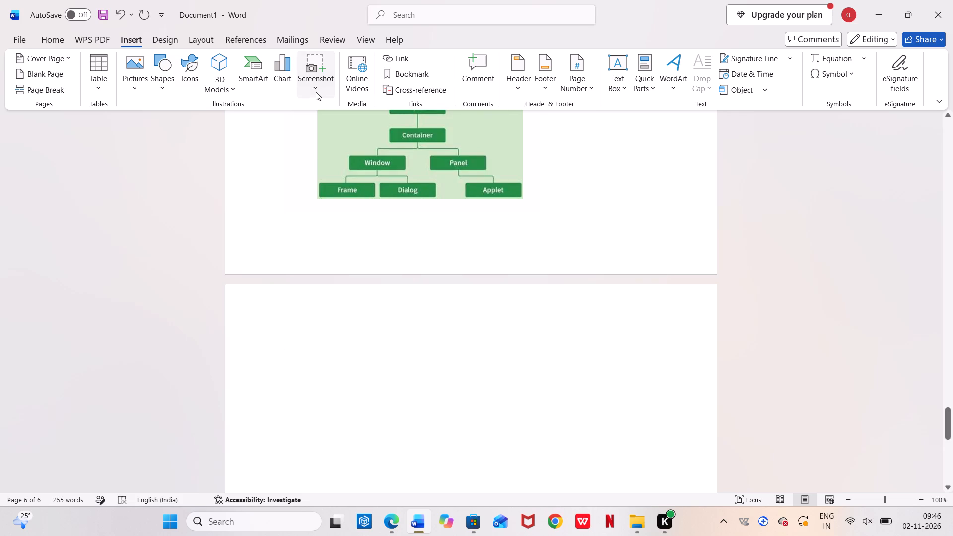
pyautogui.click(316, 92)
pyautogui.click(365, 200)
pyautogui.scroll(-4, 357, 332)
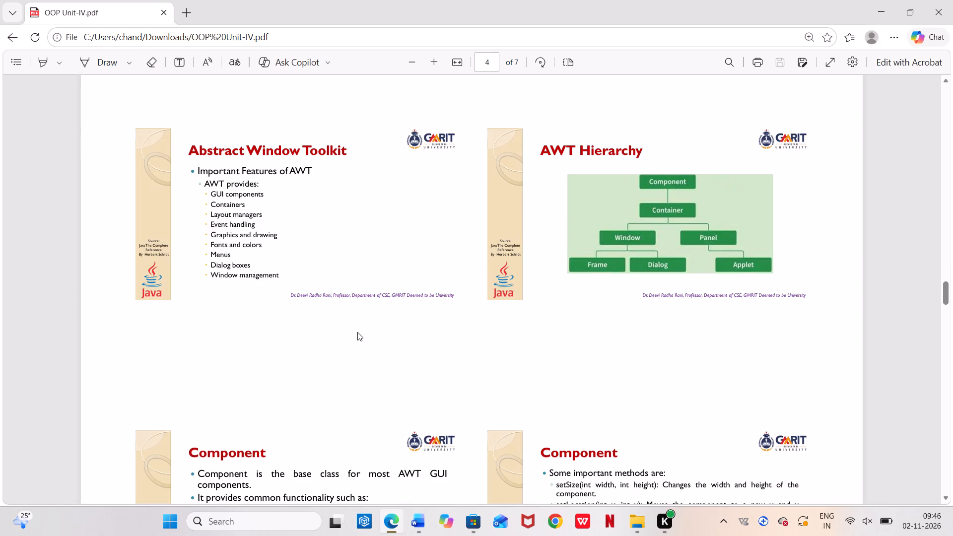
pyautogui.moveTo(185, 194); pyautogui.dragTo(457, 346)
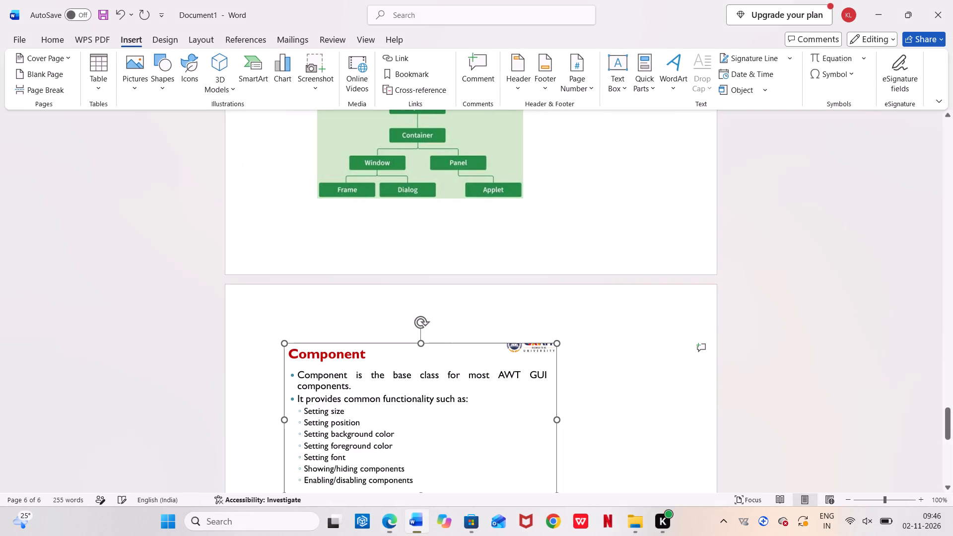
pyautogui.click(662, 402)
# Insert a screen clipping of the Component slide's important methods list, without its title, about 11.6 by 5.1 cm, on a new line below the Component clipping.
pyautogui.scroll(-3, 565, 375)
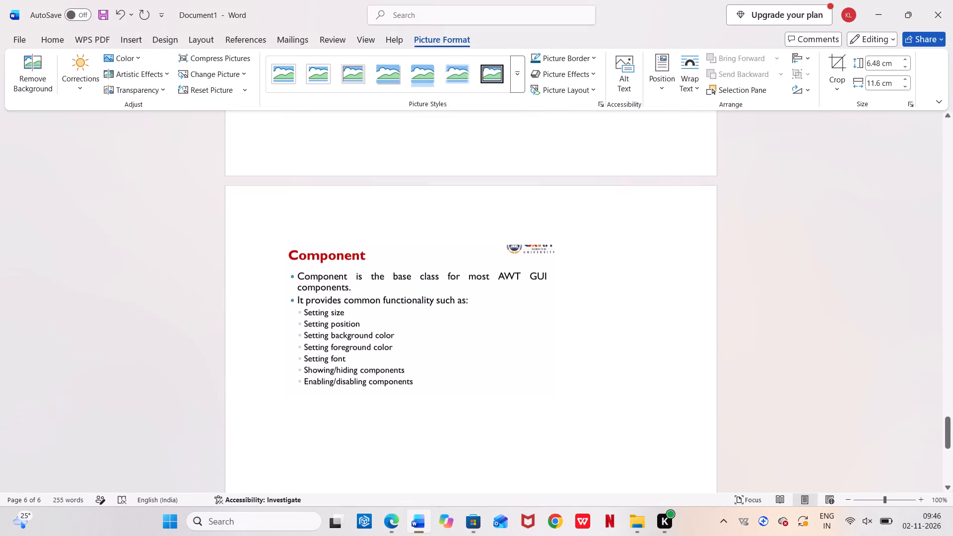
pyautogui.press('Return')
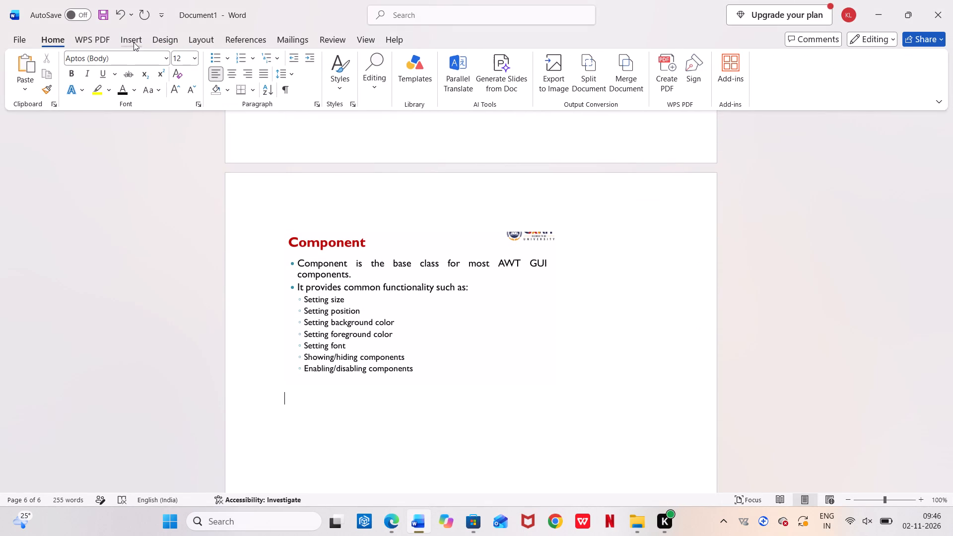
pyautogui.click(134, 42)
pyautogui.click(319, 82)
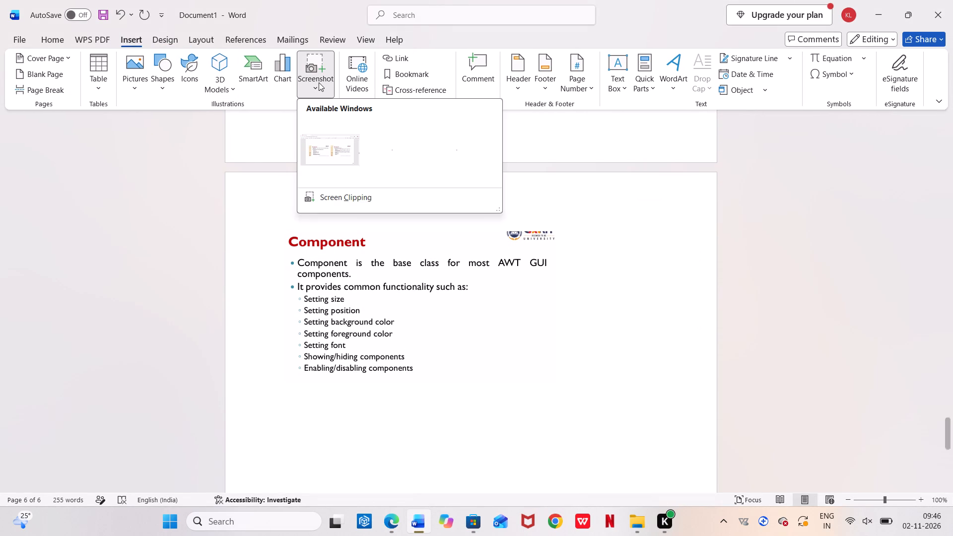
pyautogui.click(368, 203)
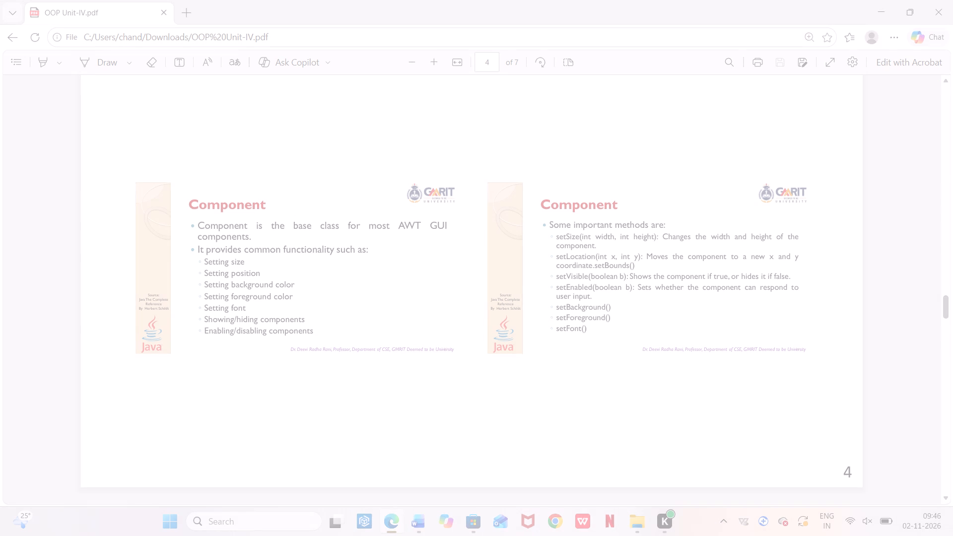
pyautogui.moveTo(538, 215); pyautogui.dragTo(776, 324)
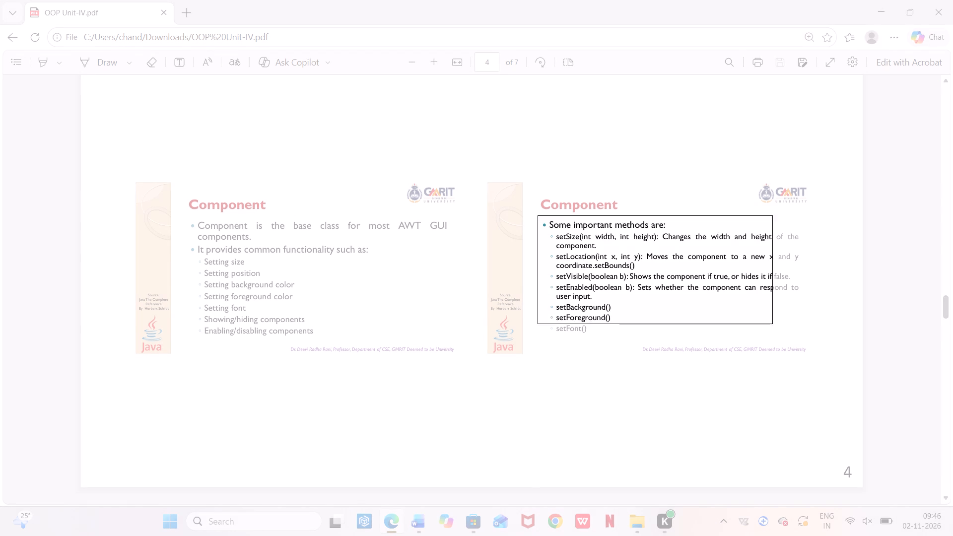
pyautogui.moveTo(776, 324); pyautogui.dragTo(810, 335)
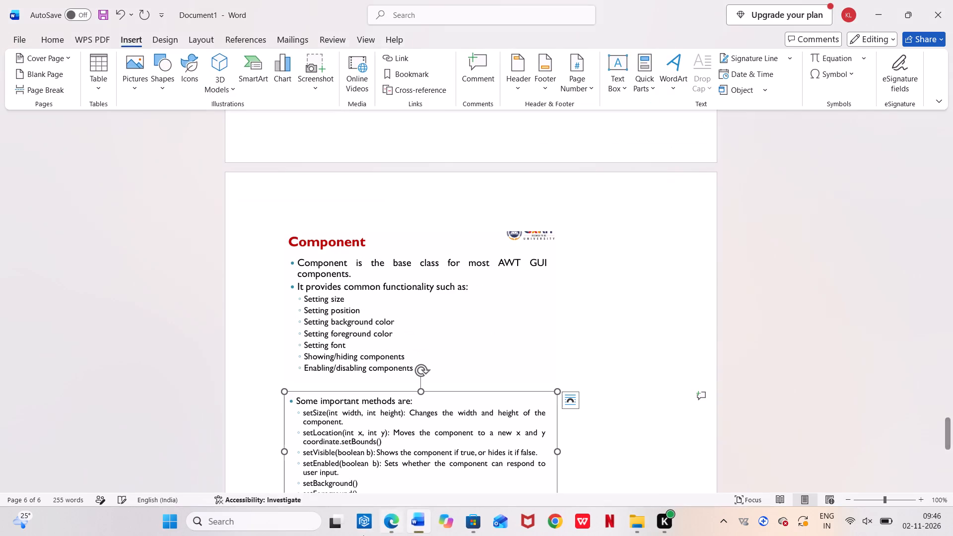
pyautogui.click(598, 281)
# On a new line below the methods clipping, insert a screen clipping of the Container slide's title and definition, about 12 by 4 cm.
pyautogui.scroll(-2, 386, 377)
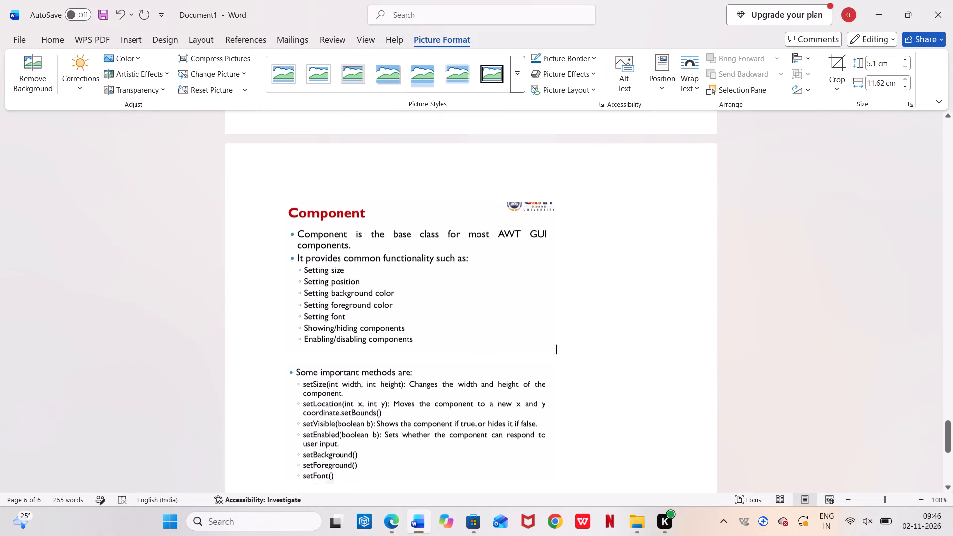
pyautogui.scroll(-3, 385, 377)
pyautogui.click(514, 364)
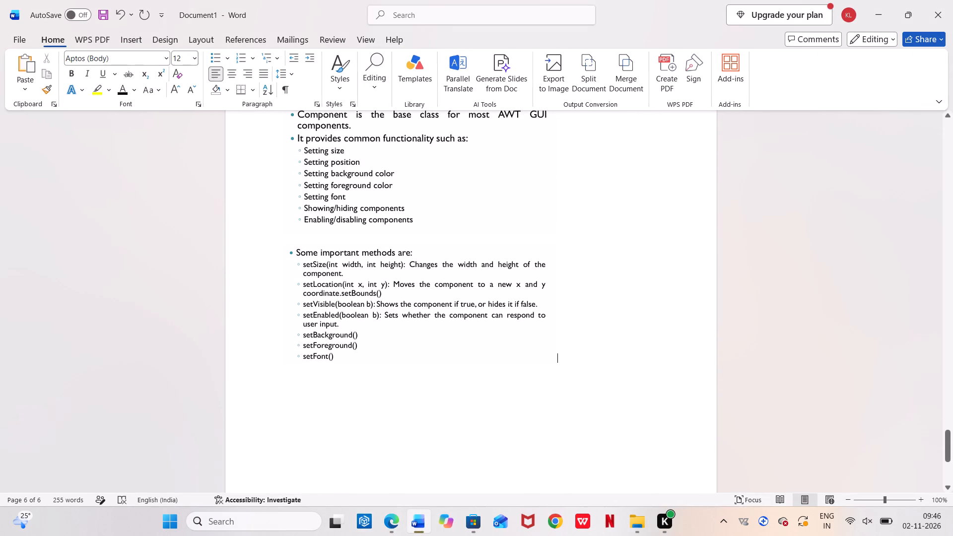
pyautogui.press('Return')
pyautogui.scroll(-3, 374, 415)
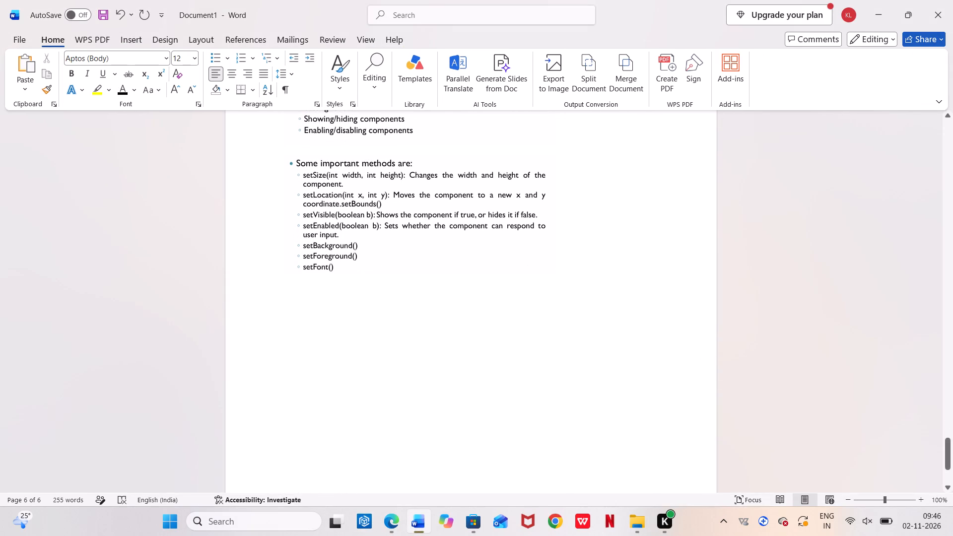
pyautogui.click(132, 39)
pyautogui.click(318, 87)
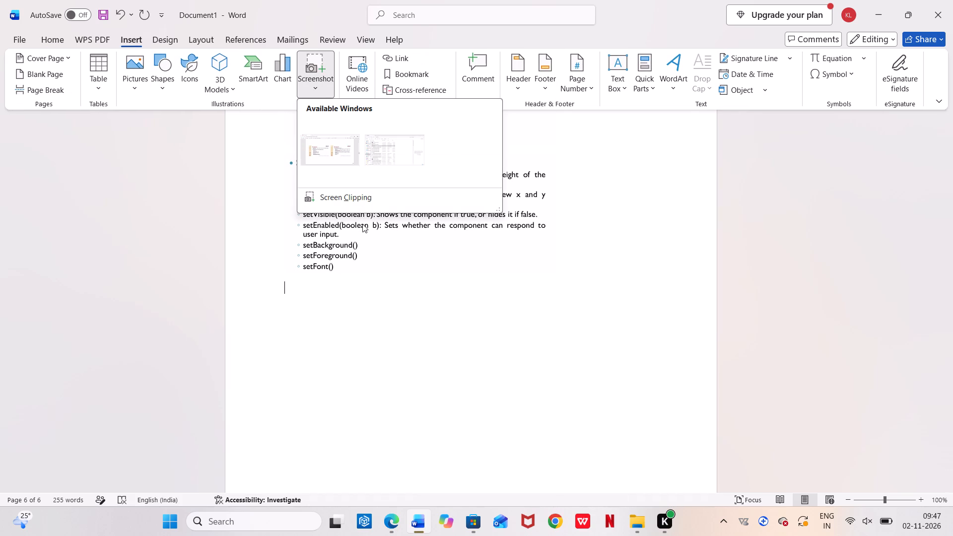
pyautogui.click(372, 197)
pyautogui.scroll(-2, 290, 247)
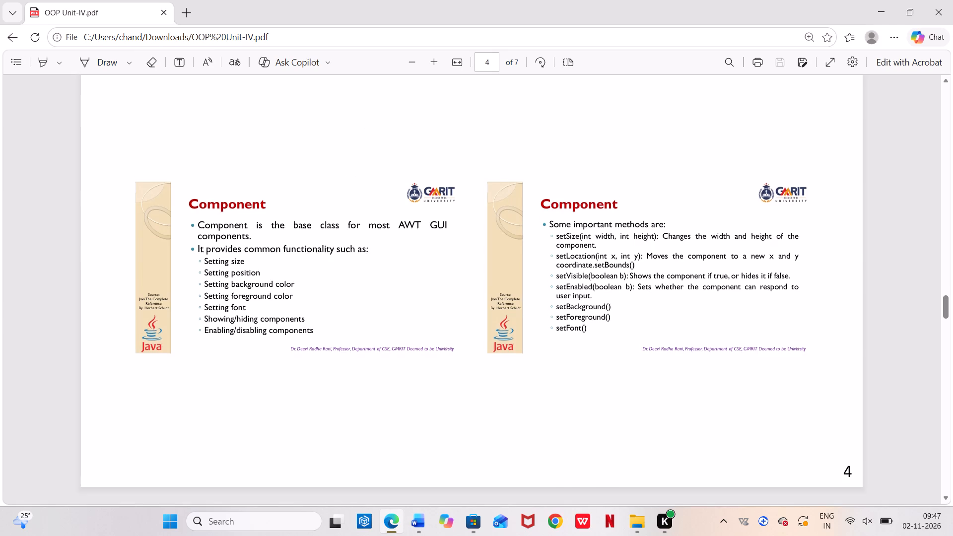
pyautogui.scroll(-4, 290, 247)
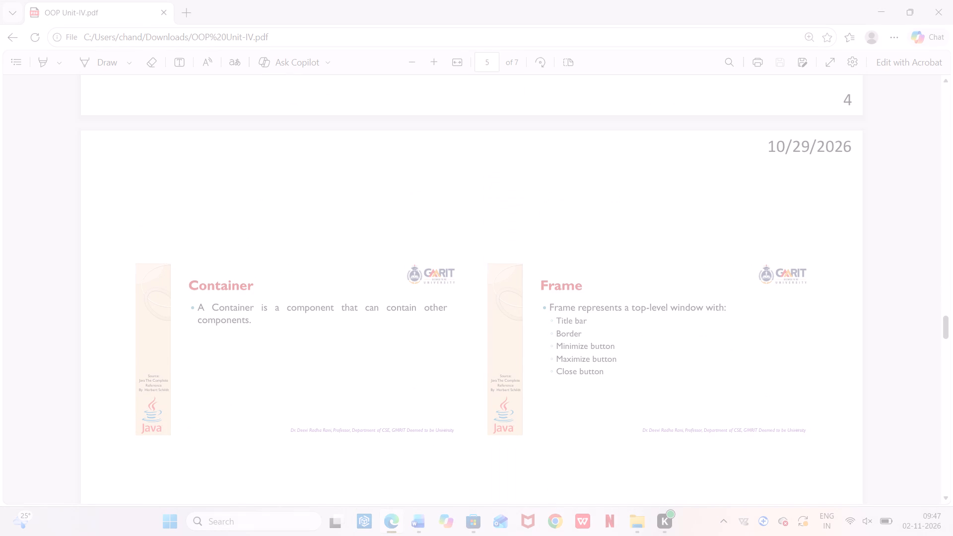
pyautogui.moveTo(183, 272); pyautogui.dragTo(454, 372)
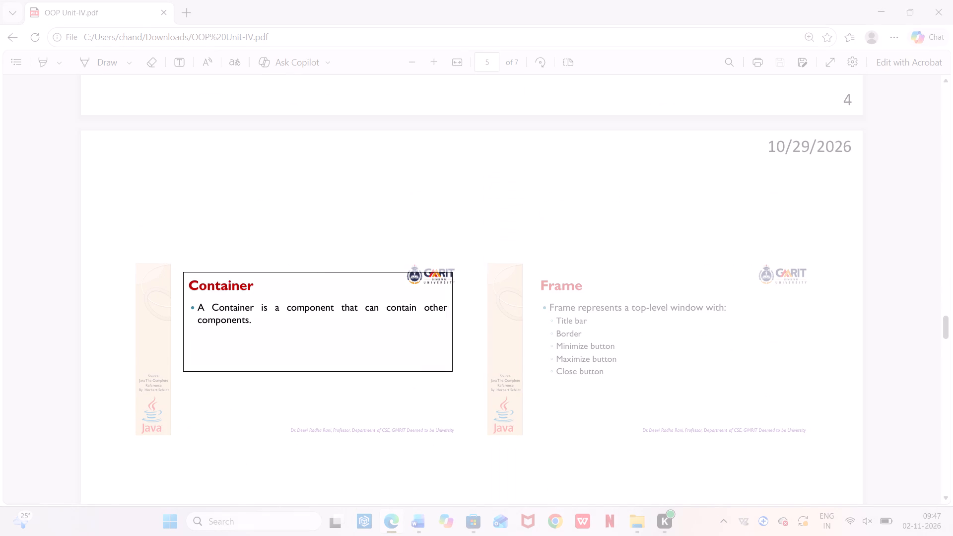
pyautogui.moveTo(454, 372); pyautogui.dragTo(465, 365)
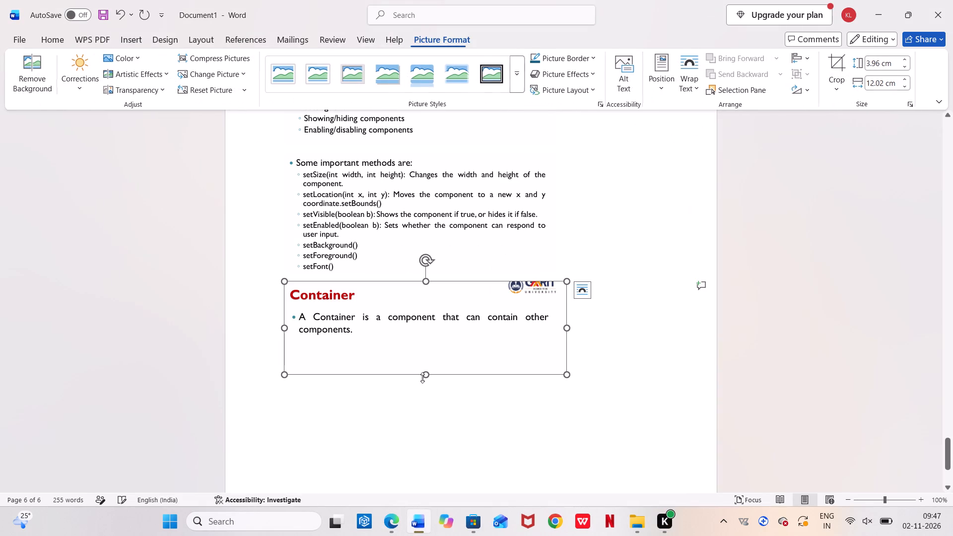
pyautogui.click(423, 417)
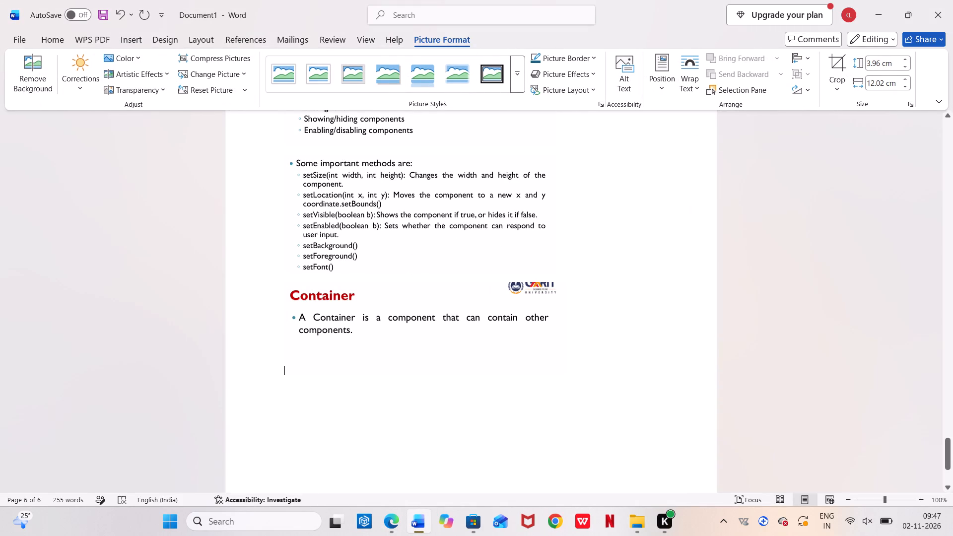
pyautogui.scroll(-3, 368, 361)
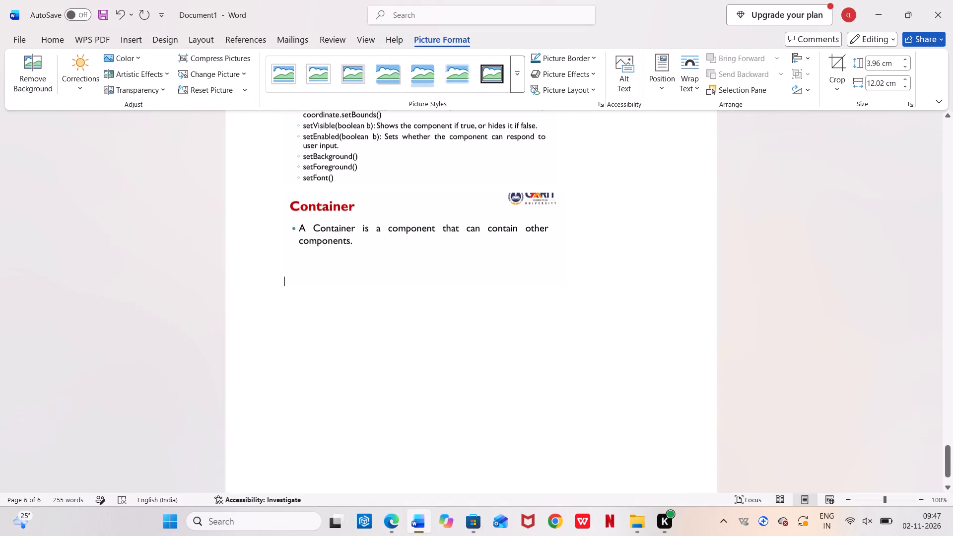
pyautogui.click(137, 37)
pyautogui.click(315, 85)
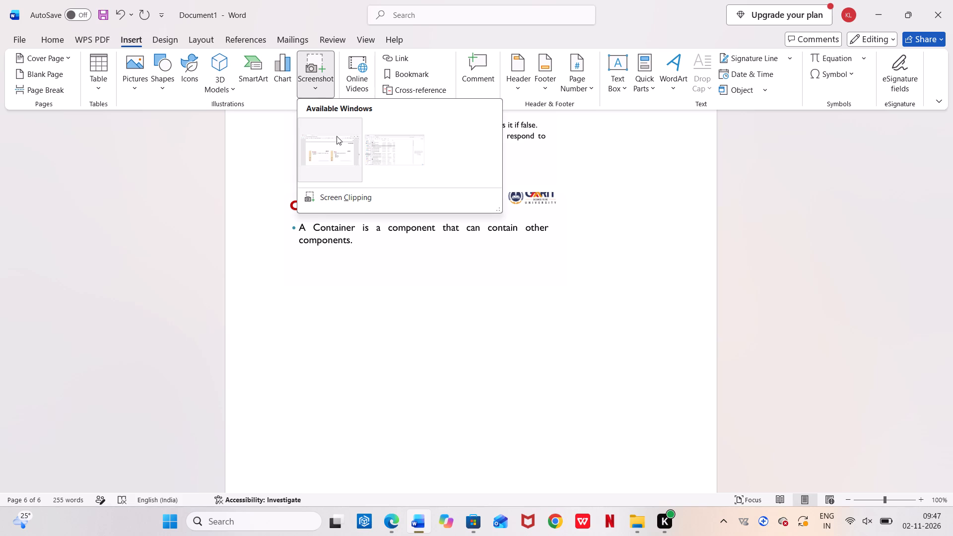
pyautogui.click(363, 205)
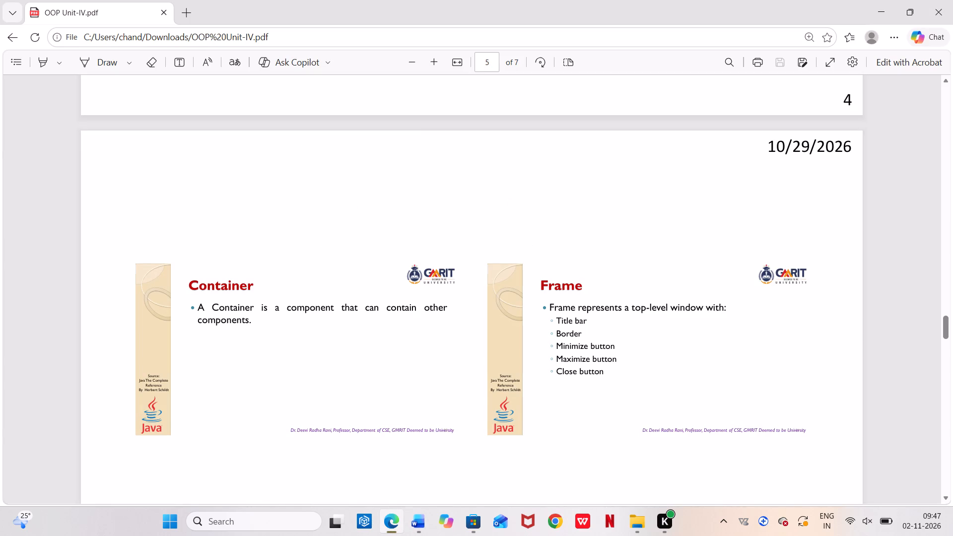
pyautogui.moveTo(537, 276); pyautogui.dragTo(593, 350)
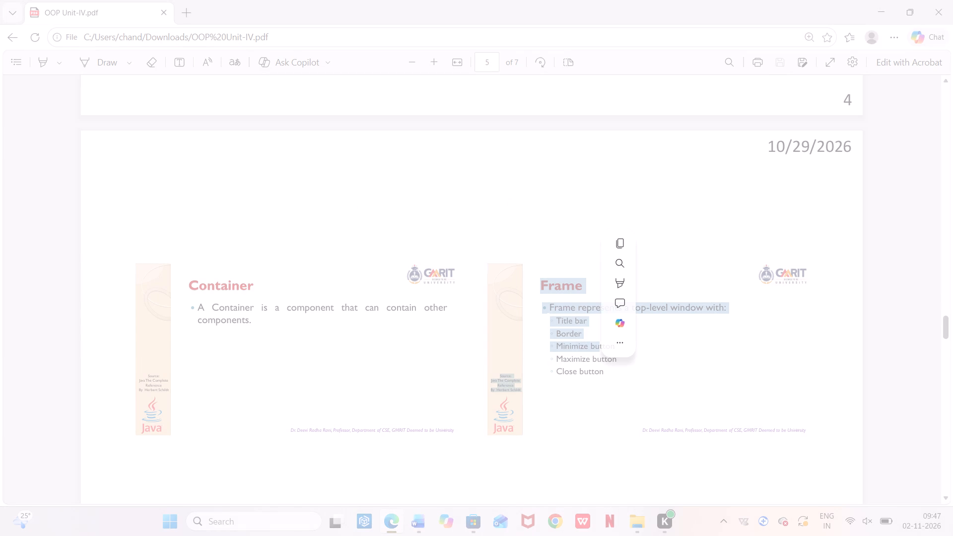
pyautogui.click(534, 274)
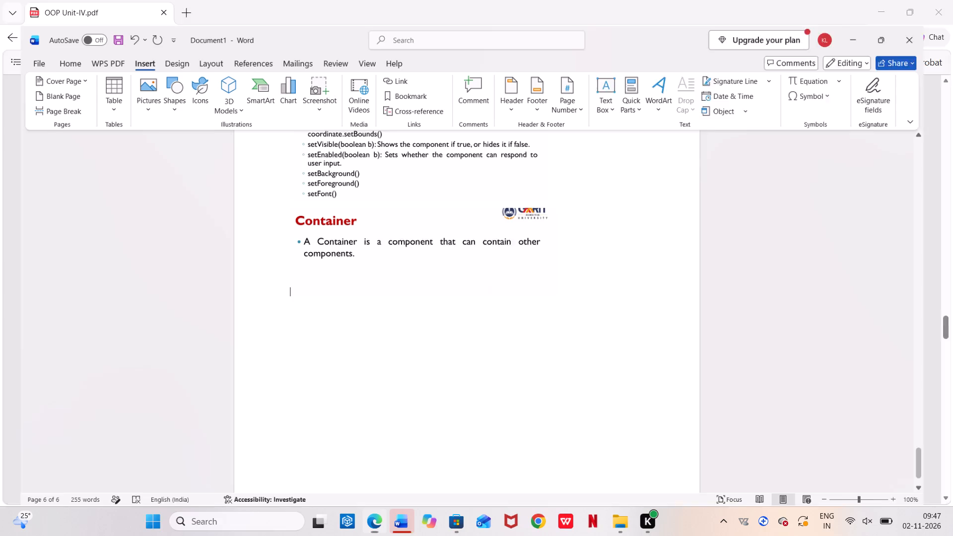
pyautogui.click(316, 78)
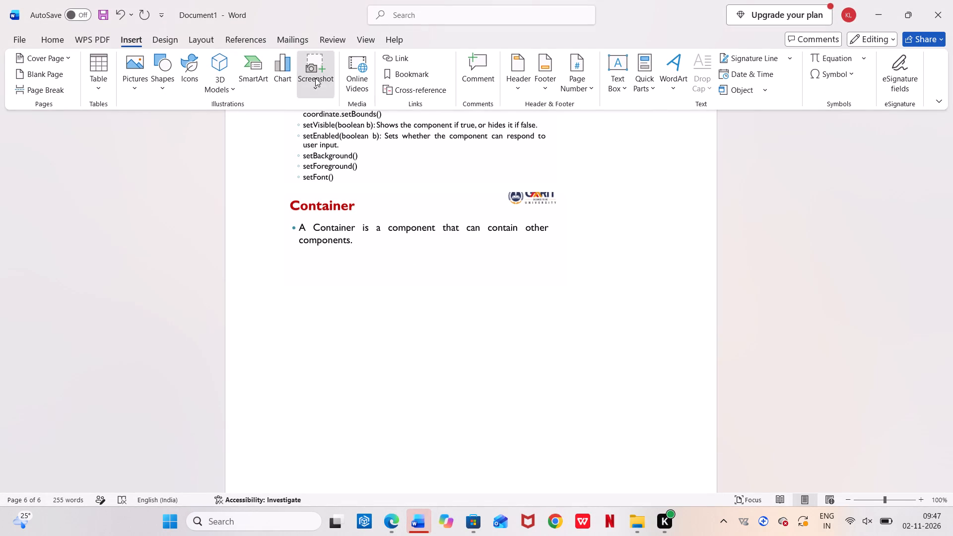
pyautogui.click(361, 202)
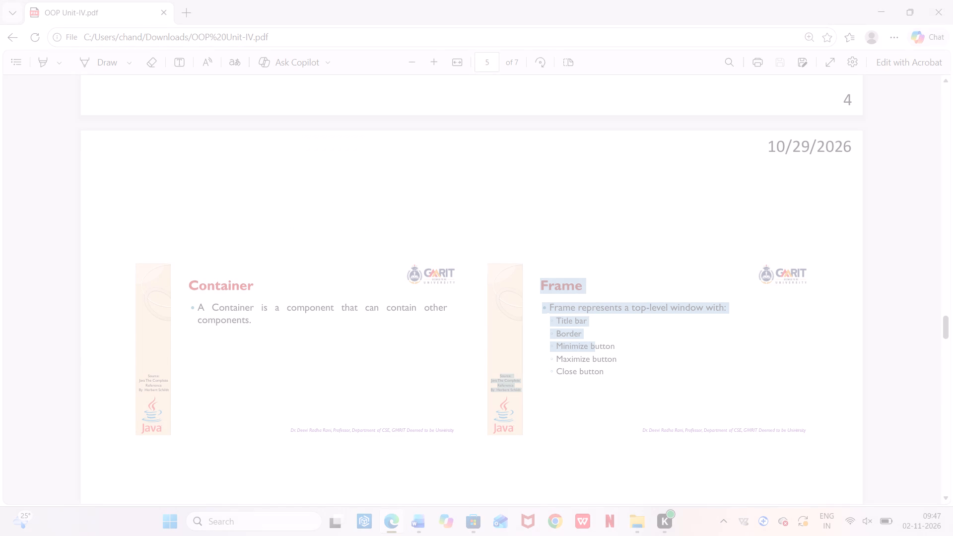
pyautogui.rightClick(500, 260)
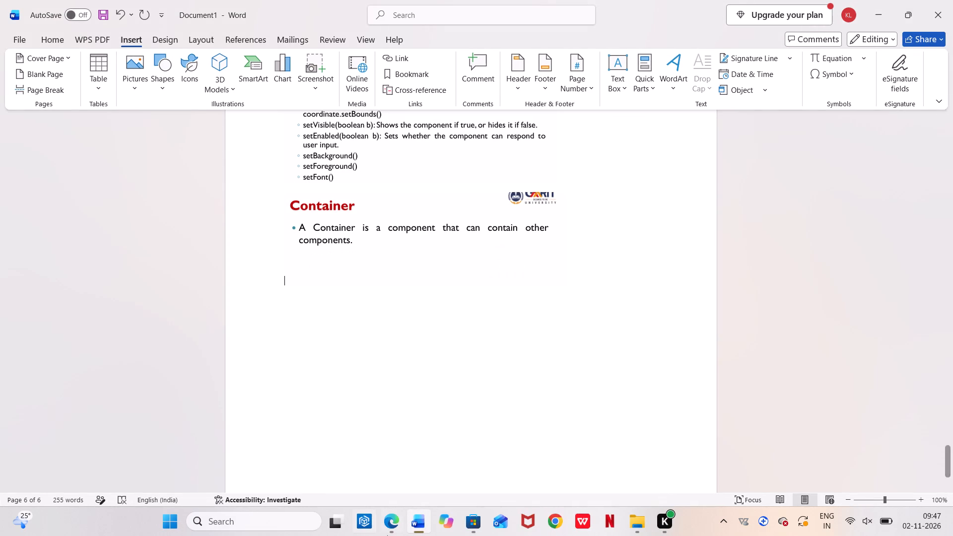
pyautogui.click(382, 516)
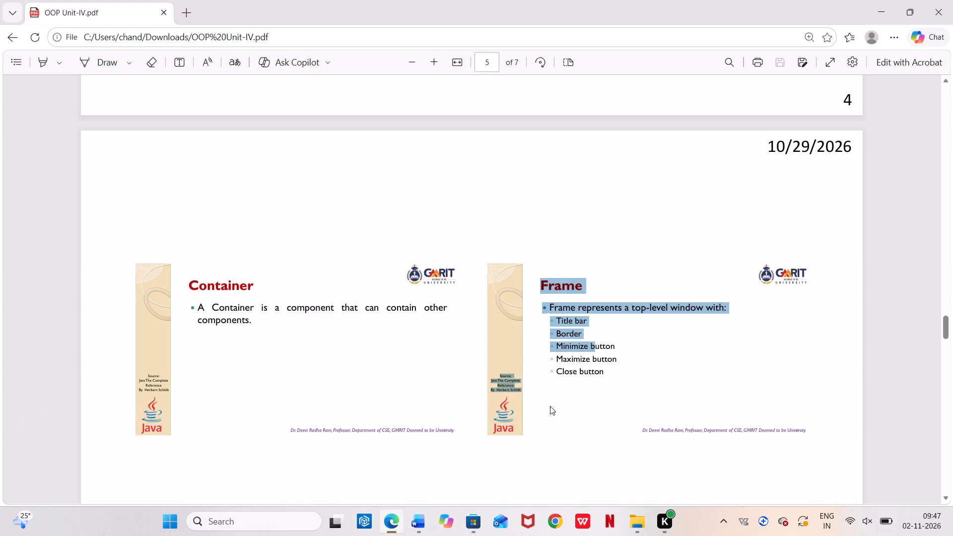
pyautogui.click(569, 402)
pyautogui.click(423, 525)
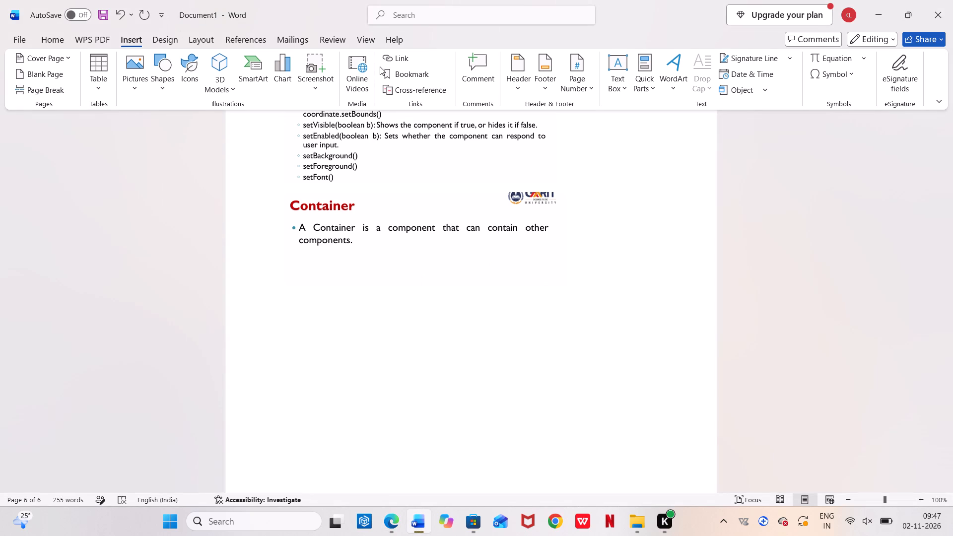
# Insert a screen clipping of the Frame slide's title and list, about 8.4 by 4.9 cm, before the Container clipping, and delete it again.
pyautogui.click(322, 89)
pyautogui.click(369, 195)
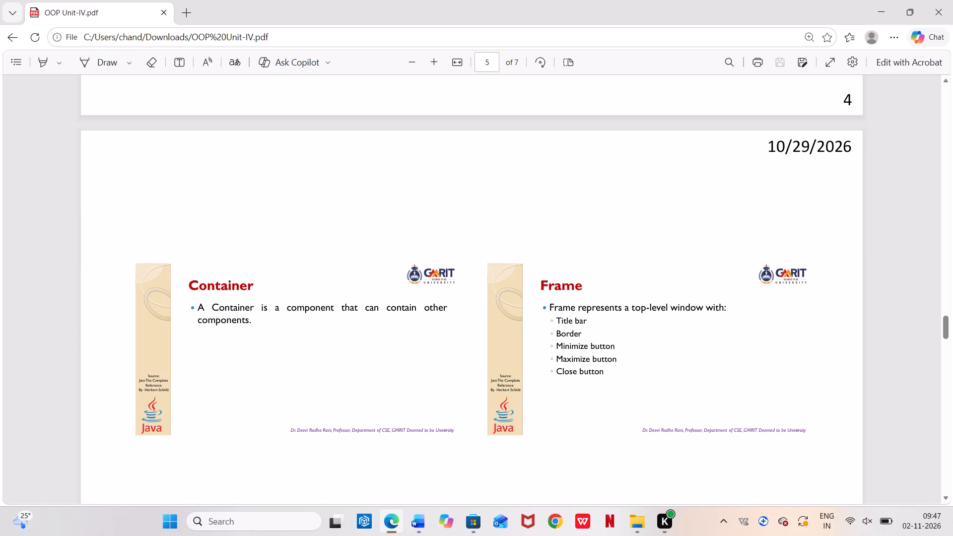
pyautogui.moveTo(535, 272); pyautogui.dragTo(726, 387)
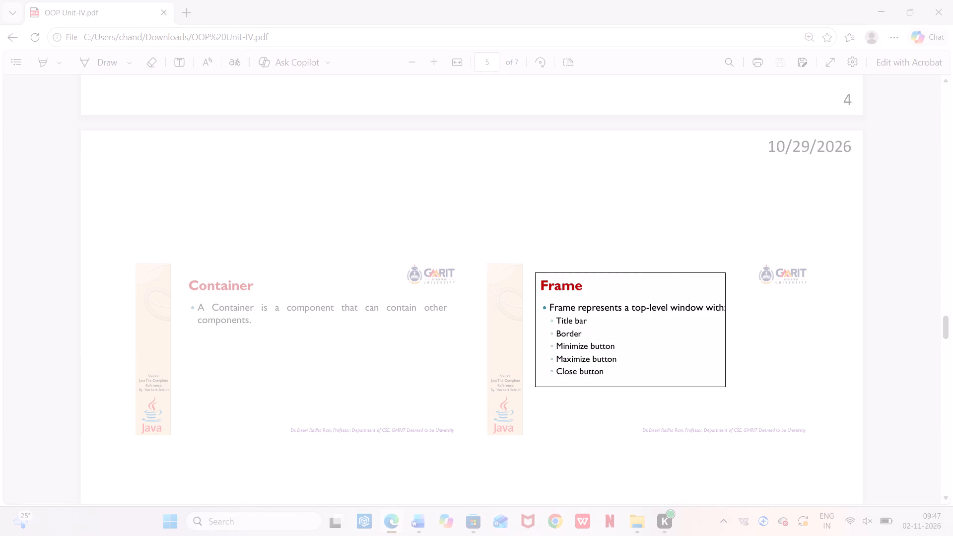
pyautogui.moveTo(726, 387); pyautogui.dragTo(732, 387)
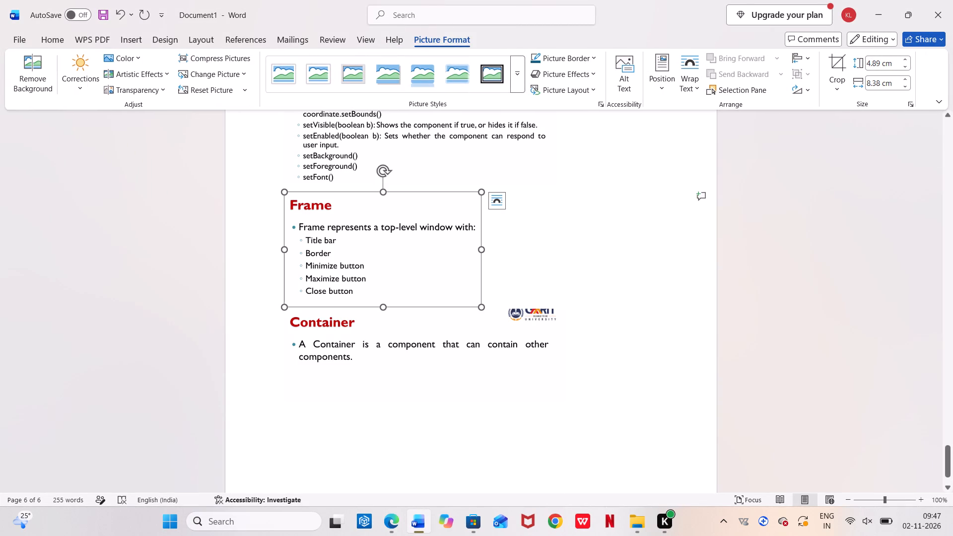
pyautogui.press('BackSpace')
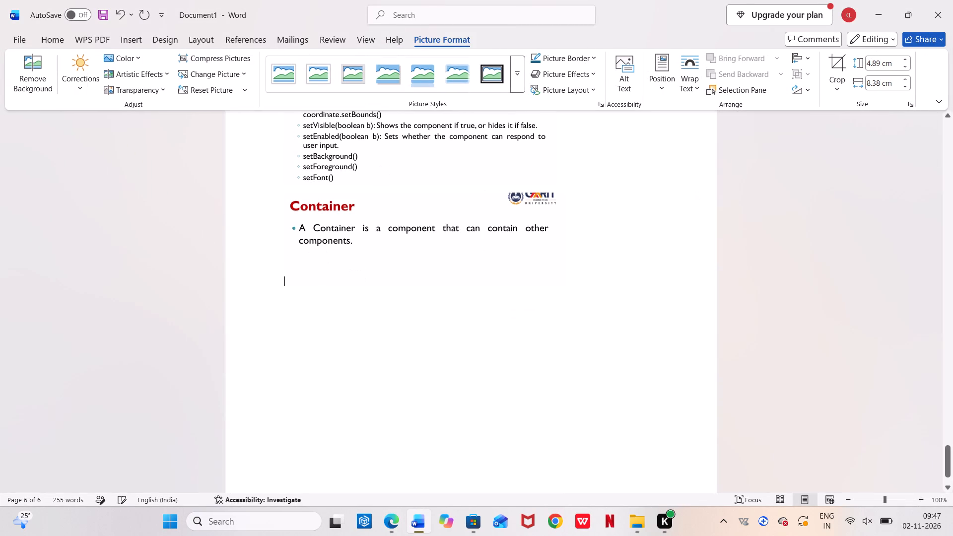
# On a new line below the Container clipping, insert a screen clipping of the Frame slide's title and list, about 8.5 by 4.8 cm.
pyautogui.click(568, 280)
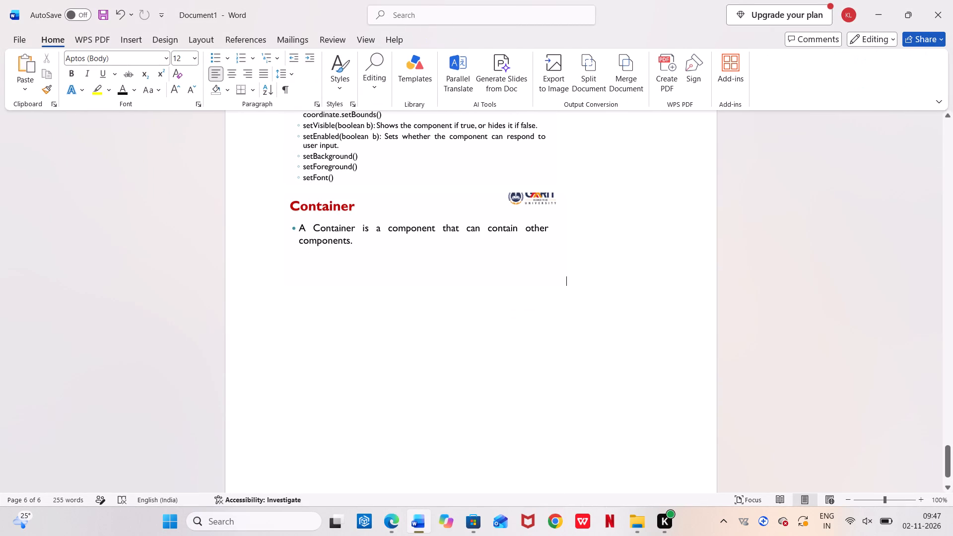
pyautogui.press('Return')
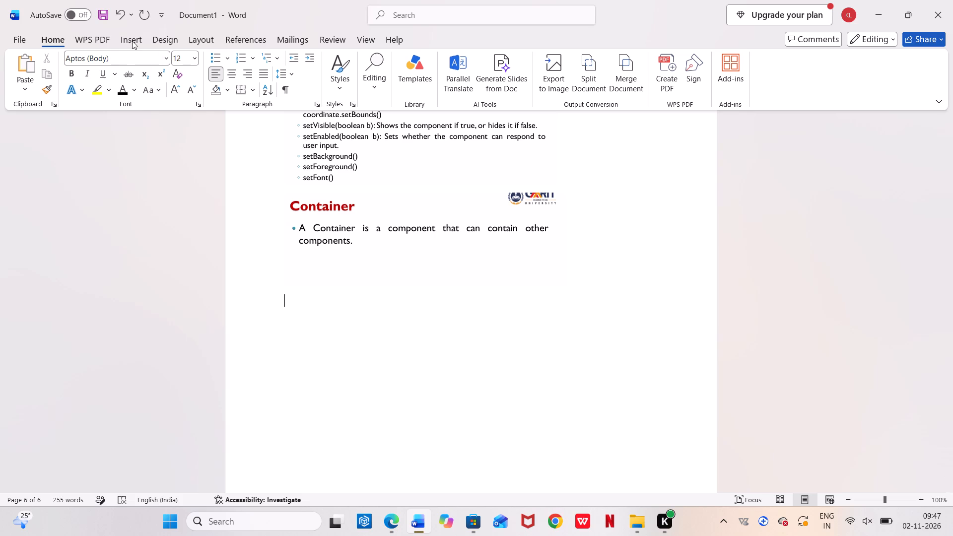
pyautogui.click(131, 39)
pyautogui.click(318, 90)
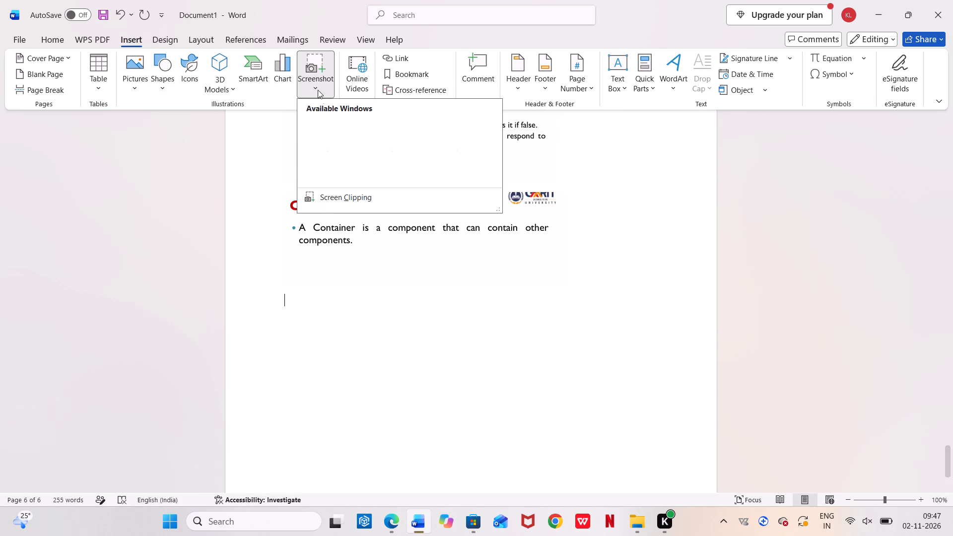
pyautogui.click(349, 189)
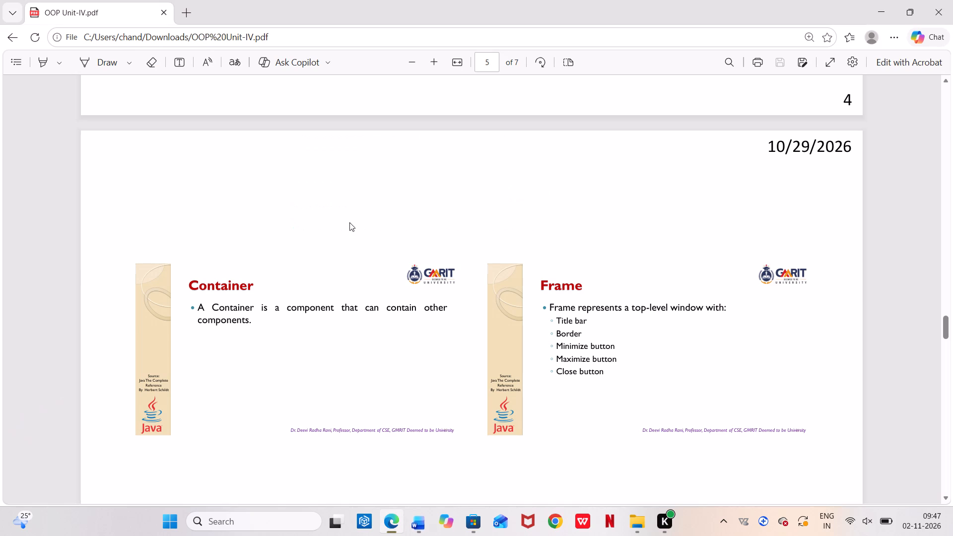
pyautogui.moveTo(534, 275); pyautogui.dragTo(542, 282)
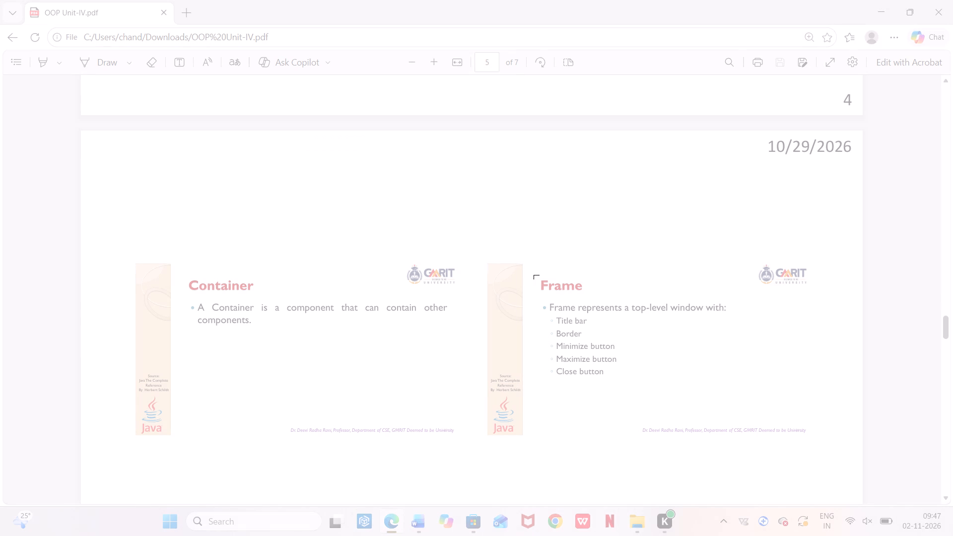
pyautogui.moveTo(542, 282); pyautogui.dragTo(734, 387)
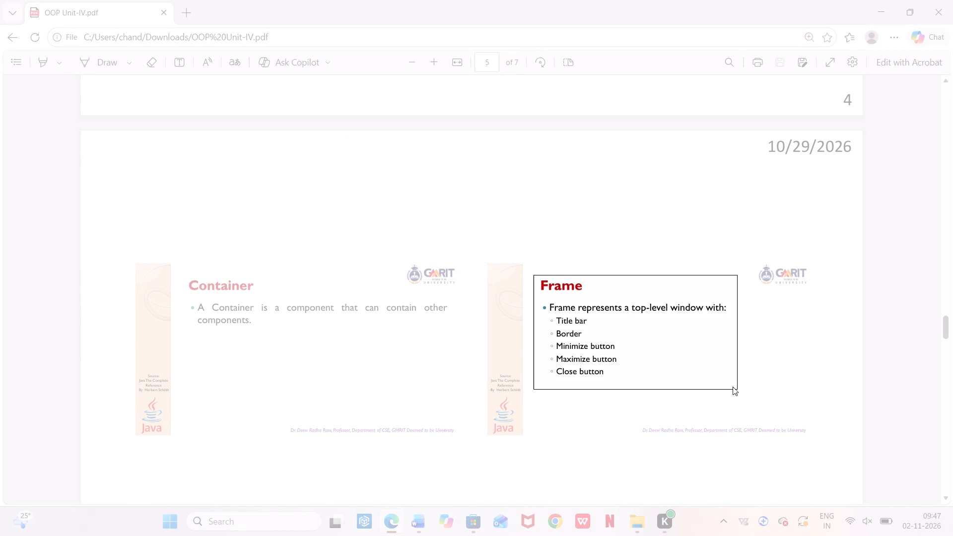
pyautogui.click(565, 237)
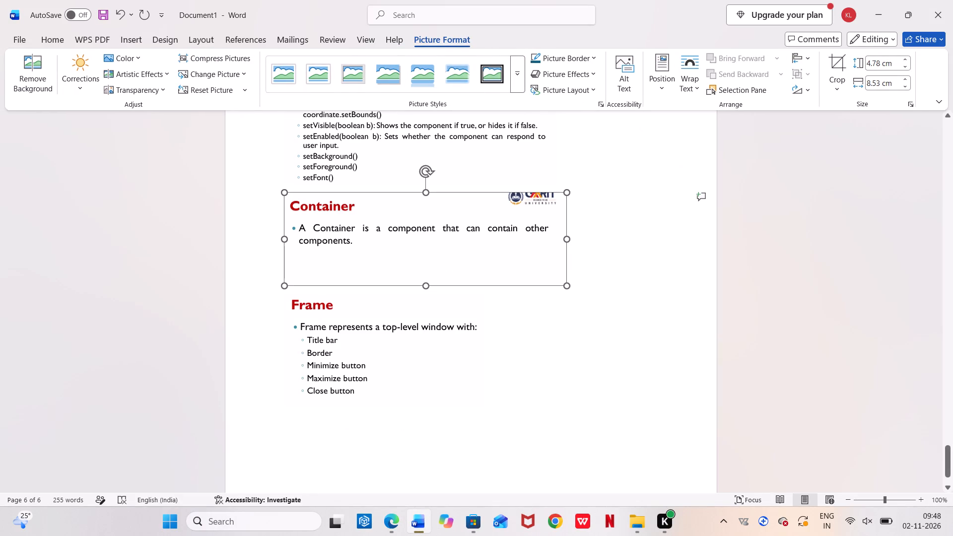
# On a new line below the Frame clipping, insert a screen clipping of the Panel slide's title and bullets, about 11.6 by 3.9 cm.
pyautogui.scroll(-1, 352, 302)
pyautogui.click(424, 395)
pyautogui.scroll(-2, 215, 271)
pyautogui.scroll(-1, 213, 193)
pyautogui.press('Return')
pyautogui.scroll(-1, 221, 182)
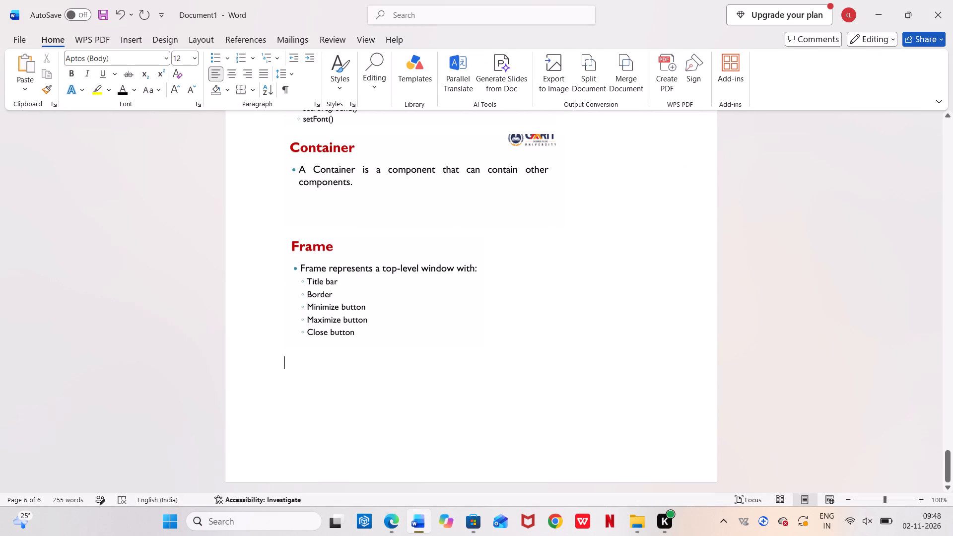
pyautogui.click(125, 33)
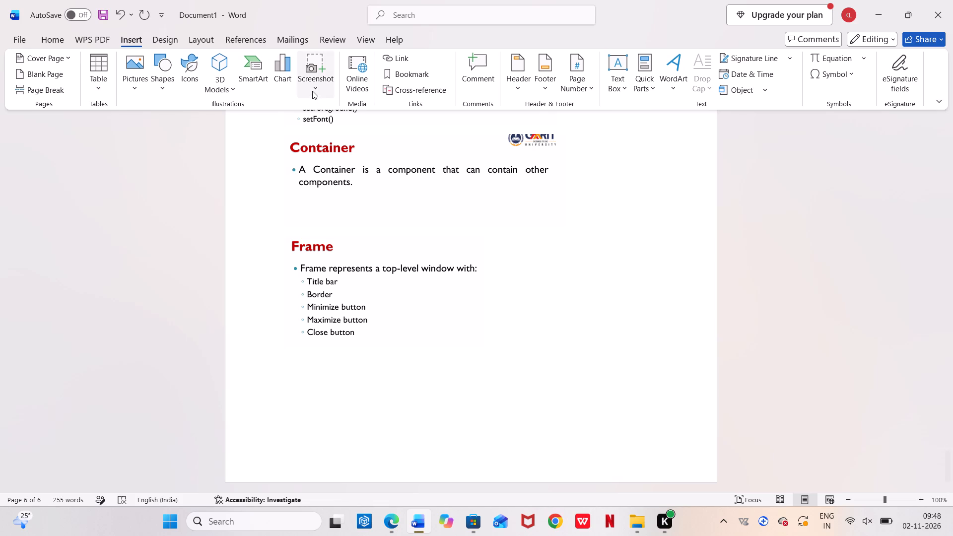
pyautogui.click(312, 89)
pyautogui.click(344, 203)
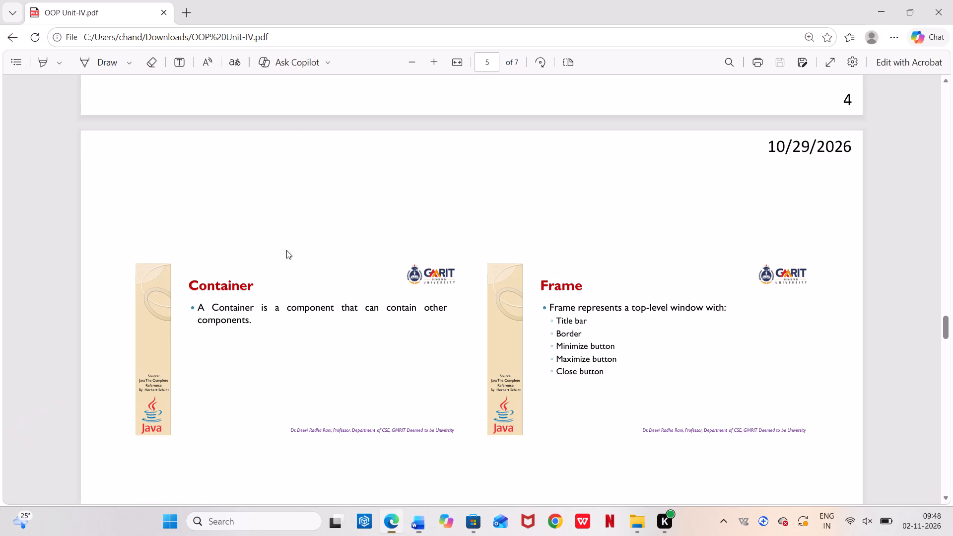
pyautogui.scroll(-4, 297, 260)
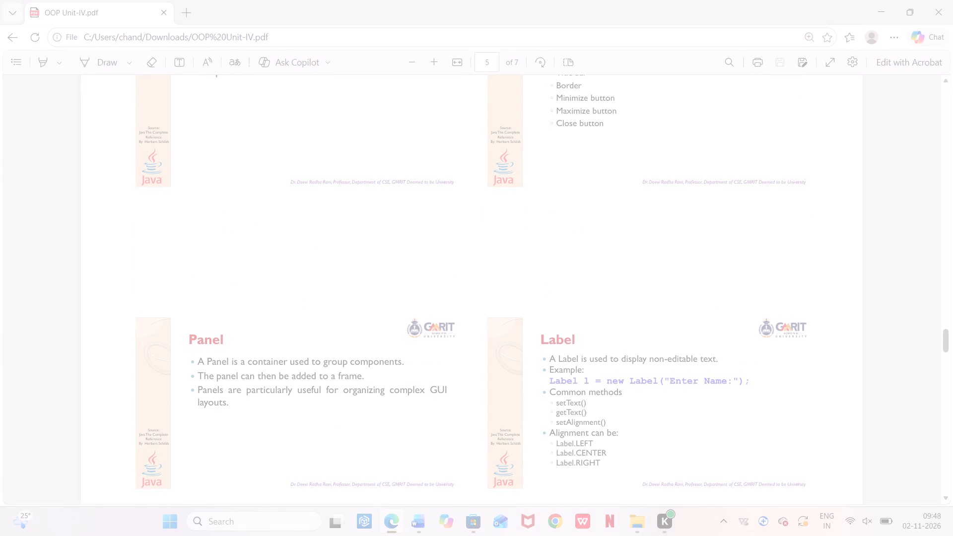
pyautogui.moveTo(183, 327); pyautogui.dragTo(454, 419)
pyautogui.click(339, 371)
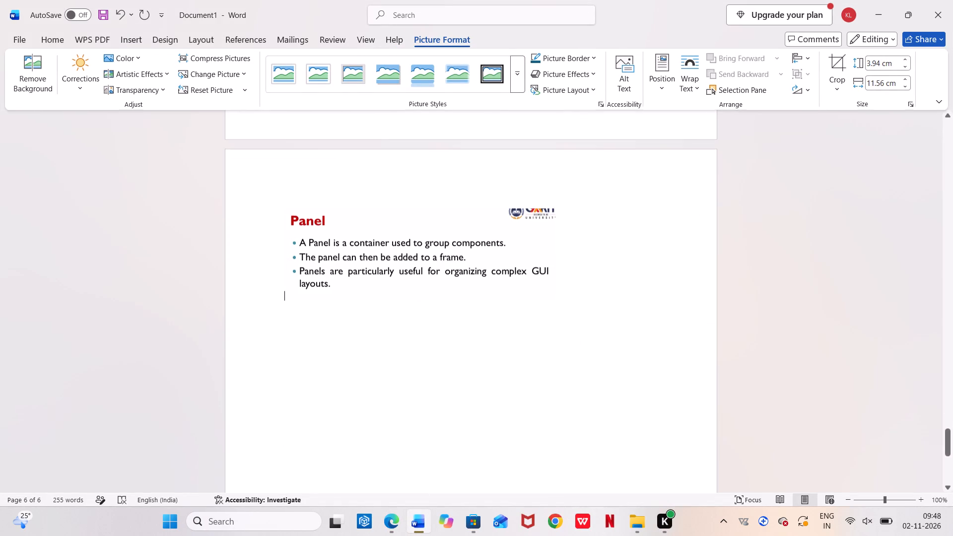
# Reduce the Container clipping's height by roughly a fifth, keeping its width.
pyautogui.scroll(11, 300, 259)
pyautogui.scroll(4, 303, 190)
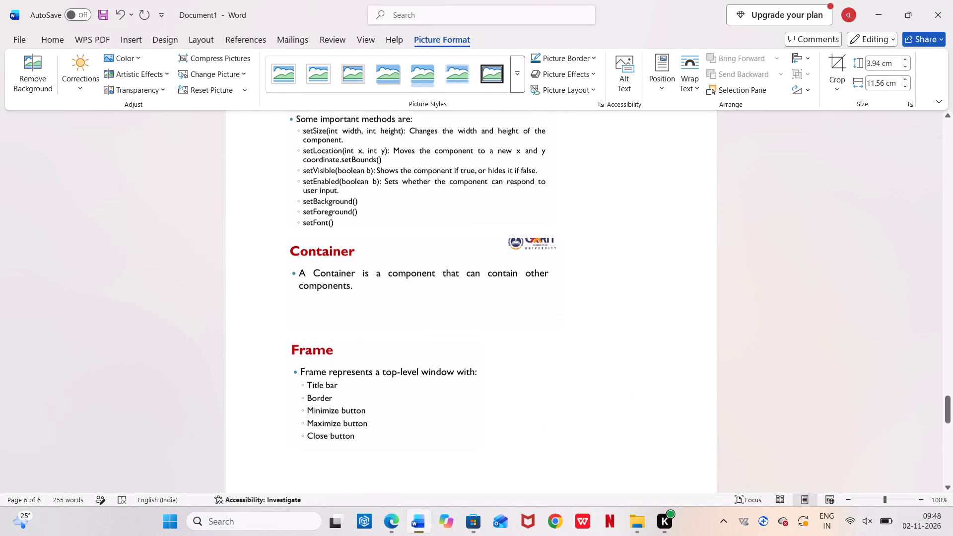
pyautogui.click(339, 293)
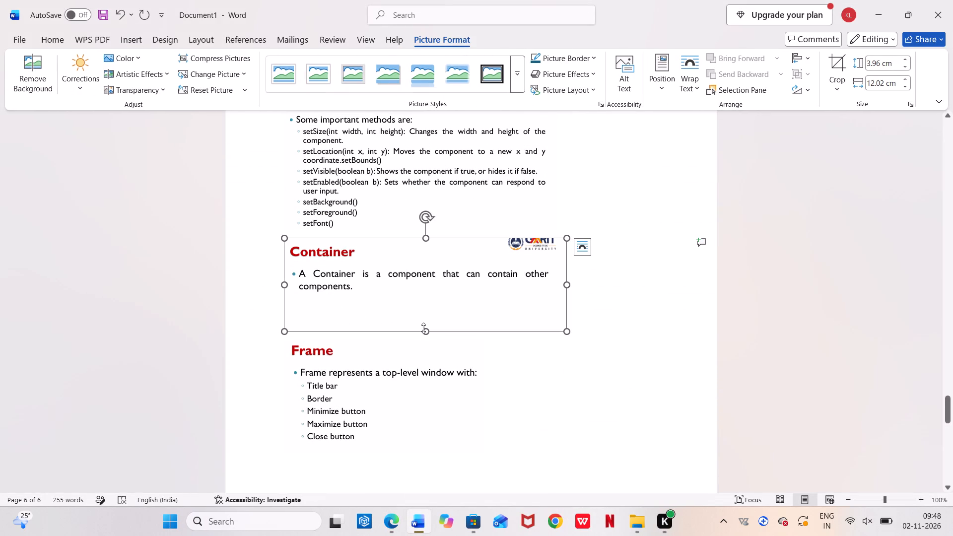
pyautogui.click(423, 328)
pyautogui.moveTo(424, 325); pyautogui.dragTo(421, 311)
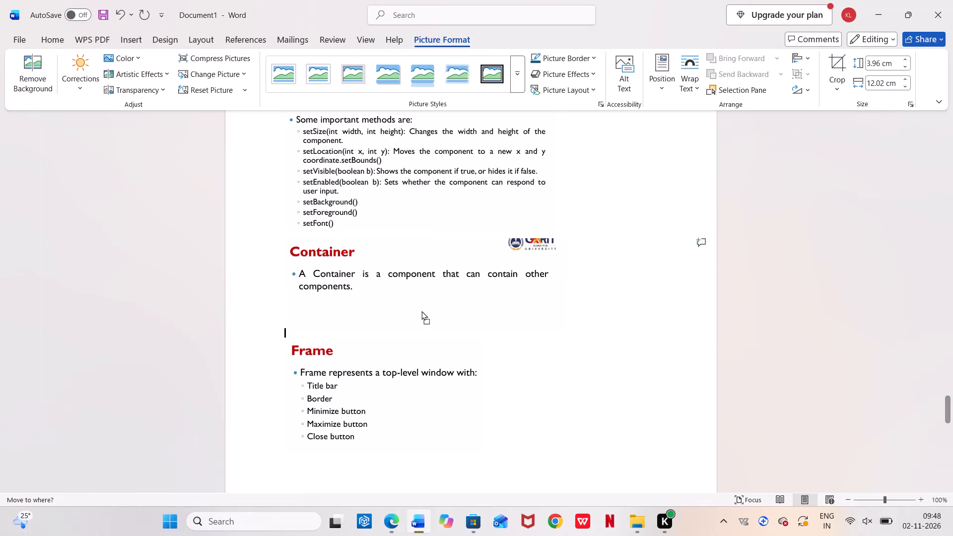
pyautogui.moveTo(421, 311); pyautogui.dragTo(420, 299)
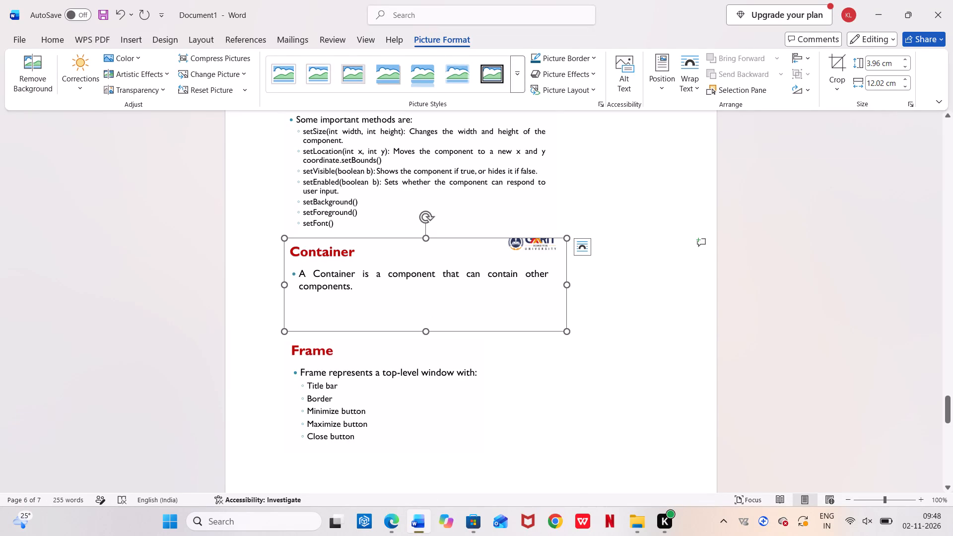
pyautogui.moveTo(426, 329); pyautogui.dragTo(428, 311)
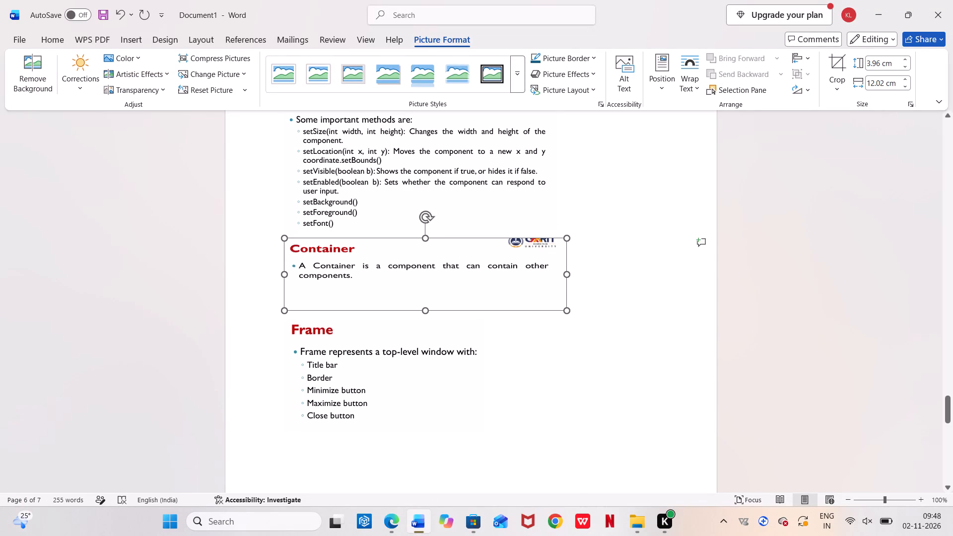
pyautogui.moveTo(428, 311); pyautogui.dragTo(429, 315)
# Reduce the Frame clipping's height by roughly a quarter, keeping its width, to fit the Panel clipping on the same page.
pyautogui.click(408, 402)
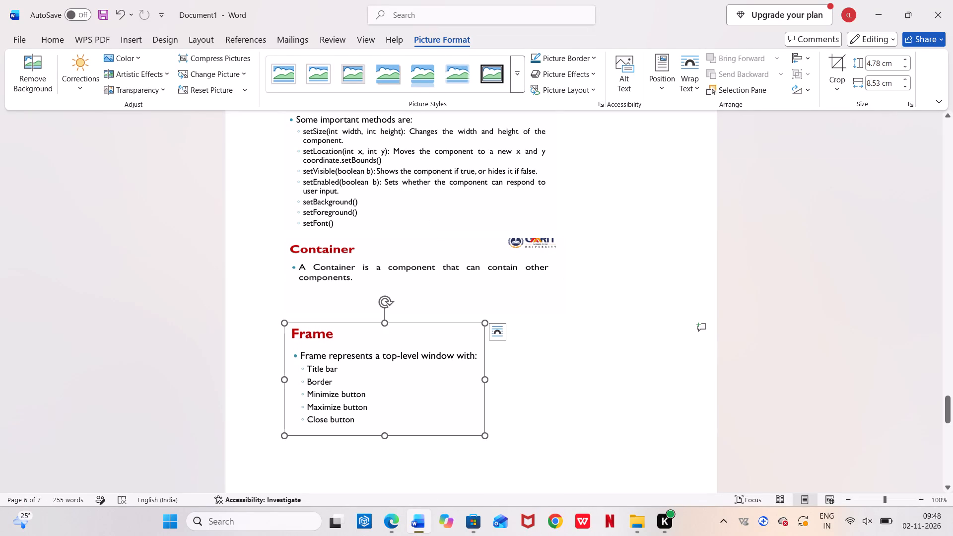
pyautogui.moveTo(386, 433); pyautogui.dragTo(389, 410)
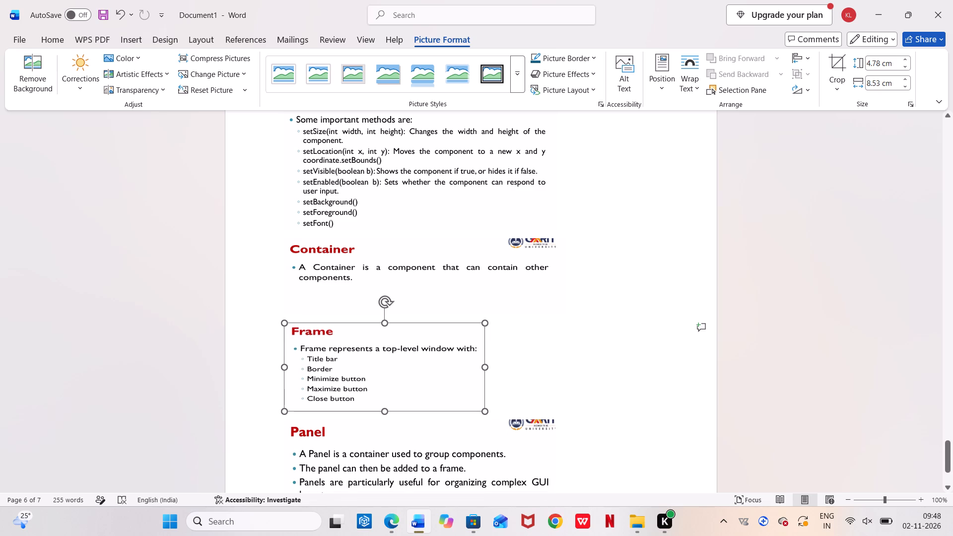
pyautogui.moveTo(389, 410); pyautogui.dragTo(390, 407)
pyautogui.click(272, 456)
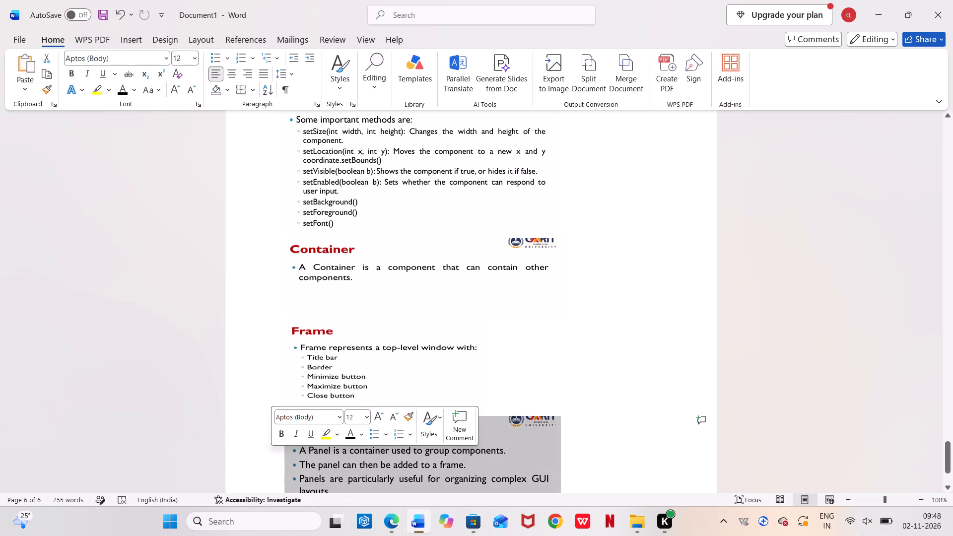
pyautogui.click(605, 286)
pyautogui.scroll(-3, 340, 312)
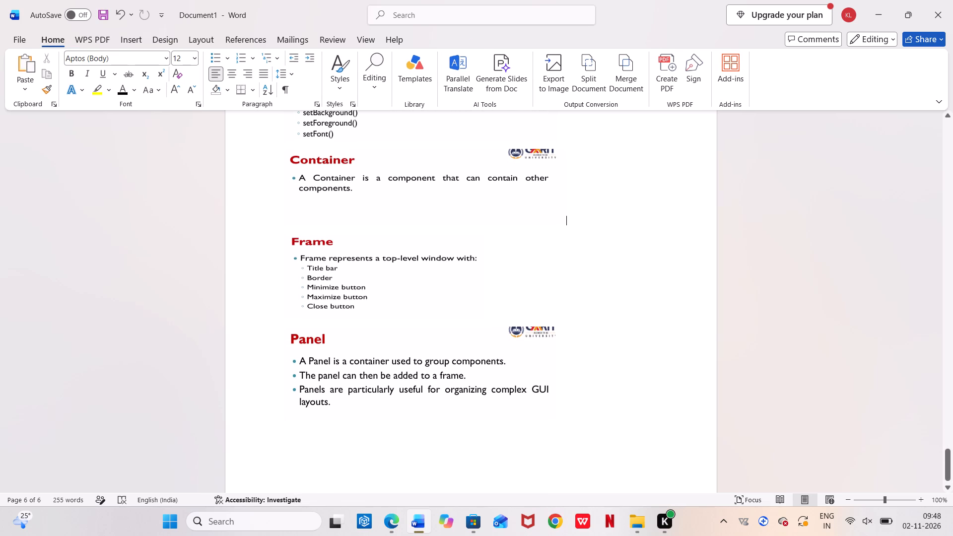
# Stretch the Frame clipping and the Container clipping each about a tenth taller, keeping their widths.
pyautogui.scroll(1, 319, 283)
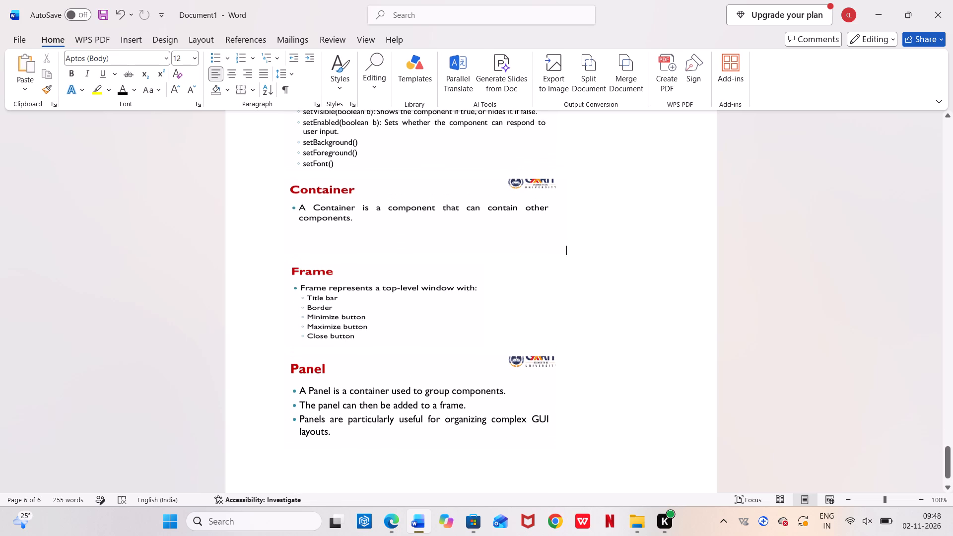
pyautogui.click(324, 285)
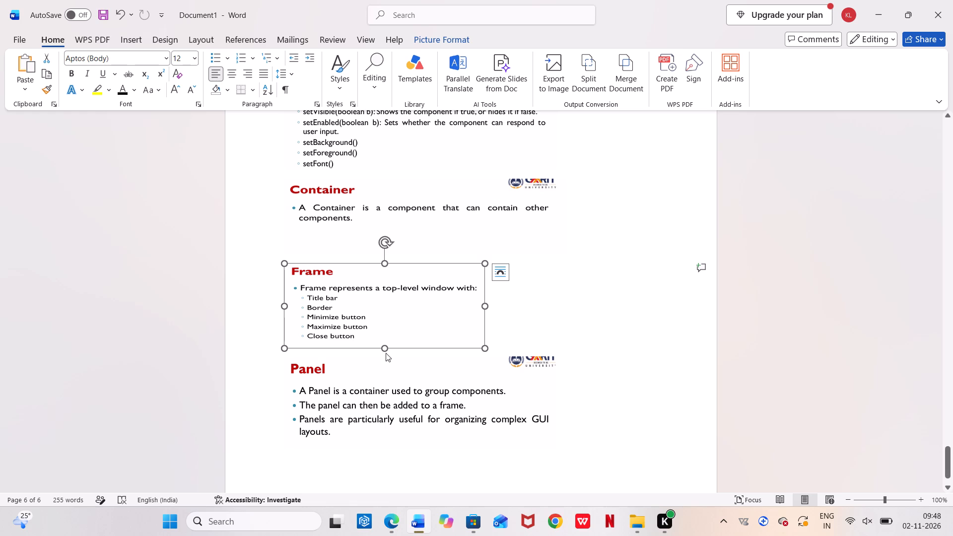
pyautogui.moveTo(385, 351); pyautogui.dragTo(386, 357)
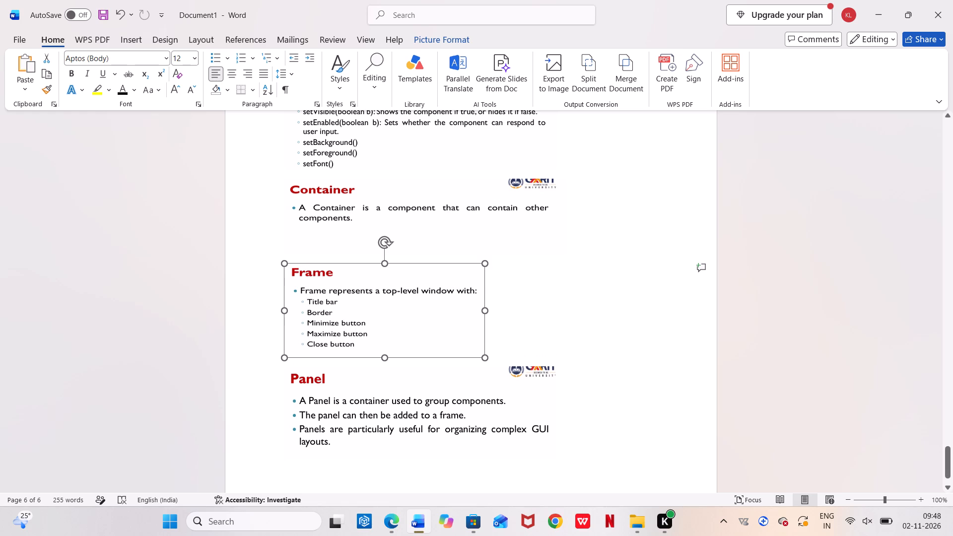
pyautogui.click(402, 210)
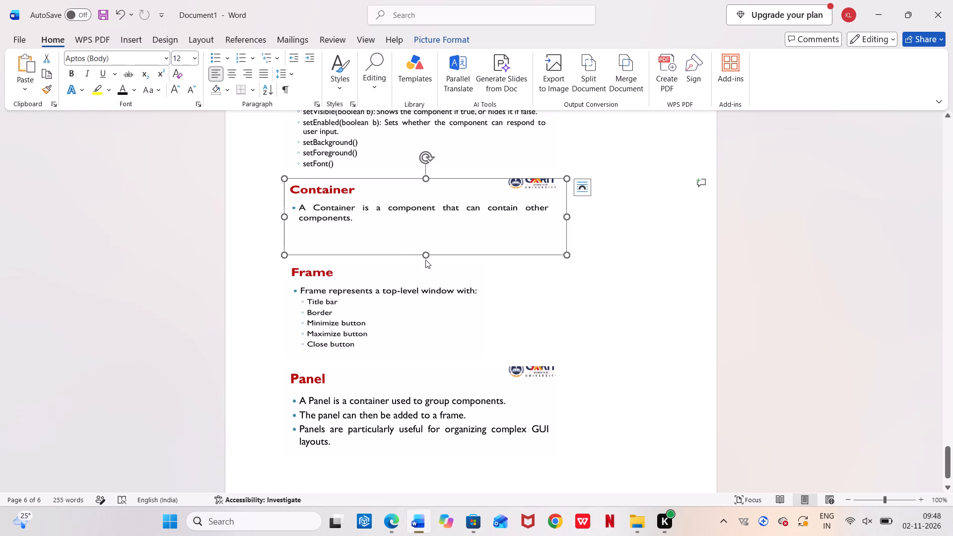
pyautogui.moveTo(425, 258); pyautogui.dragTo(427, 263)
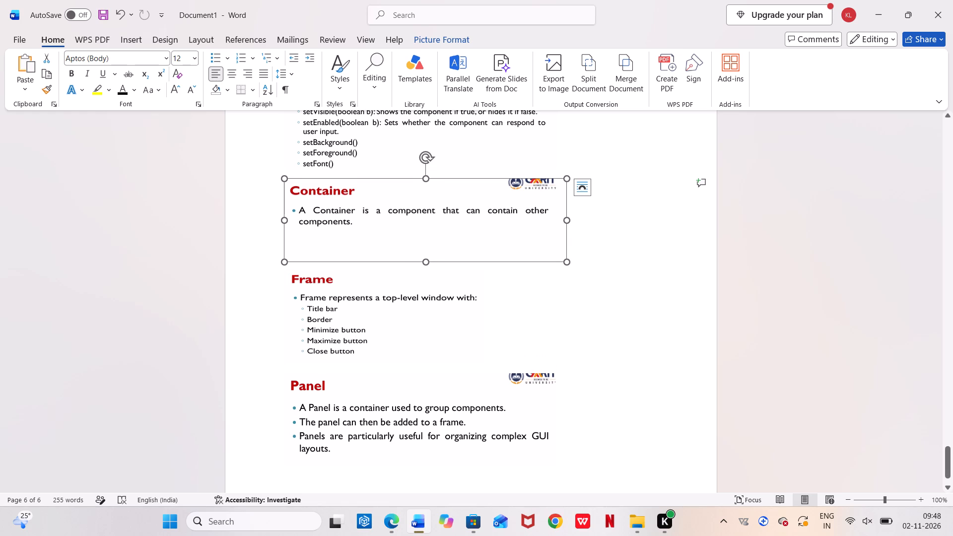
# On a new line after the Panel clipping, insert a screen clipping of the Label slide's title and bullets, about 9 by 6.1 cm.
pyautogui.moveTo(633, 465); pyautogui.dragTo(629, 461)
pyautogui.scroll(-1, 486, 435)
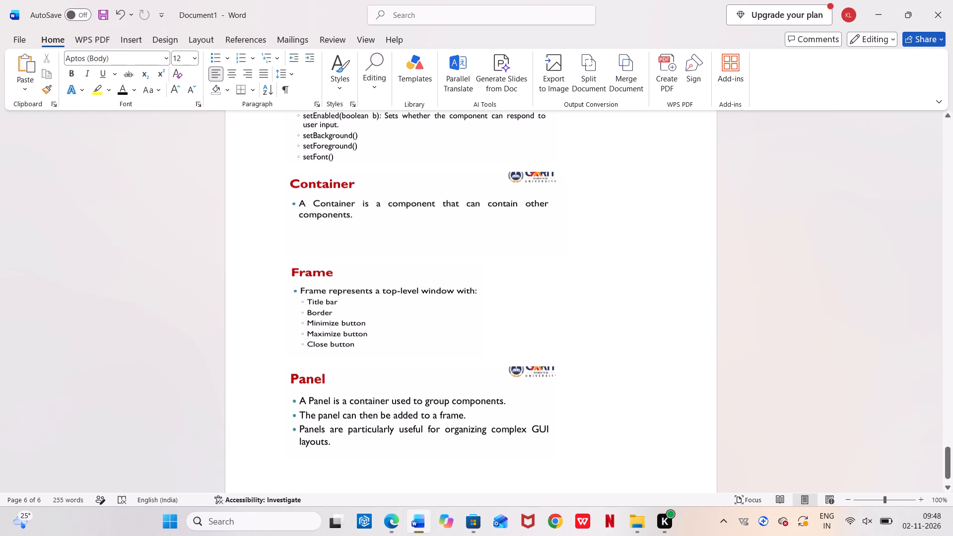
pyautogui.scroll(-1, 486, 434)
pyautogui.scroll(-2, 456, 383)
pyautogui.press('Return')
pyautogui.scroll(-1, 439, 352)
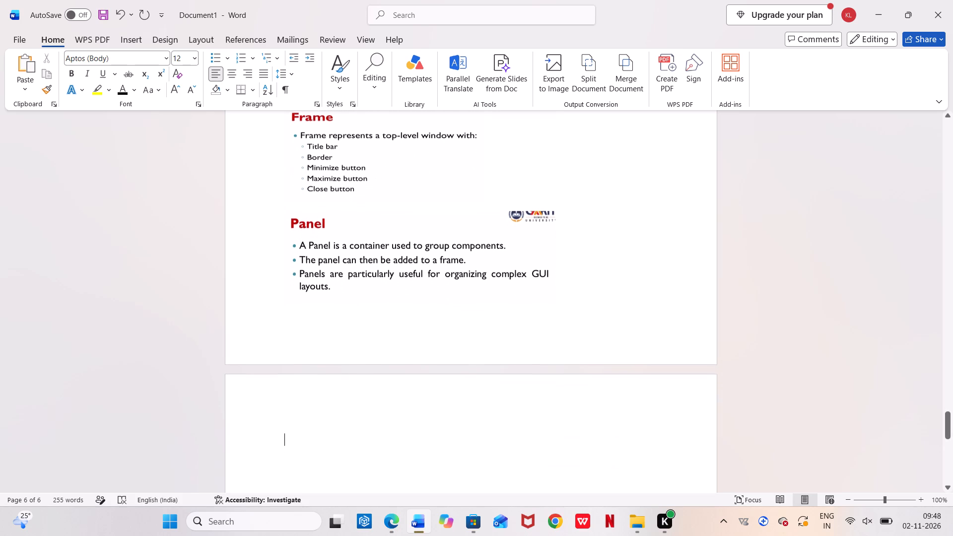
pyautogui.click(134, 37)
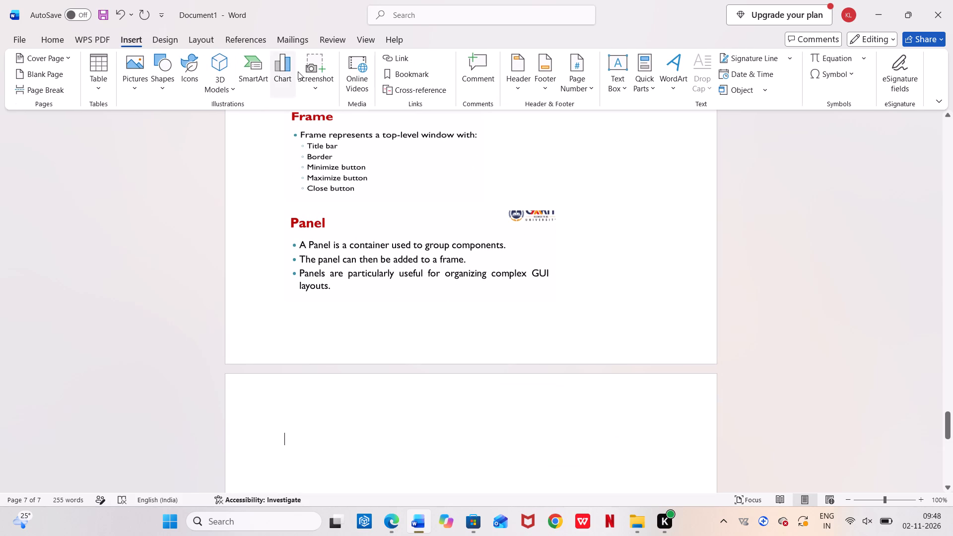
pyautogui.click(314, 85)
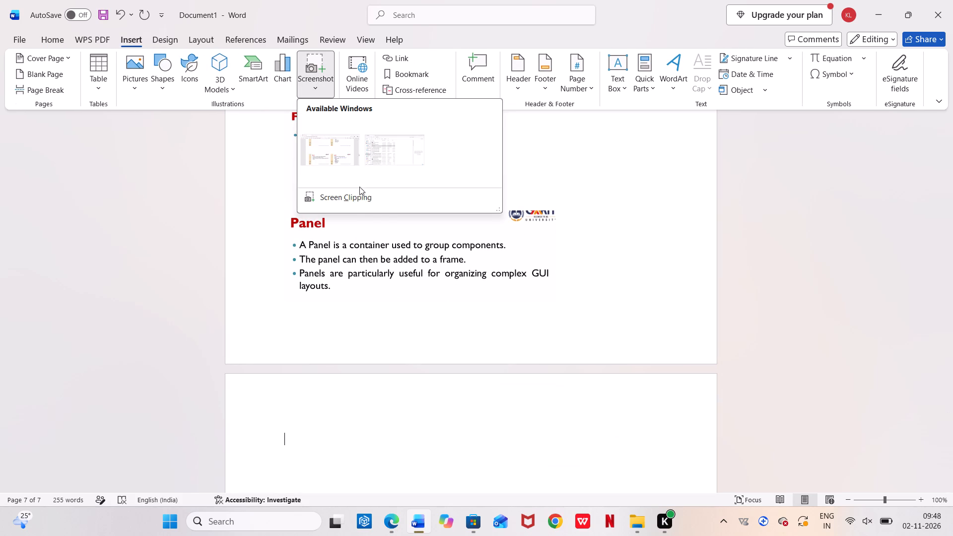
pyautogui.click(366, 200)
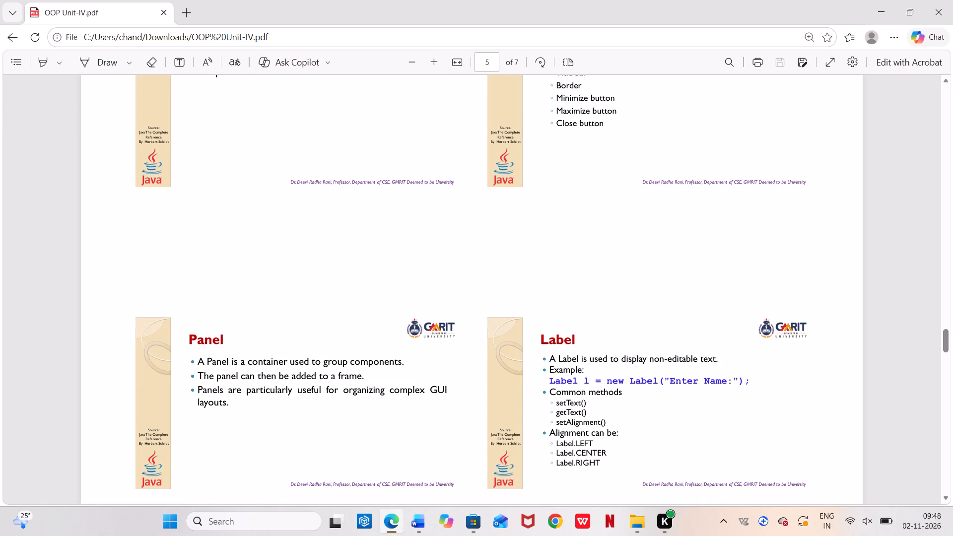
pyautogui.moveTo(536, 328); pyautogui.dragTo(640, 398)
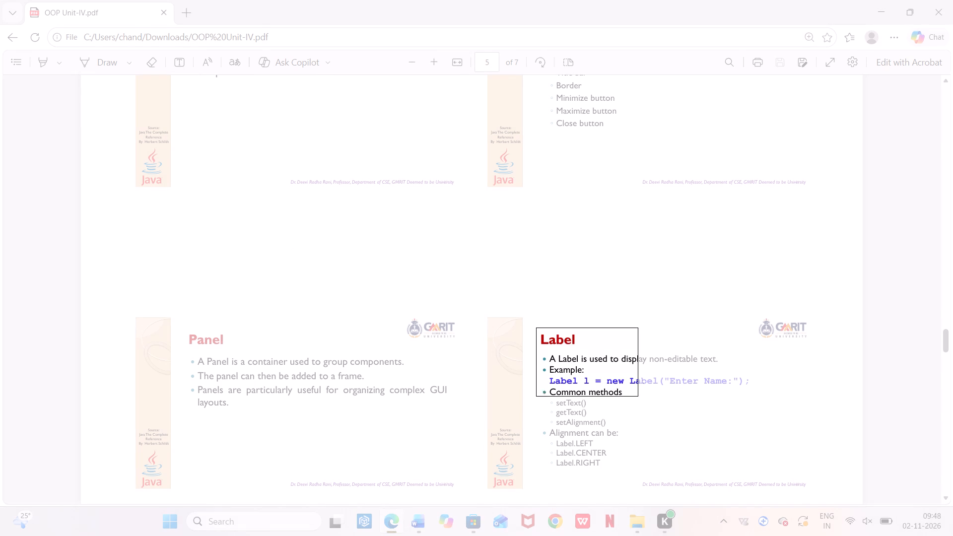
pyautogui.moveTo(640, 398); pyautogui.dragTo(753, 474)
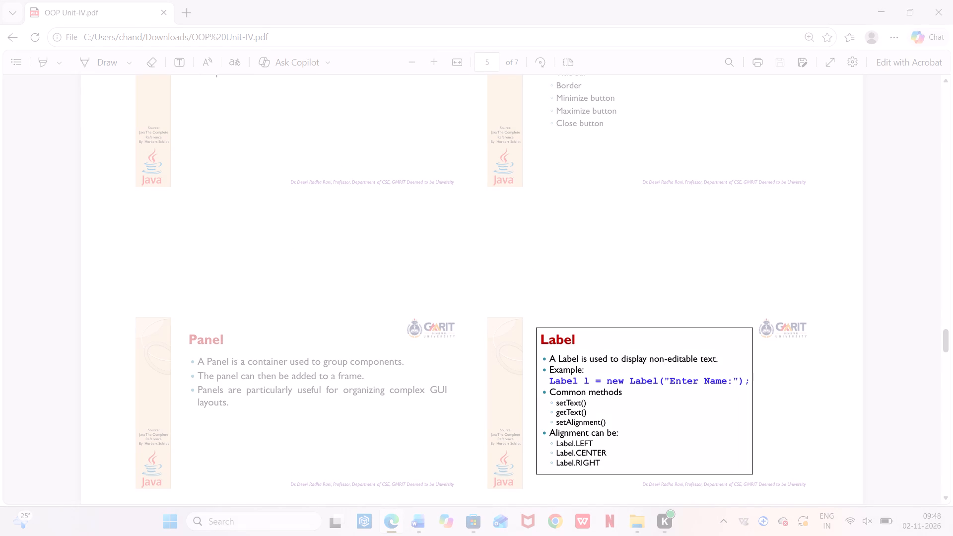
pyautogui.moveTo(753, 474); pyautogui.dragTo(747, 471)
# Directly after the Label clipping, insert a screen clipping of the Button slide's title and bullets, about 10.8 by 5.9 cm.
pyautogui.moveTo(540, 406); pyautogui.dragTo(535, 405)
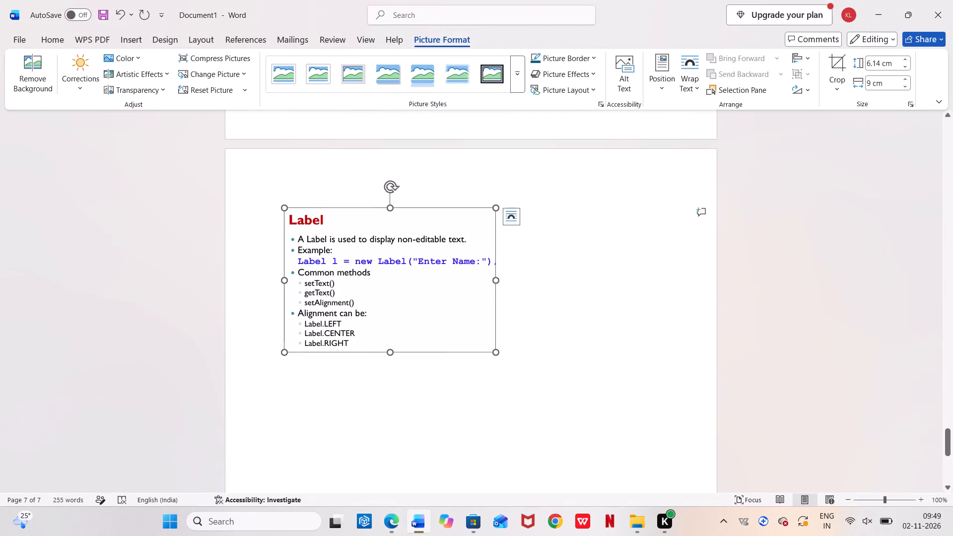
pyautogui.moveTo(535, 405); pyautogui.dragTo(511, 395)
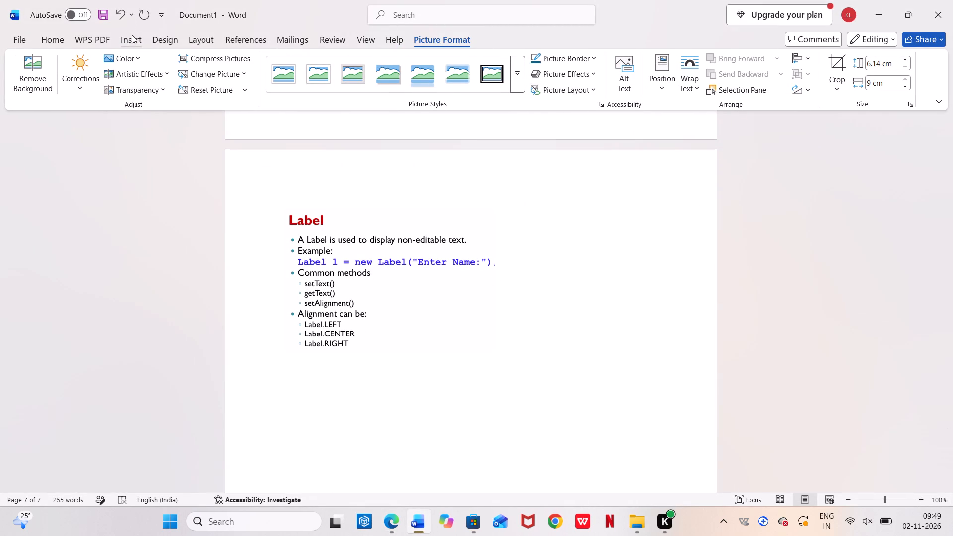
pyautogui.click(132, 35)
pyautogui.click(317, 89)
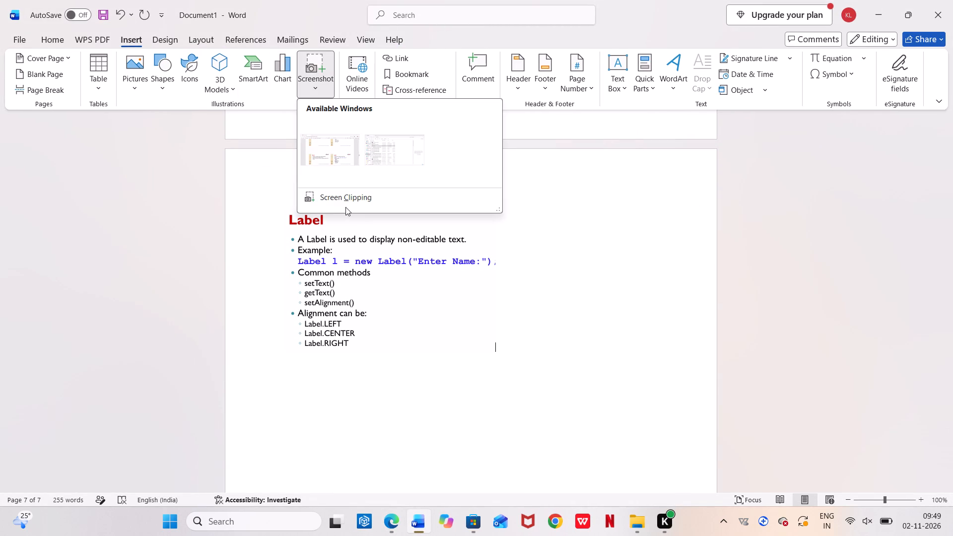
pyautogui.click(347, 198)
pyautogui.scroll(-4, 299, 238)
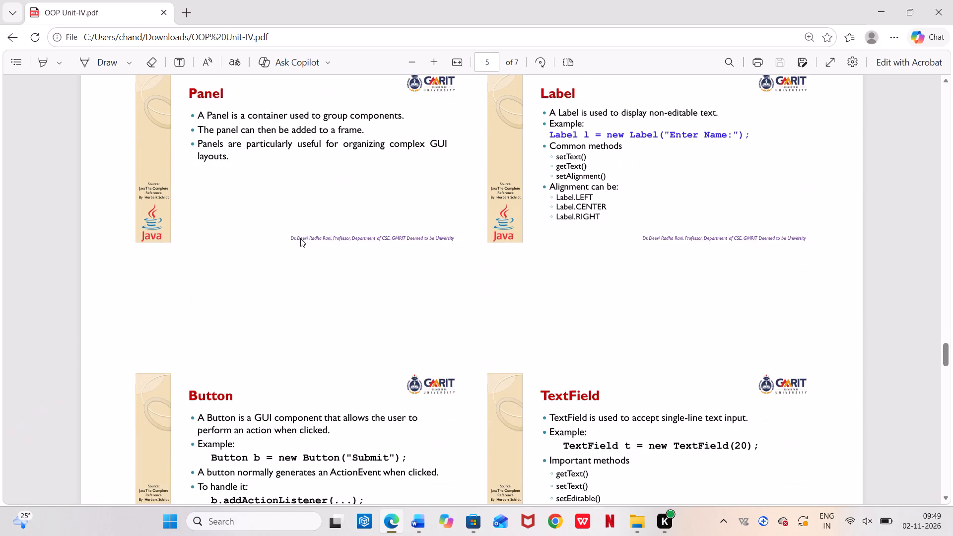
pyautogui.scroll(-3, 299, 238)
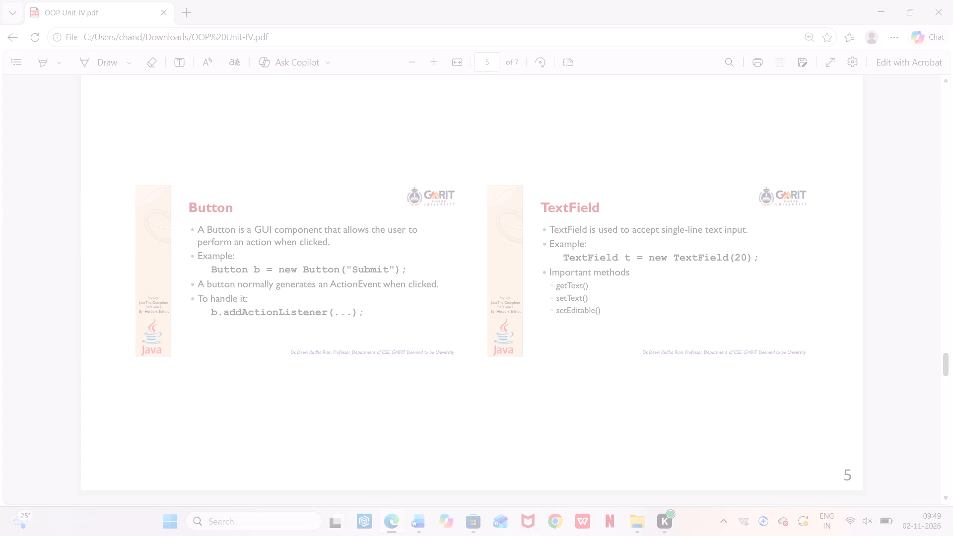
pyautogui.moveTo(187, 196); pyautogui.dragTo(431, 336)
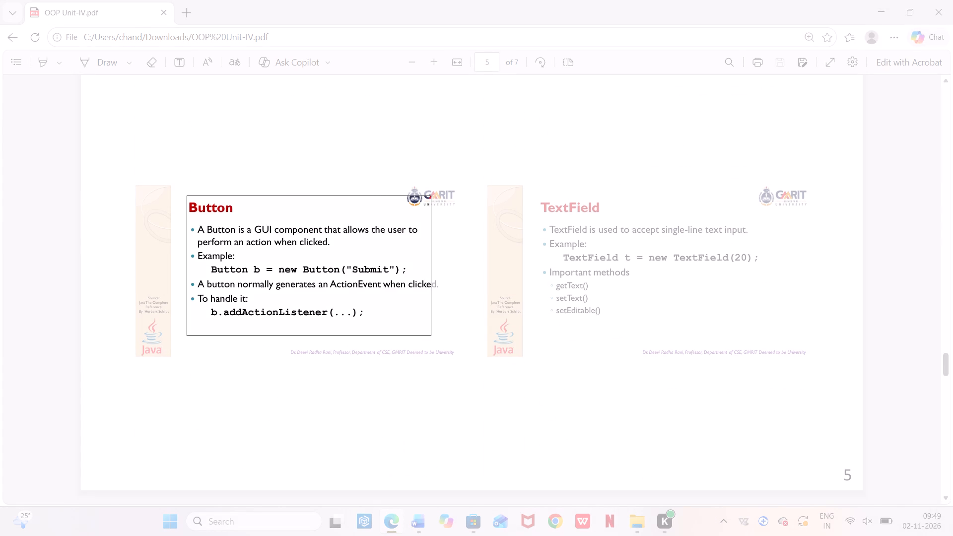
pyautogui.moveTo(431, 336); pyautogui.dragTo(440, 333)
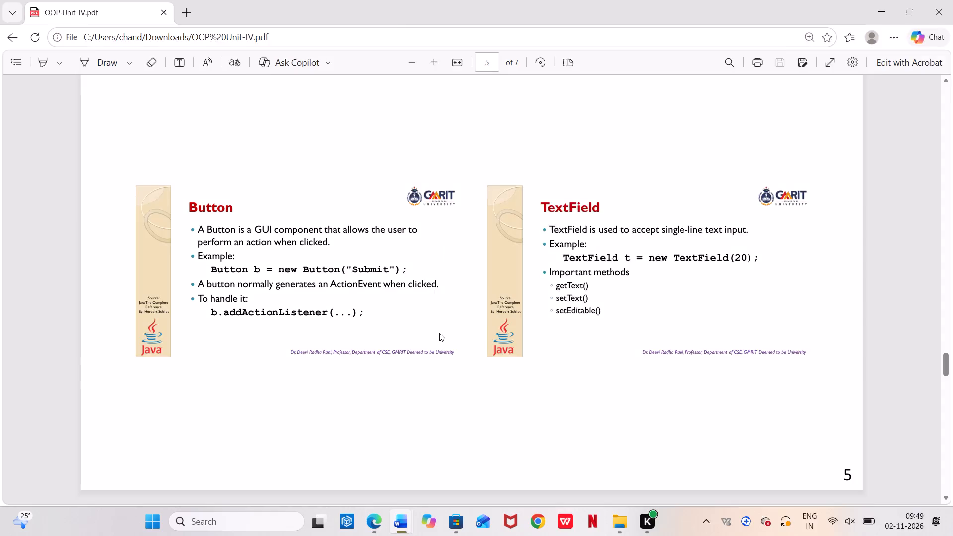
# On a new line below the Button clipping, insert a screen clipping of the TextField slide's title and bullets, about 9.7 by 5.6 cm.
pyautogui.click(535, 279)
pyautogui.scroll(-4, 348, 293)
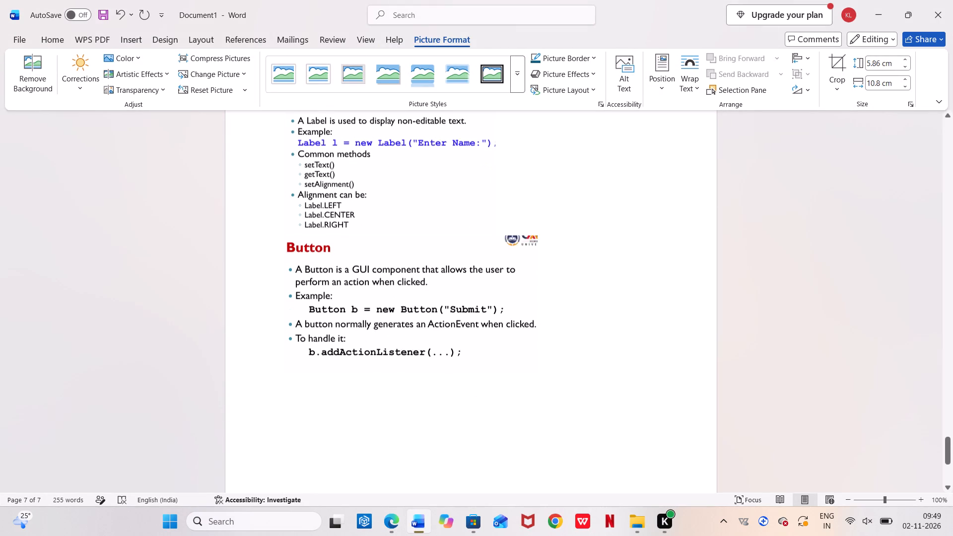
pyautogui.scroll(-5, 300, 231)
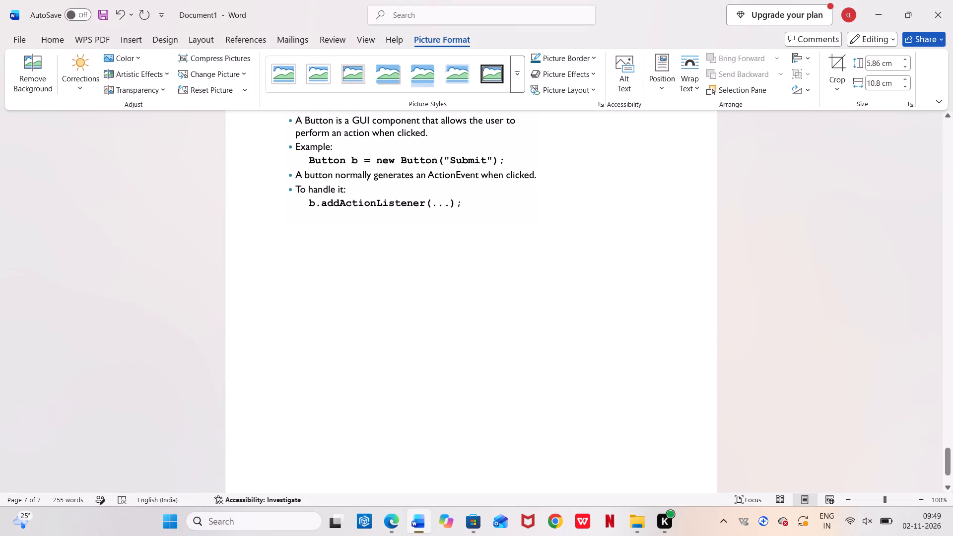
pyautogui.click(647, 190)
pyautogui.press('Return')
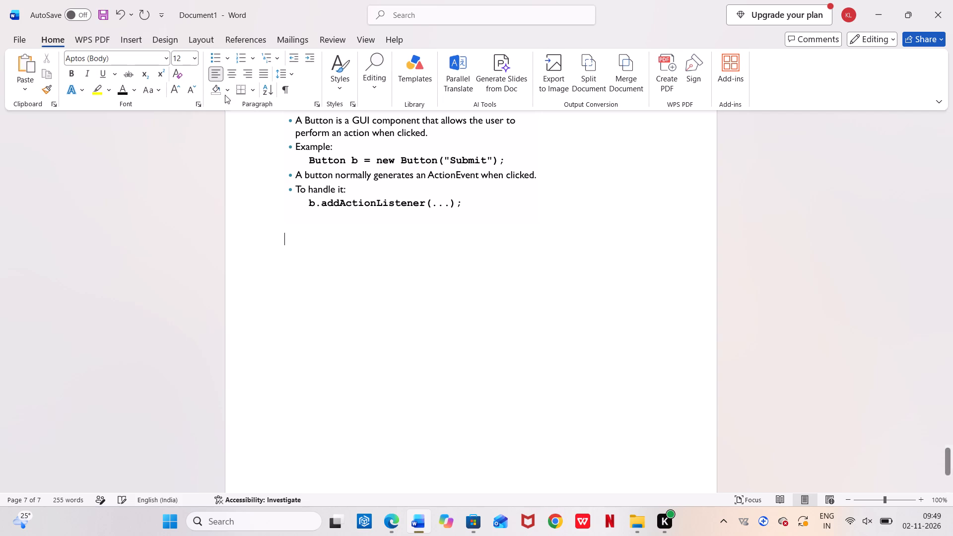
pyautogui.click(134, 33)
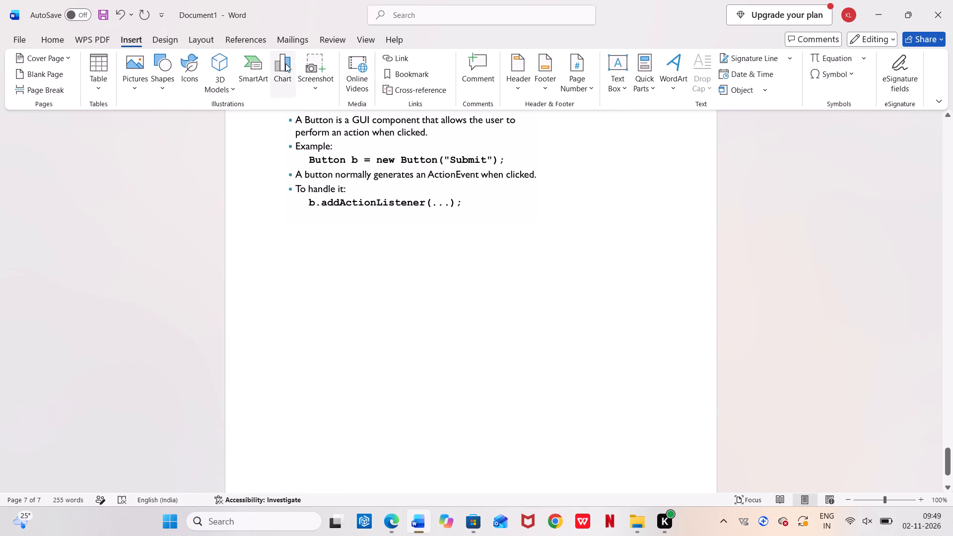
pyautogui.click(313, 87)
pyautogui.click(353, 199)
pyautogui.moveTo(533, 192); pyautogui.dragTo(544, 212)
pyautogui.moveTo(537, 195); pyautogui.dragTo(624, 248)
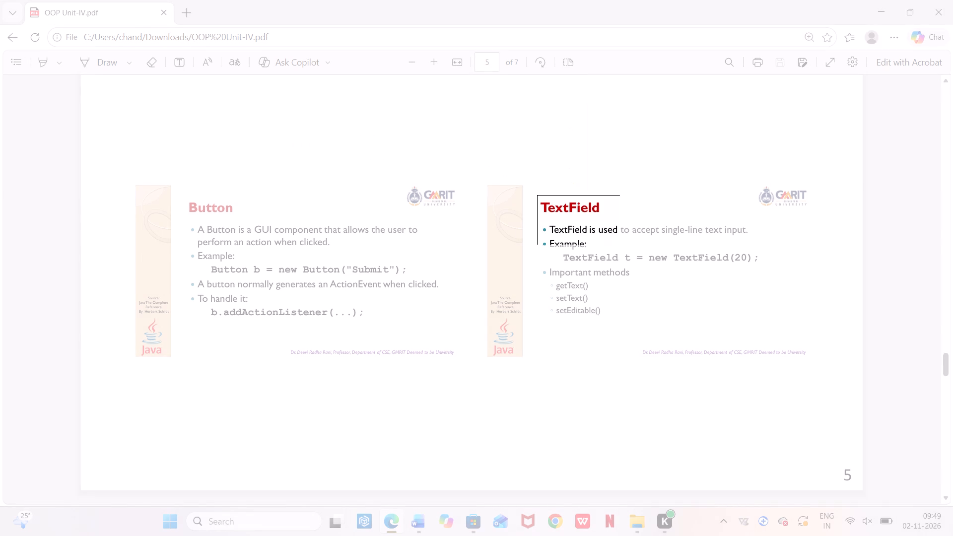
pyautogui.moveTo(624, 248); pyautogui.dragTo(763, 325)
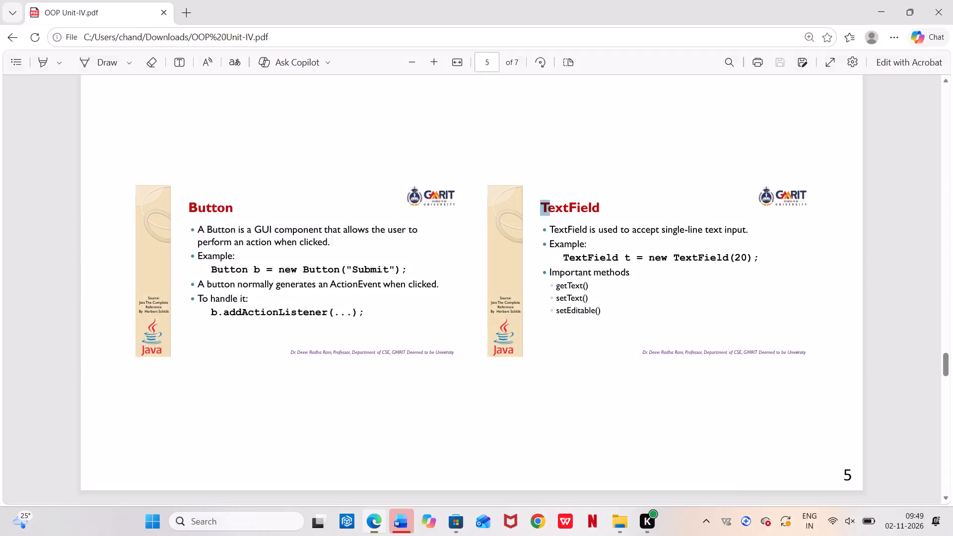
# On a new line after the TextField clipping, insert a screen clipping of the TextField code example slide with its output window, about 12.5 by 7.3 cm.
pyautogui.click(562, 357)
pyautogui.press('Return')
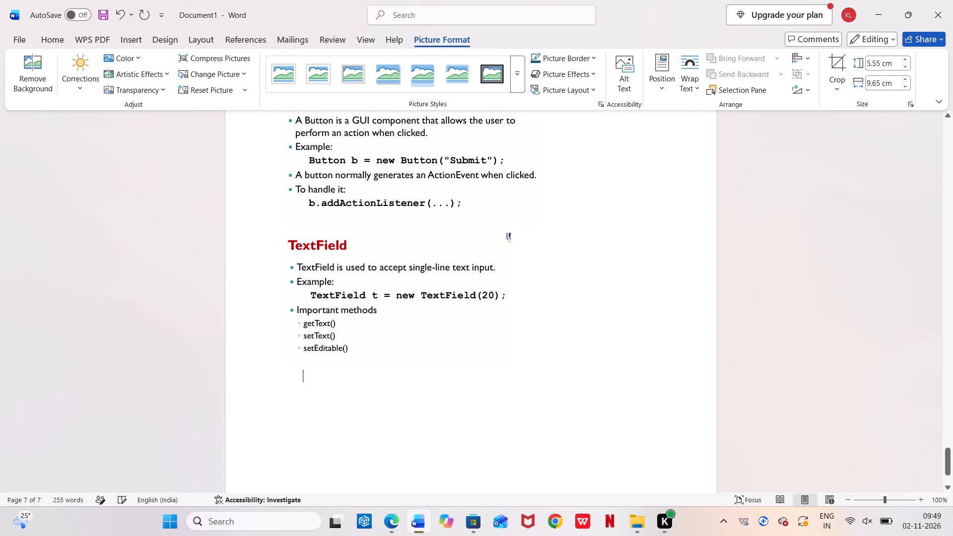
pyautogui.scroll(-9, 322, 305)
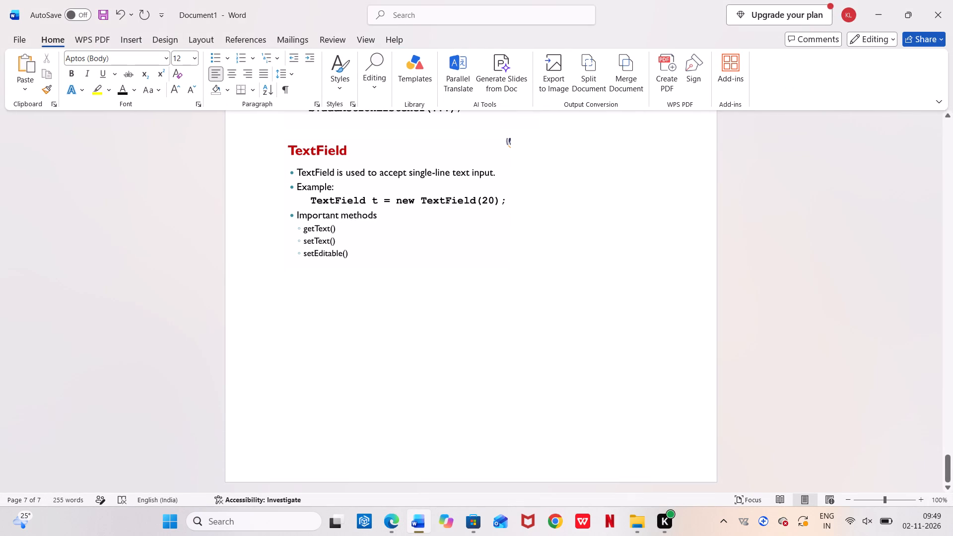
pyautogui.click(131, 35)
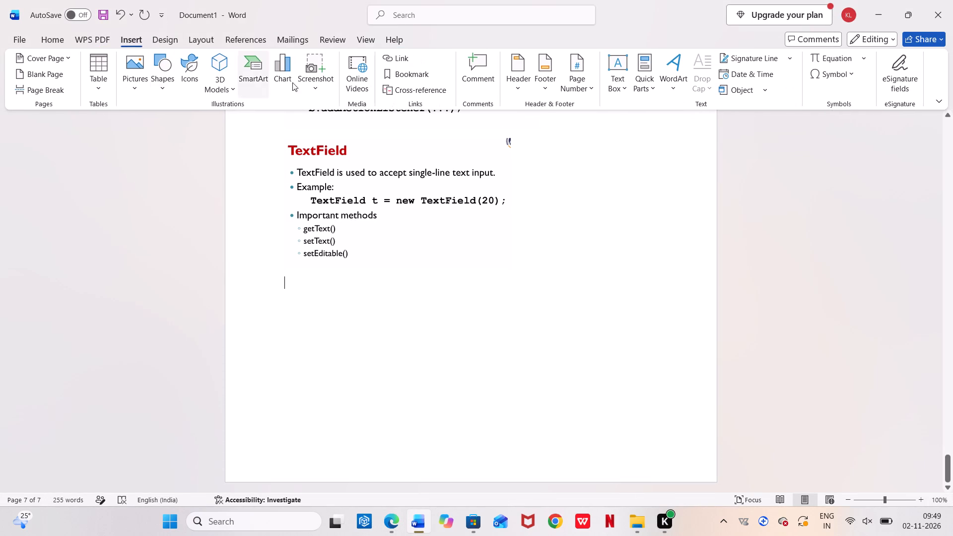
pyautogui.click(314, 88)
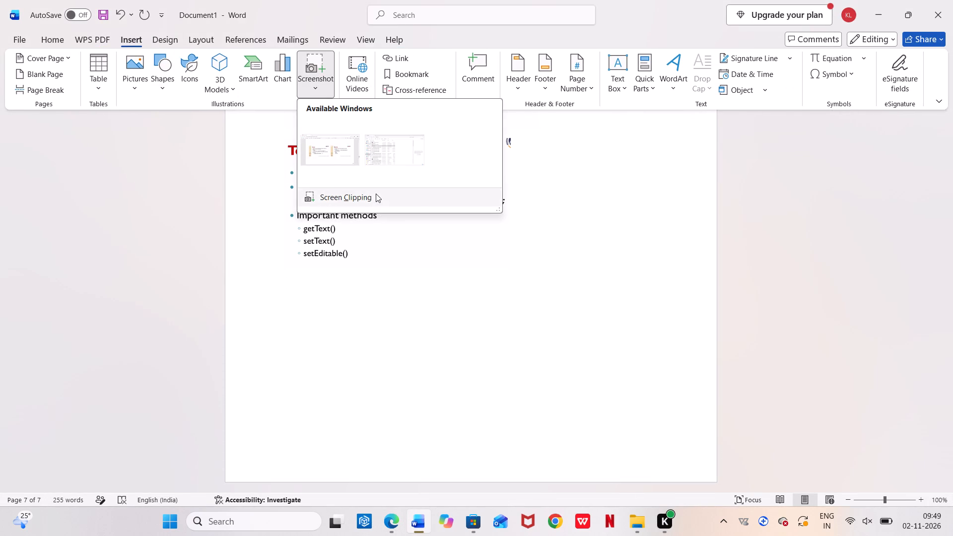
pyautogui.click(376, 194)
pyautogui.scroll(-5, 313, 295)
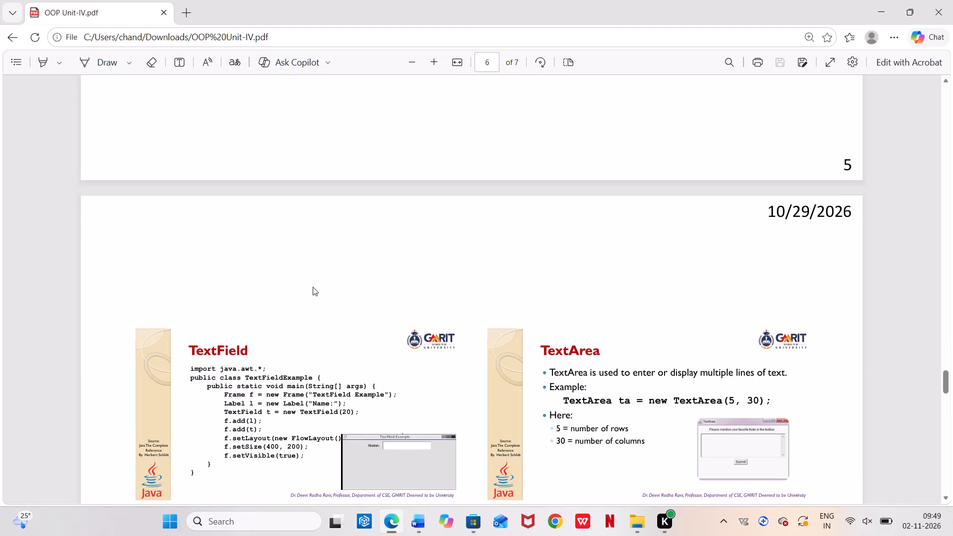
pyautogui.scroll(-2, 310, 289)
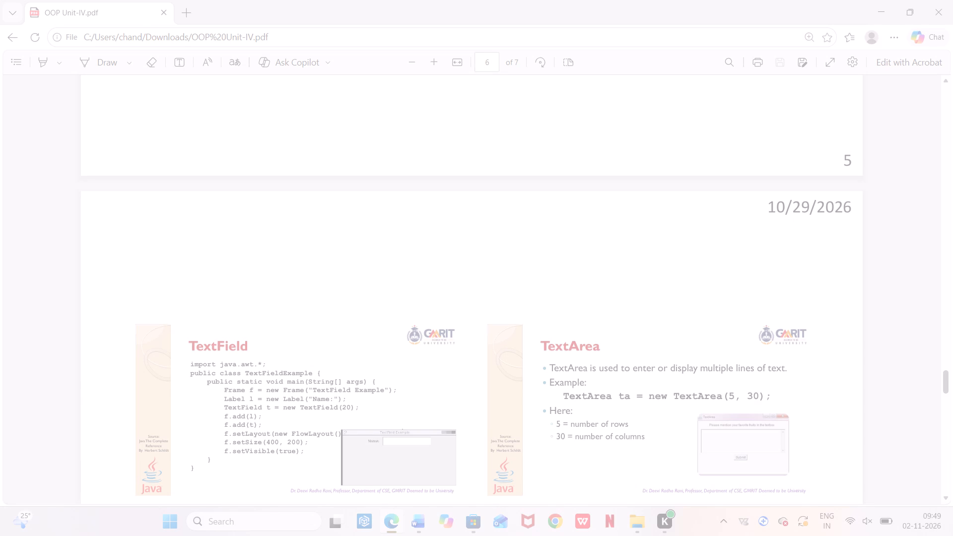
pyautogui.moveTo(184, 326); pyautogui.dragTo(308, 454)
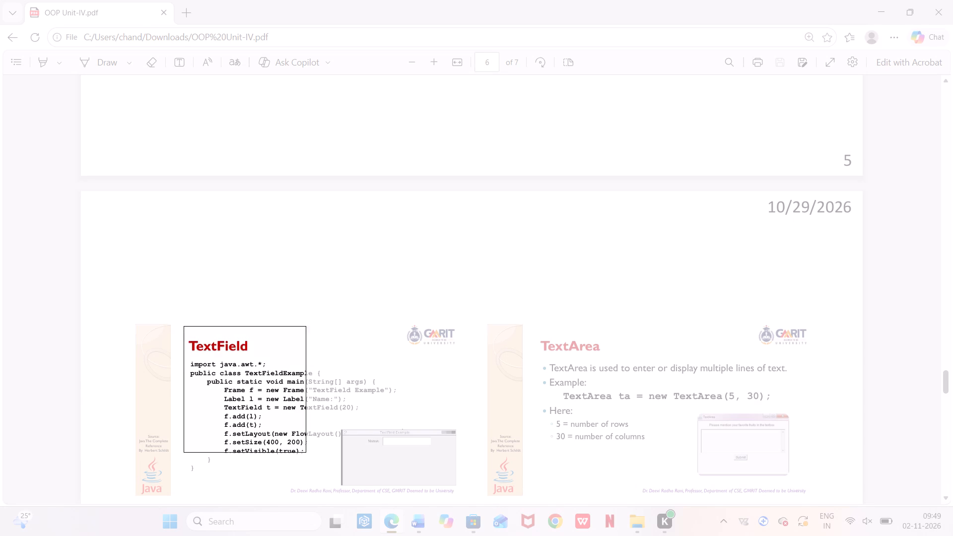
pyautogui.moveTo(308, 454); pyautogui.dragTo(476, 502)
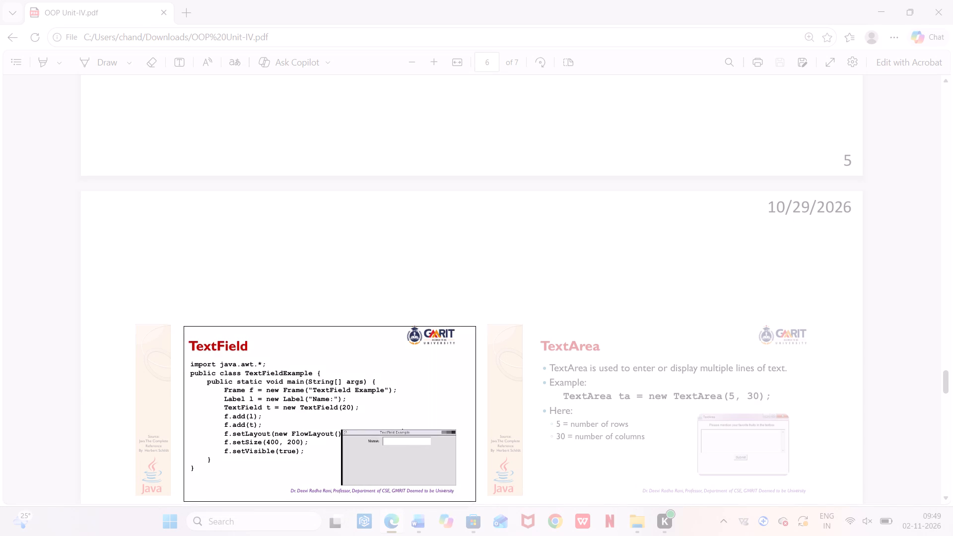
pyautogui.moveTo(476, 502); pyautogui.dragTo(476, 496)
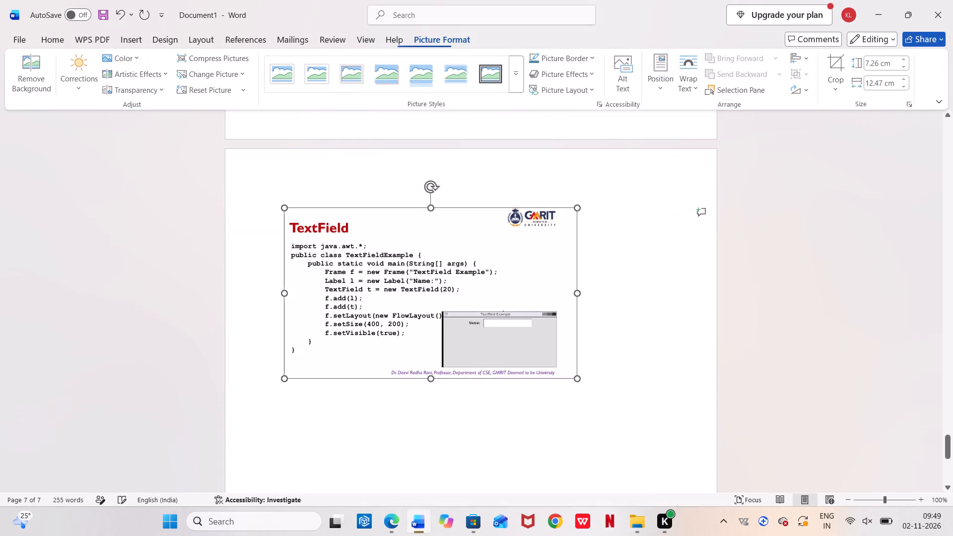
# Slightly reduce the height of the Label clipping, keeping its width, to tighten the space above the Button clipping.
pyautogui.click(369, 442)
pyautogui.scroll(4, 374, 249)
pyautogui.scroll(4, 371, 159)
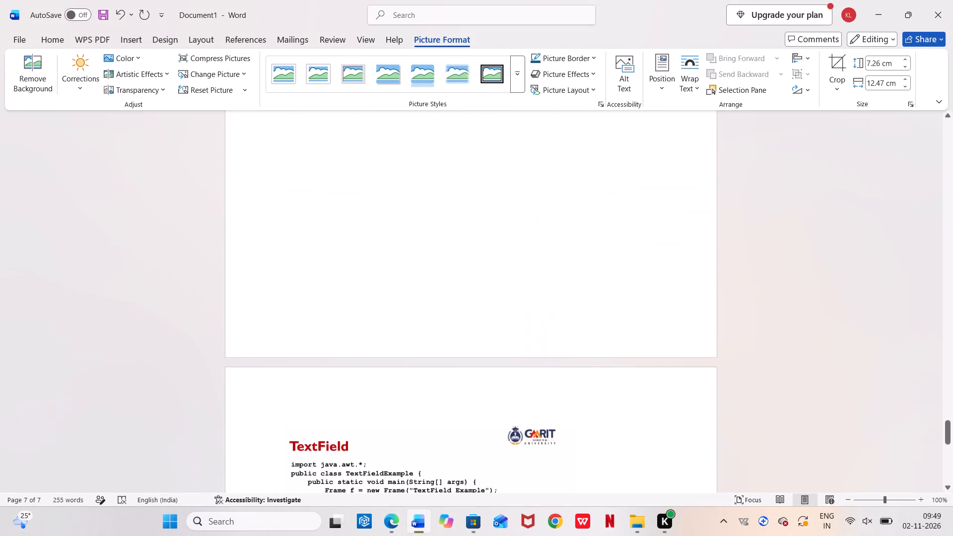
pyautogui.scroll(3, 333, 224)
pyautogui.scroll(-1, 314, 266)
pyautogui.scroll(4, 315, 261)
pyautogui.scroll(3, 276, 169)
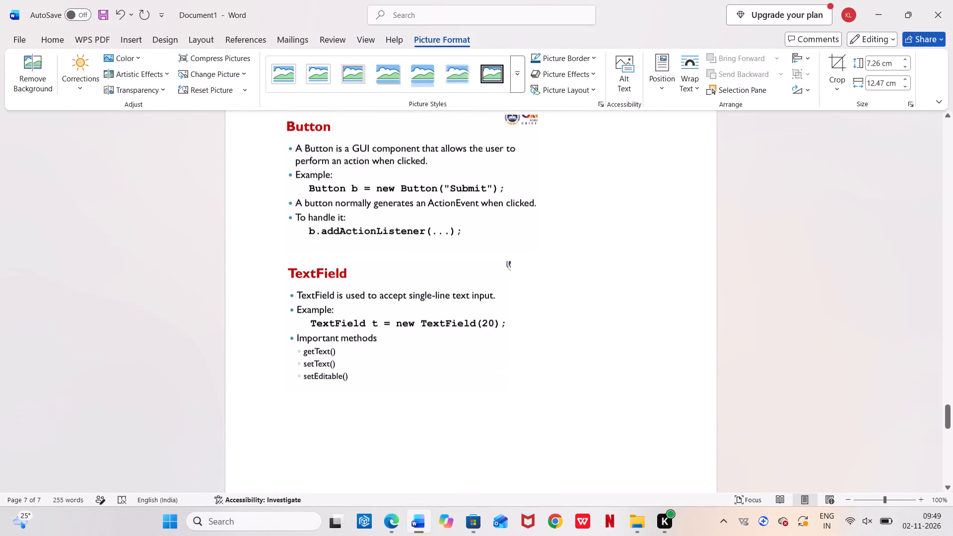
pyautogui.scroll(4, 350, 243)
pyautogui.click(340, 209)
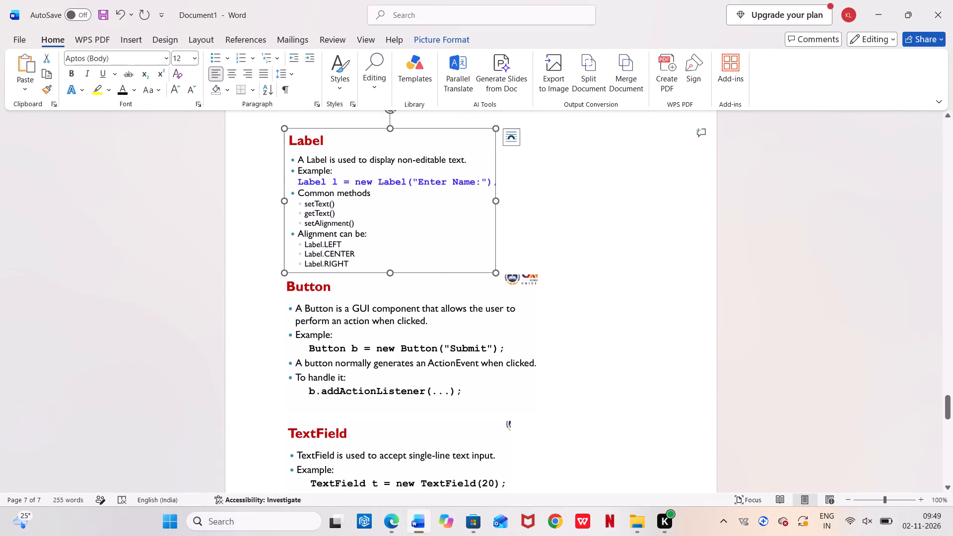
pyautogui.moveTo(389, 268); pyautogui.dragTo(388, 260)
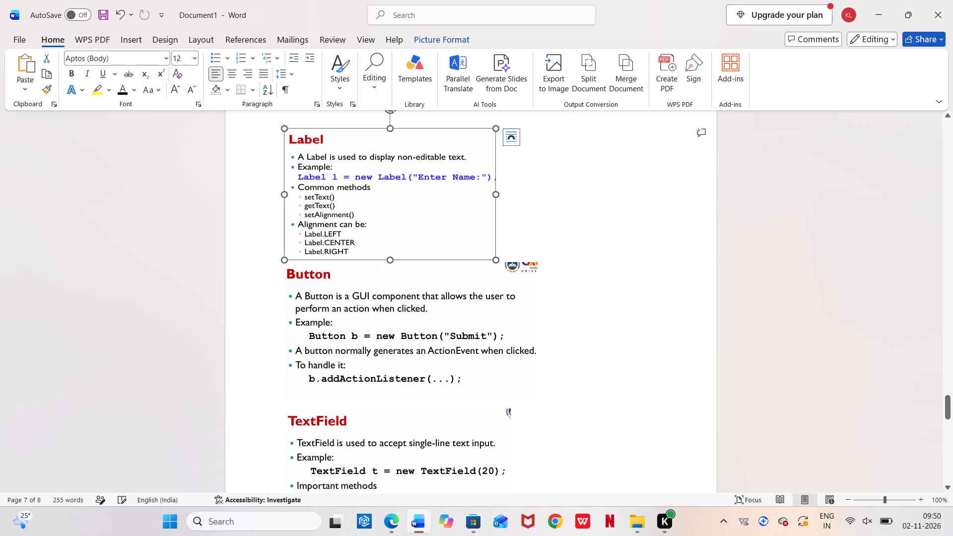
# Slightly reduce the height of the Button clipping, keeping its width, so that the clippings below it move up.
pyautogui.click(383, 360)
pyautogui.moveTo(411, 399); pyautogui.dragTo(410, 390)
pyautogui.scroll(-4, 405, 406)
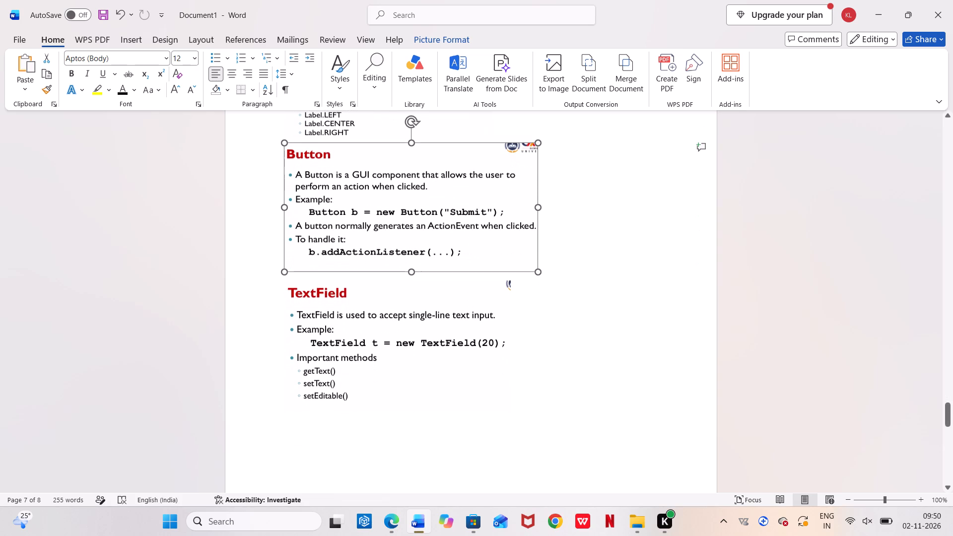
pyautogui.moveTo(412, 270); pyautogui.dragTo(412, 263)
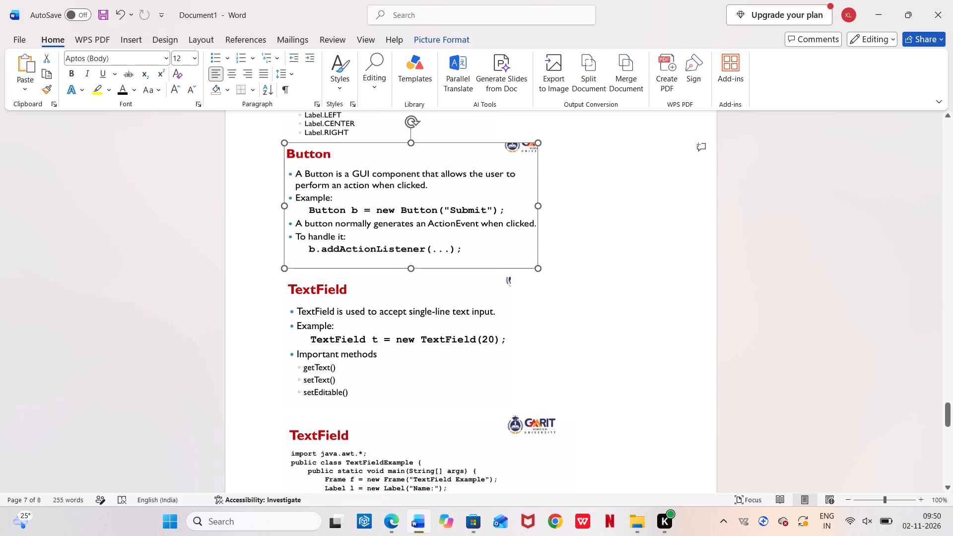
pyautogui.moveTo(412, 263); pyautogui.dragTo(412, 258)
# Slightly reduce the height of the TextField bullets clipping, keeping its width.
pyautogui.click(408, 308)
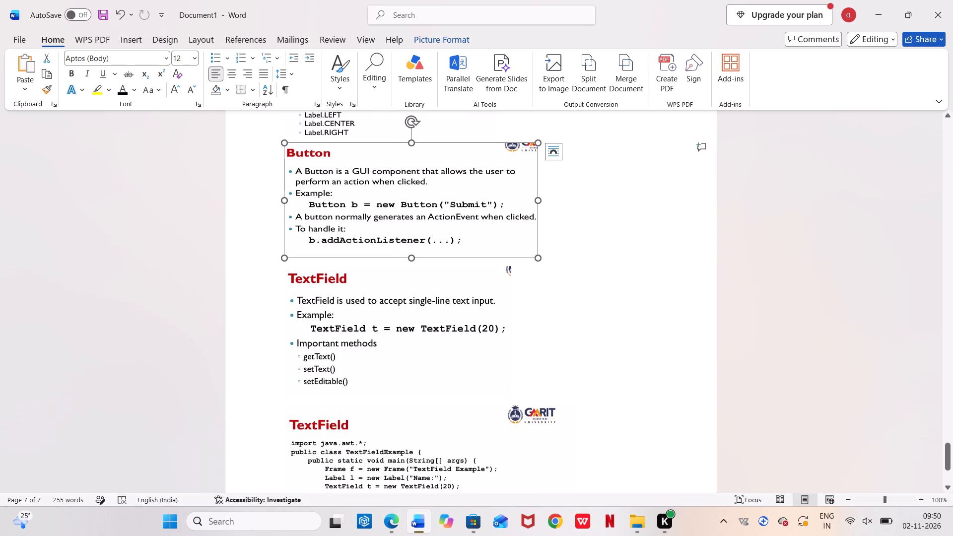
pyautogui.moveTo(395, 394); pyautogui.dragTo(395, 389)
pyautogui.scroll(-3, 375, 381)
pyautogui.scroll(-2, 376, 234)
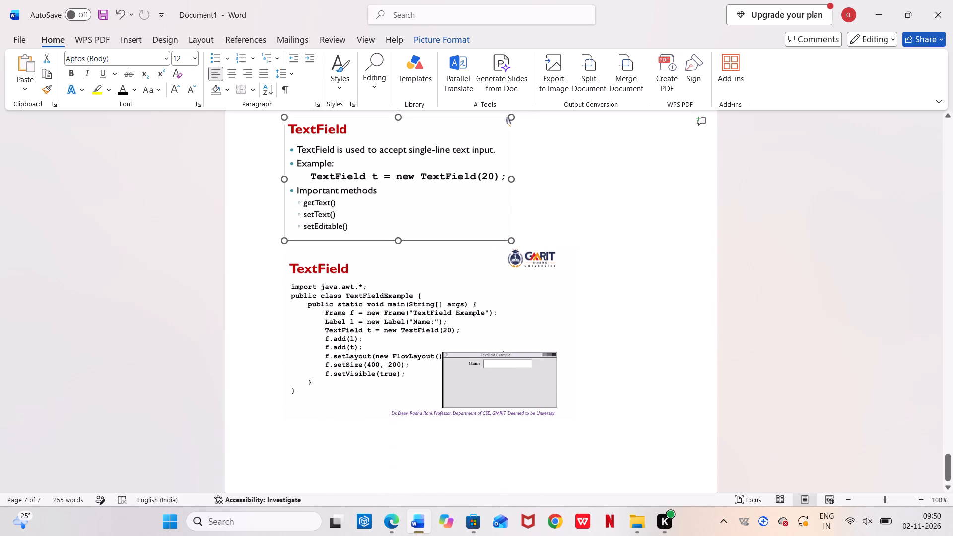
# On a new line after the TextField code example, insert a screen clipping of the TextArea slide, about 11.5 by 6.5 cm.
pyautogui.scroll(-3, 376, 234)
pyautogui.click(657, 422)
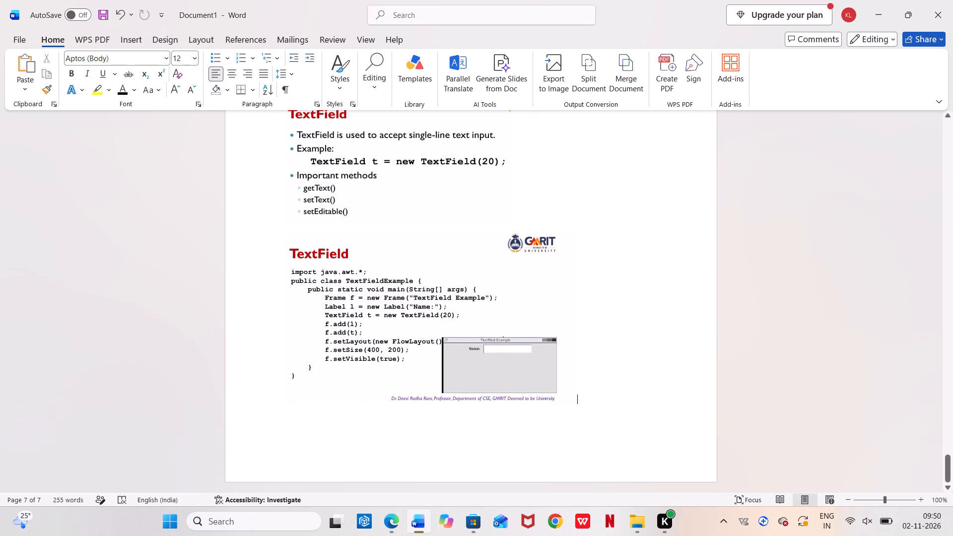
pyautogui.press('Return')
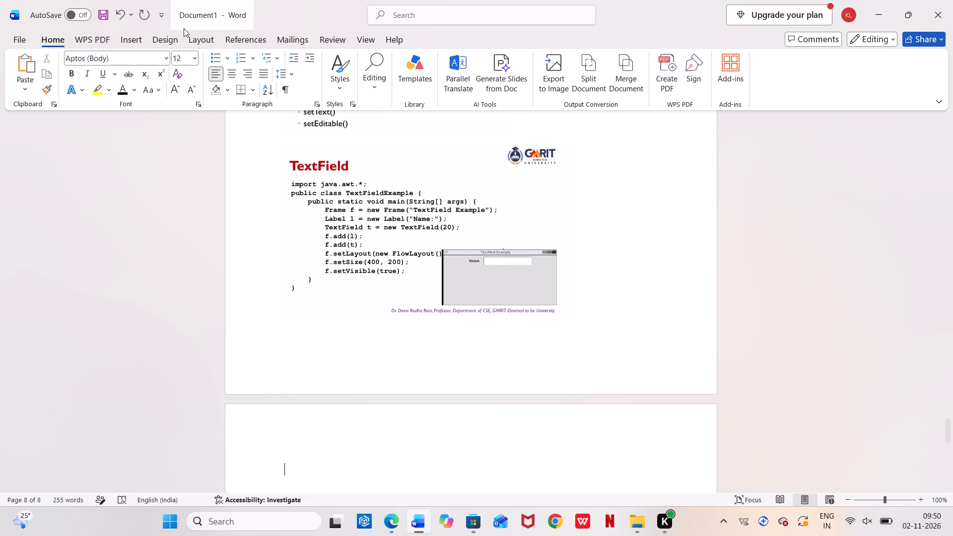
pyautogui.click(123, 37)
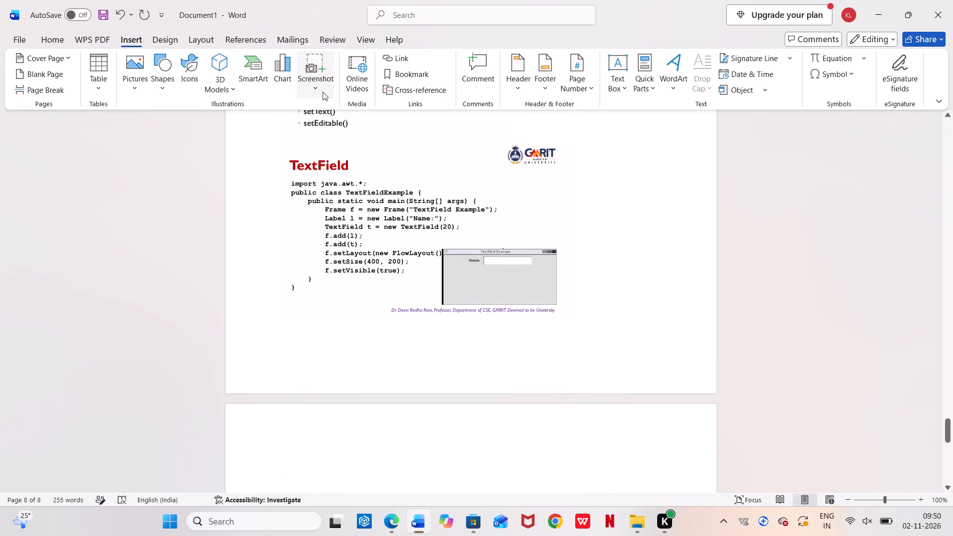
pyautogui.click(315, 89)
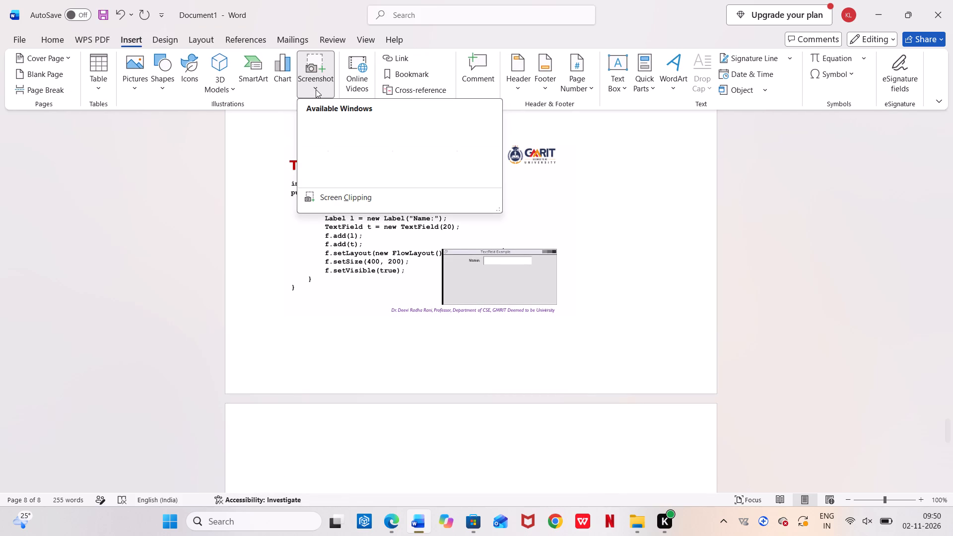
pyautogui.click(346, 202)
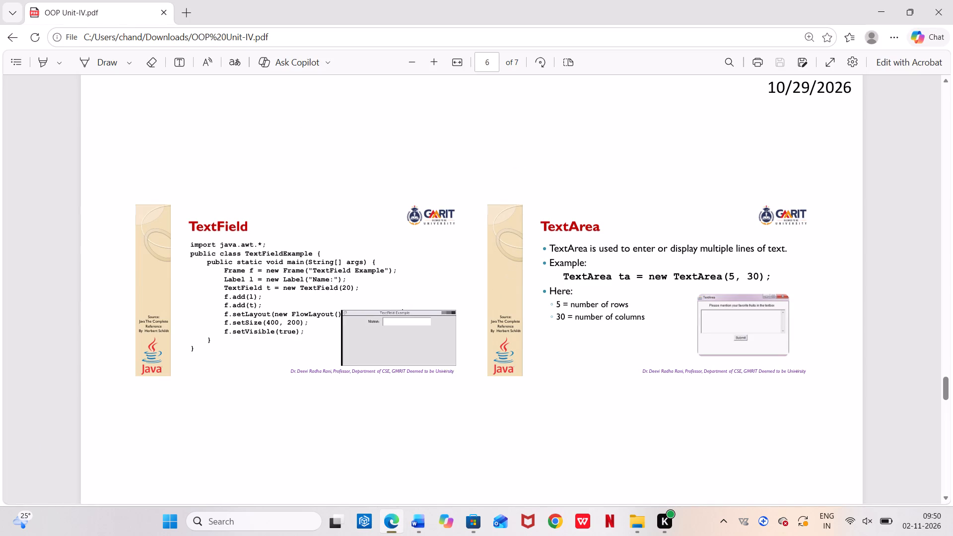
pyautogui.moveTo(538, 211); pyautogui.dragTo(708, 315)
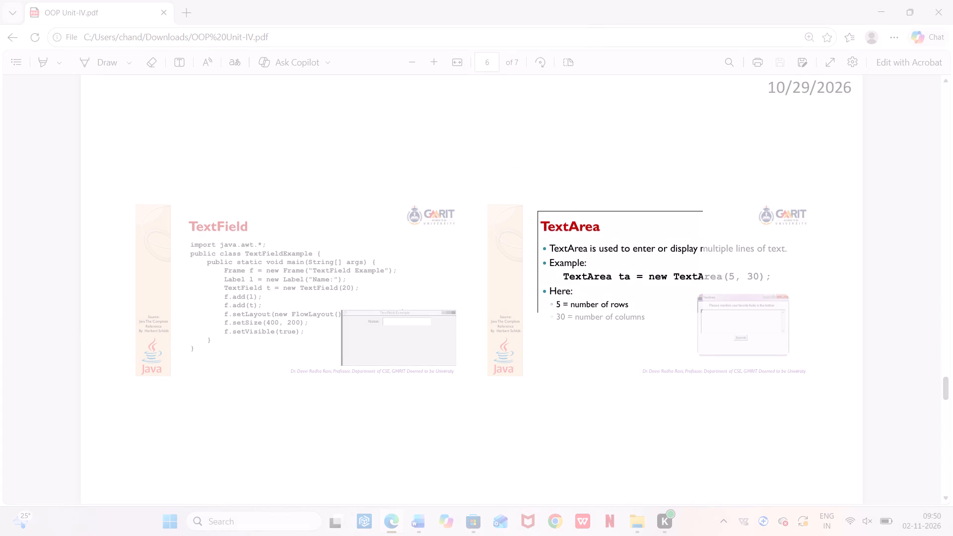
pyautogui.moveTo(708, 315); pyautogui.dragTo(807, 363)
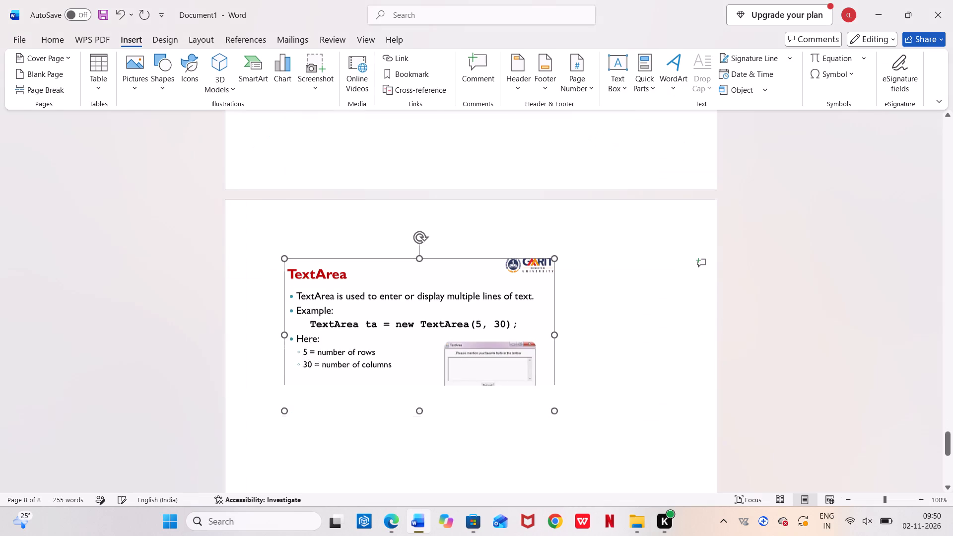
# On a new line after the TextArea clipping, insert a screen clipping of the Checkbox slide, about 12.2 by 7.2 cm.
pyautogui.click(625, 347)
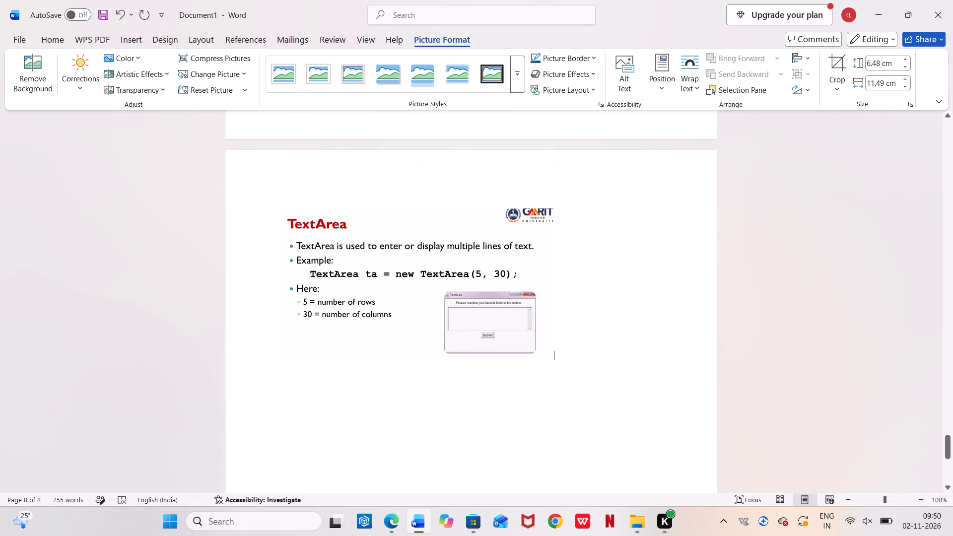
pyautogui.press('Return')
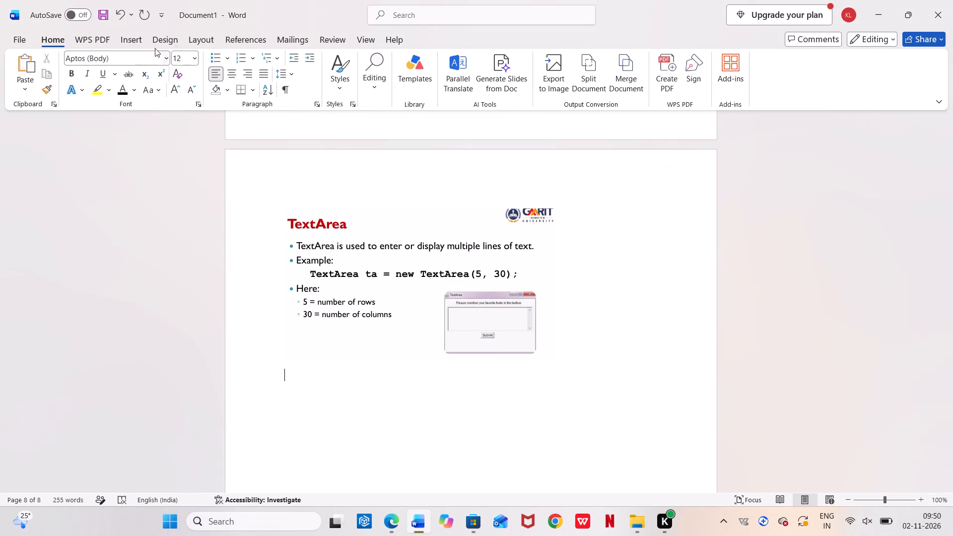
pyautogui.click(129, 41)
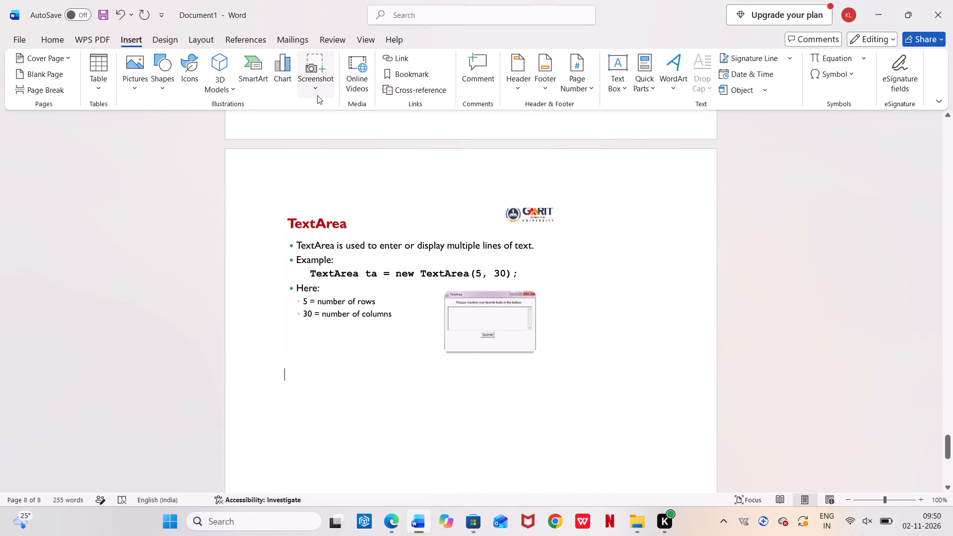
pyautogui.click(315, 90)
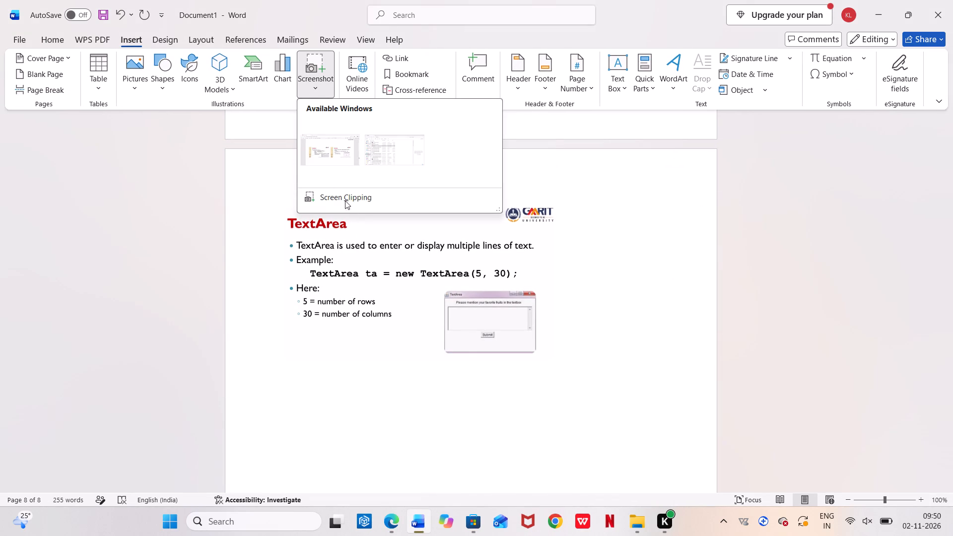
pyautogui.click(353, 194)
pyautogui.scroll(-5, 353, 190)
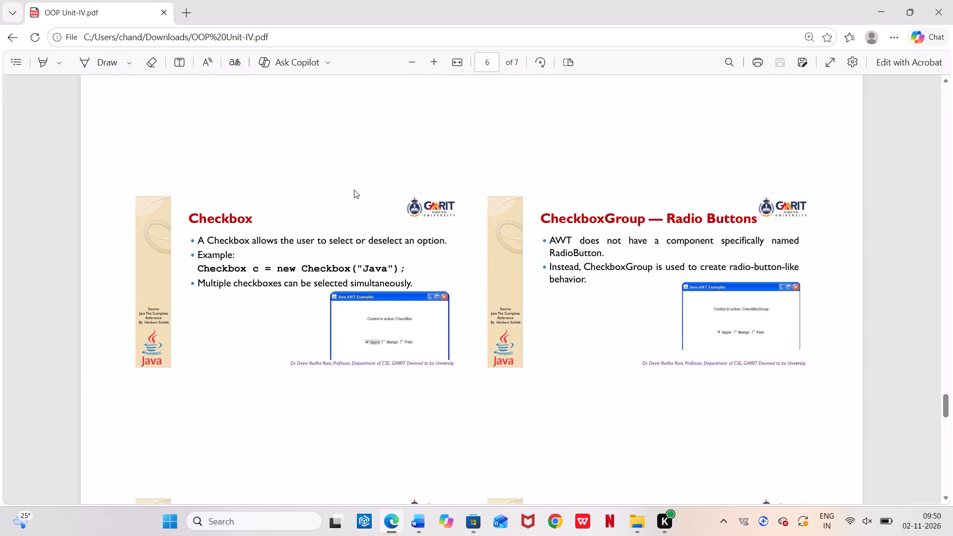
pyautogui.moveTo(185, 206); pyautogui.dragTo(472, 375)
# Directly before the Checkbox clipping, insert a screen clipping of the CheckboxGroup — Radio Buttons slide, about 12.7 by 7.3 cm.
pyautogui.click(390, 442)
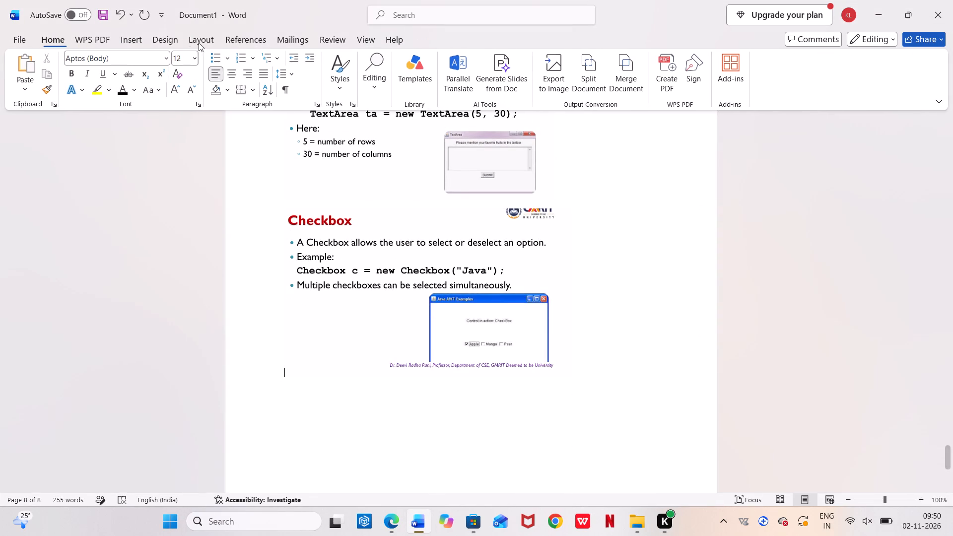
pyautogui.click(134, 37)
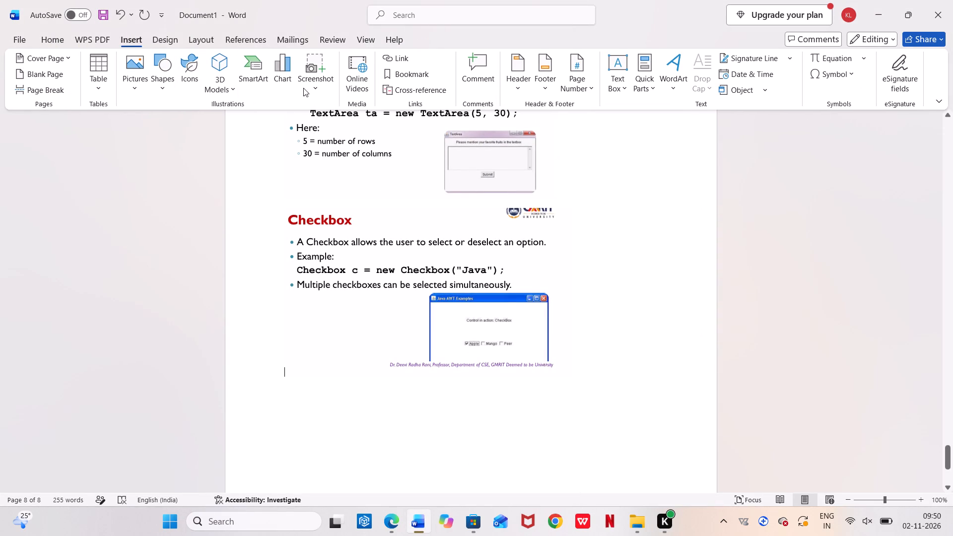
pyautogui.click(317, 87)
pyautogui.click(362, 196)
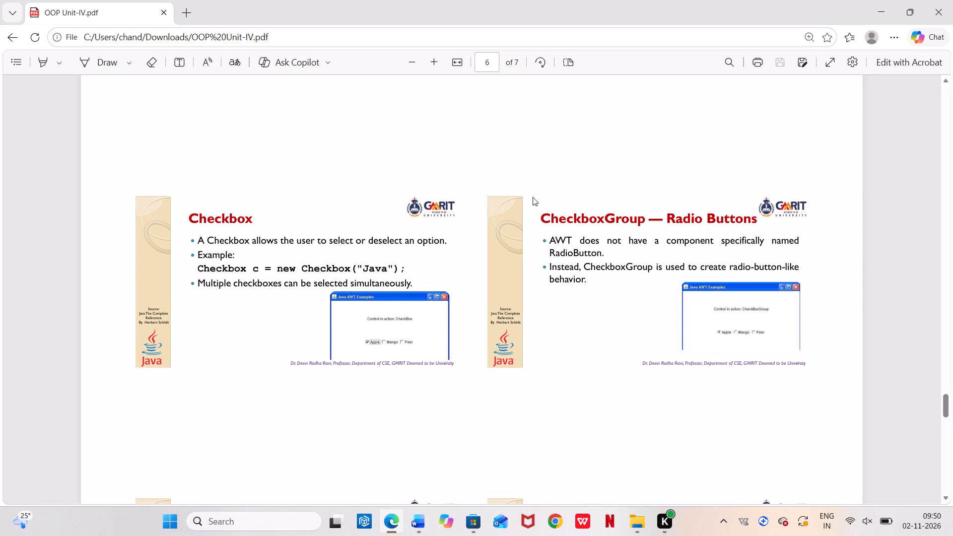
pyautogui.moveTo(533, 197); pyautogui.dragTo(842, 371)
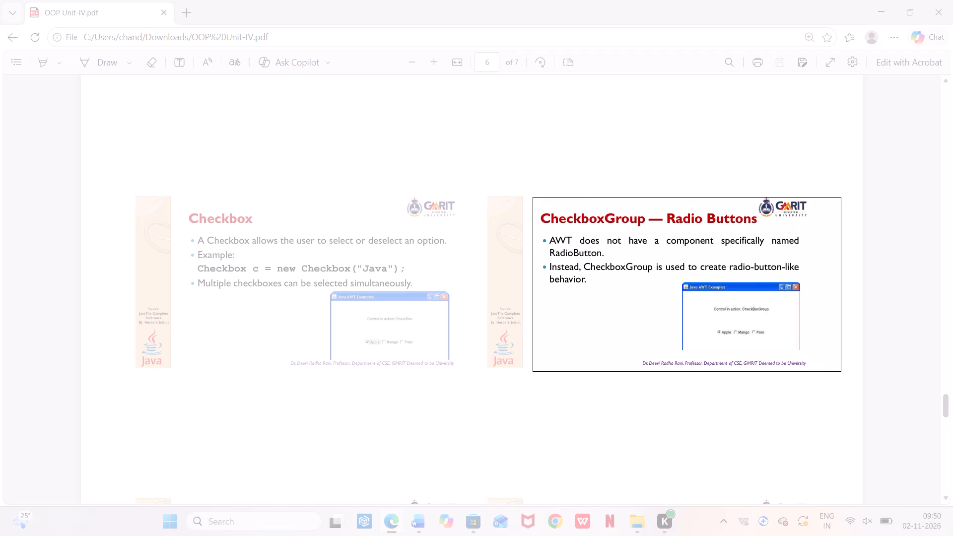
pyautogui.moveTo(842, 371); pyautogui.dragTo(830, 367)
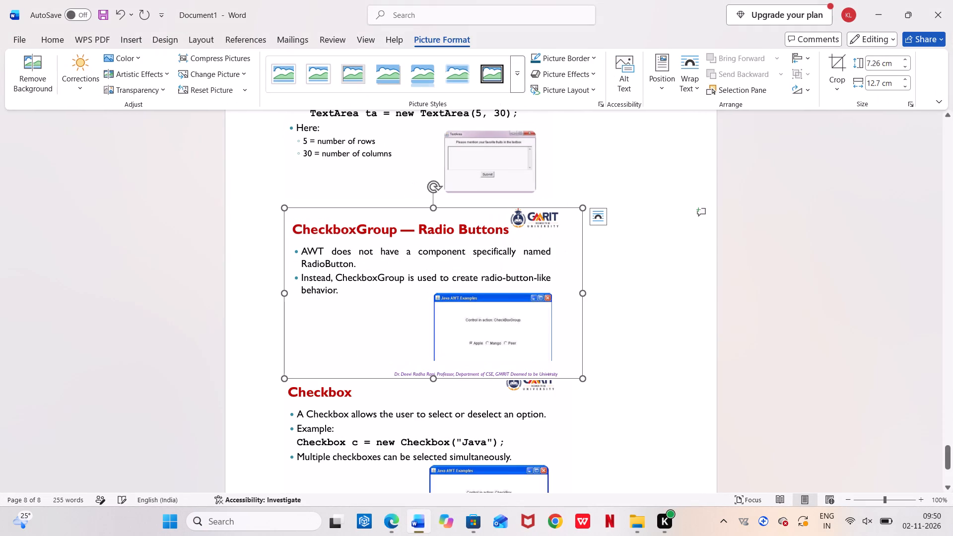
# Move the Checkbox clipping above the CheckboxGroup clipping, directly below the TextArea clipping.
pyautogui.scroll(-4, 549, 314)
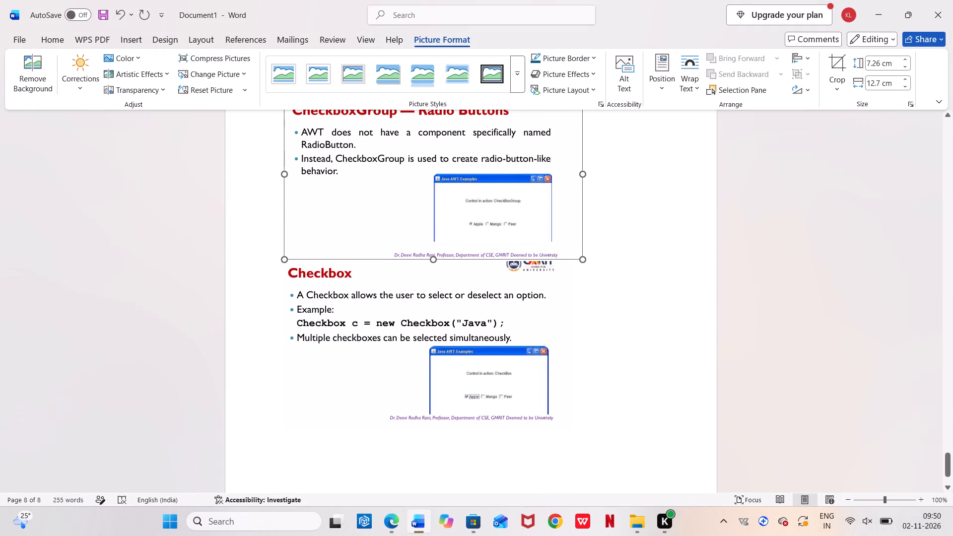
pyautogui.click(628, 457)
pyautogui.scroll(-2, 339, 335)
pyautogui.scroll(5, 319, 304)
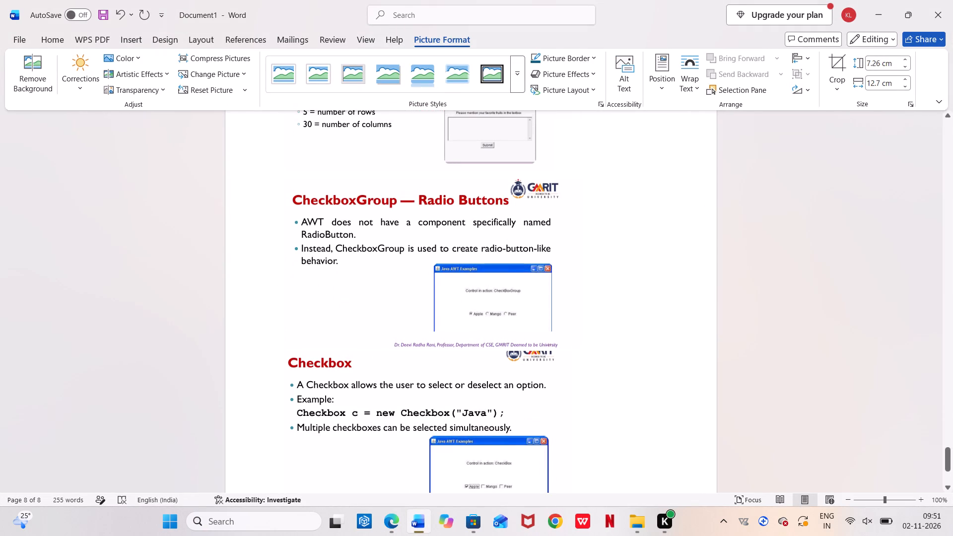
pyautogui.moveTo(433, 428); pyautogui.dragTo(405, 322)
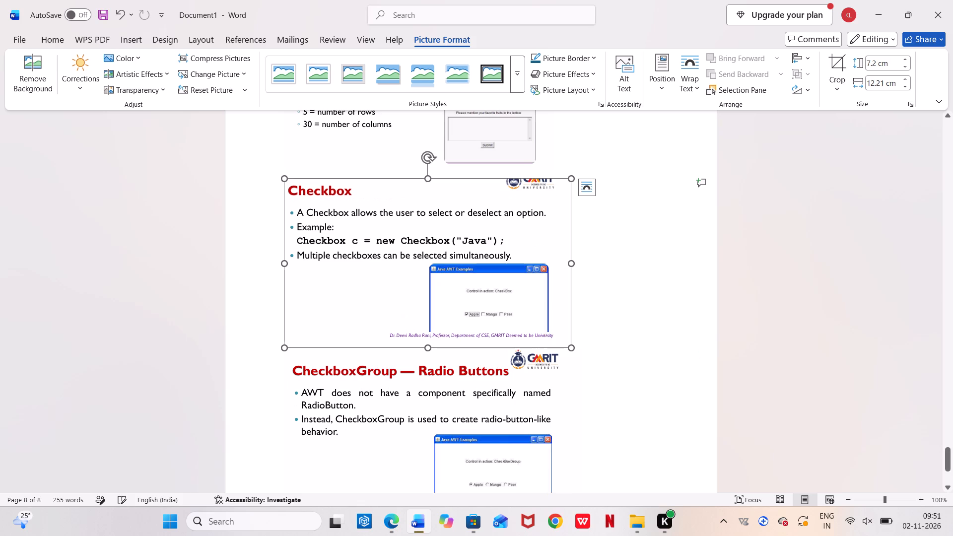
# Add three new lines after the CheckboxGroup clipping.
pyautogui.click(630, 432)
pyautogui.scroll(-5, 625, 383)
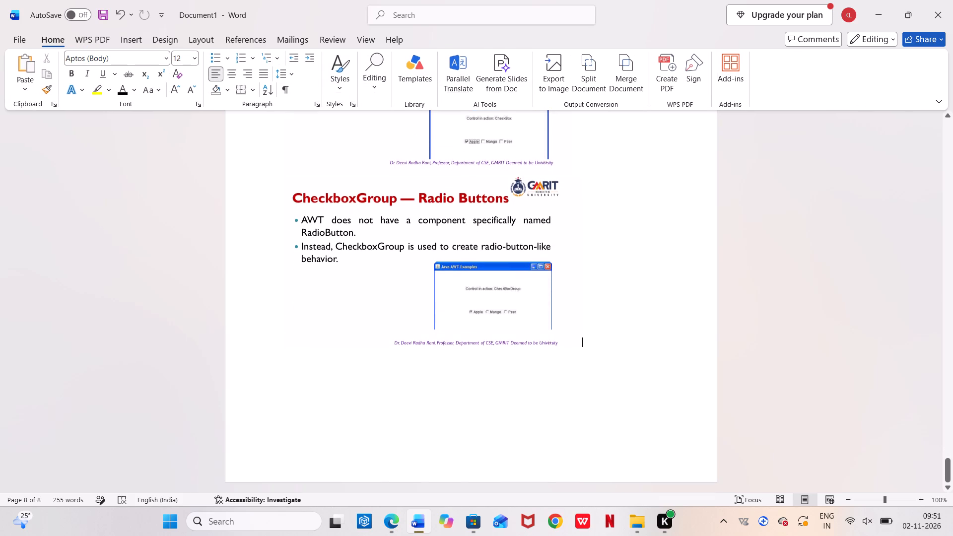
pyautogui.scroll(-3, 607, 364)
pyautogui.press('Return')
pyautogui.press('Return')
pyautogui.press('Return')
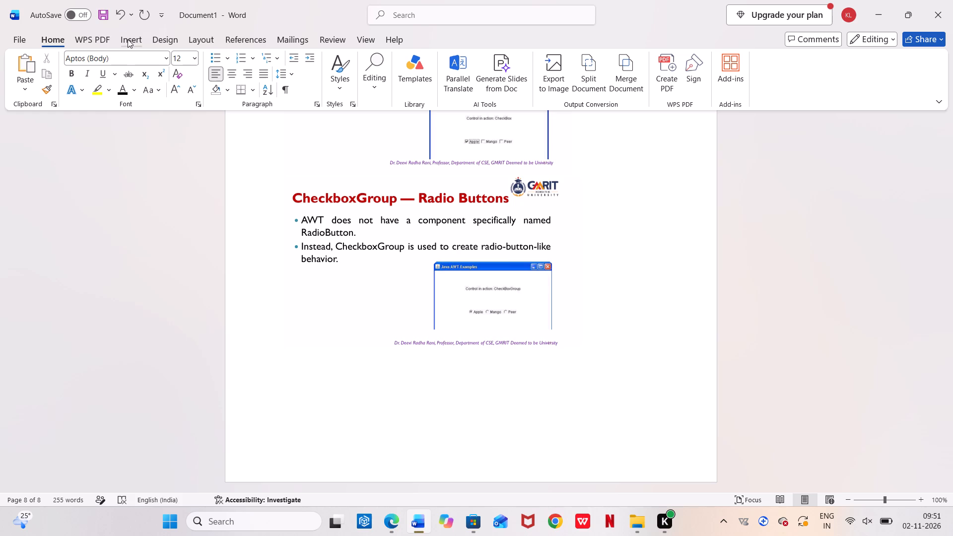
# On the new line after the CheckboxGroup clipping, insert a screen clipping of the Choice and List slide, about 12.4 by 7.1 cm.
pyautogui.click(412, 534)
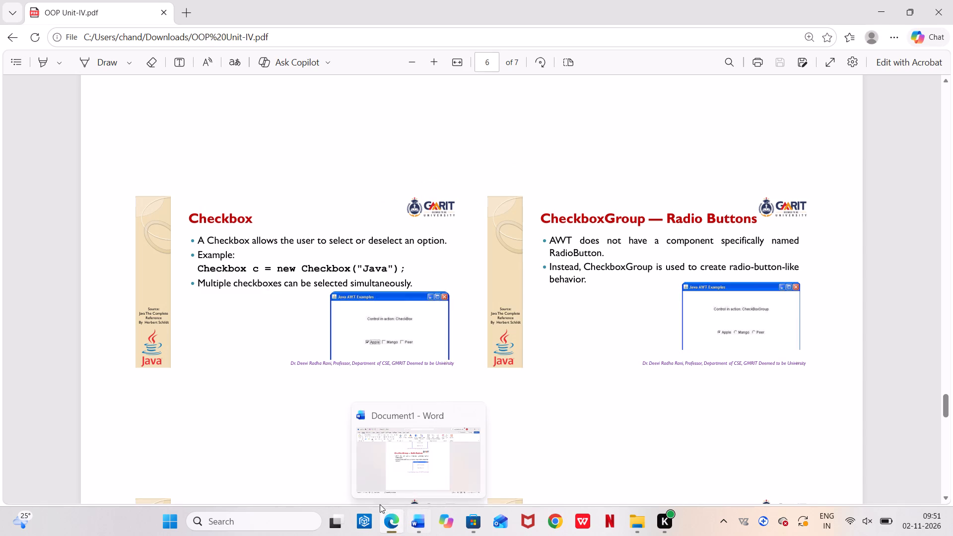
pyautogui.scroll(-5, 296, 356)
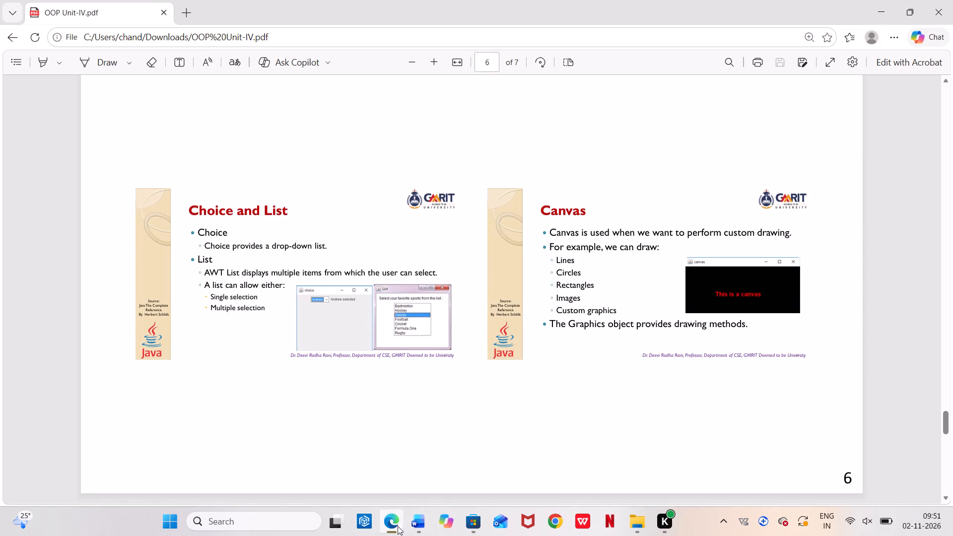
pyautogui.click(421, 524)
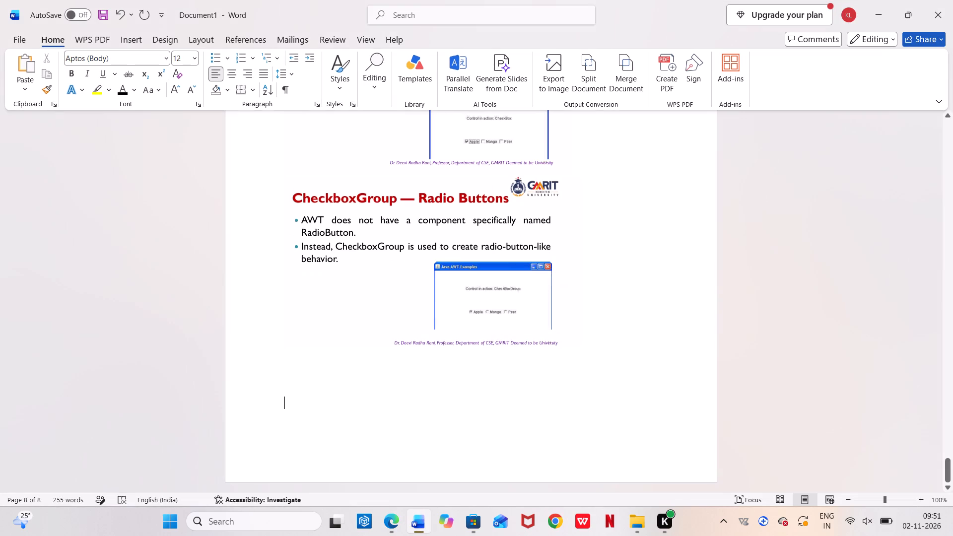
pyautogui.click(136, 37)
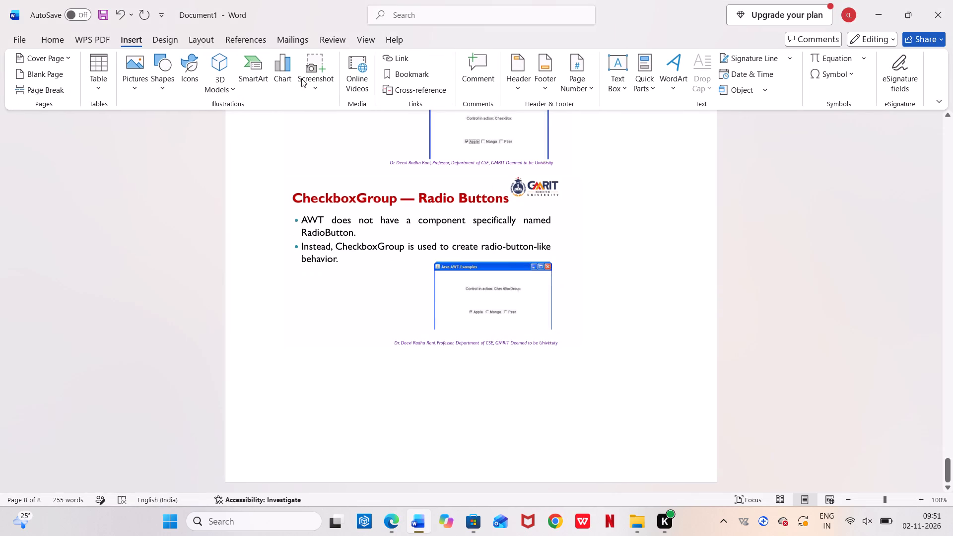
pyautogui.click(312, 86)
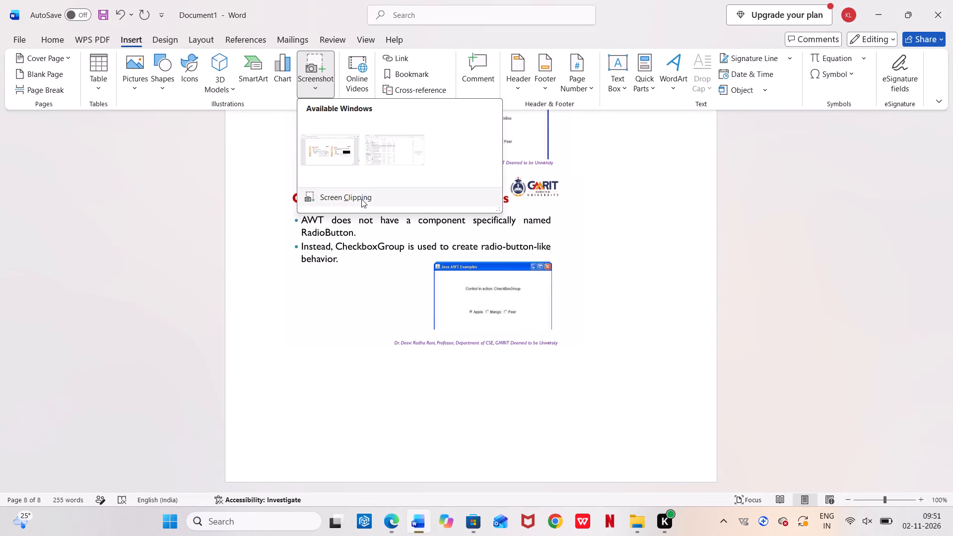
pyautogui.click(361, 199)
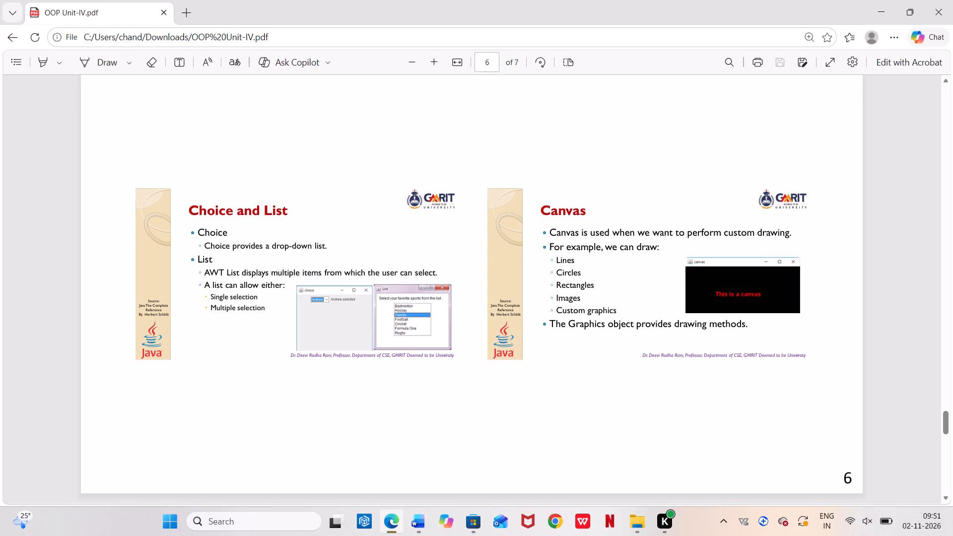
pyautogui.moveTo(183, 190); pyautogui.dragTo(453, 360)
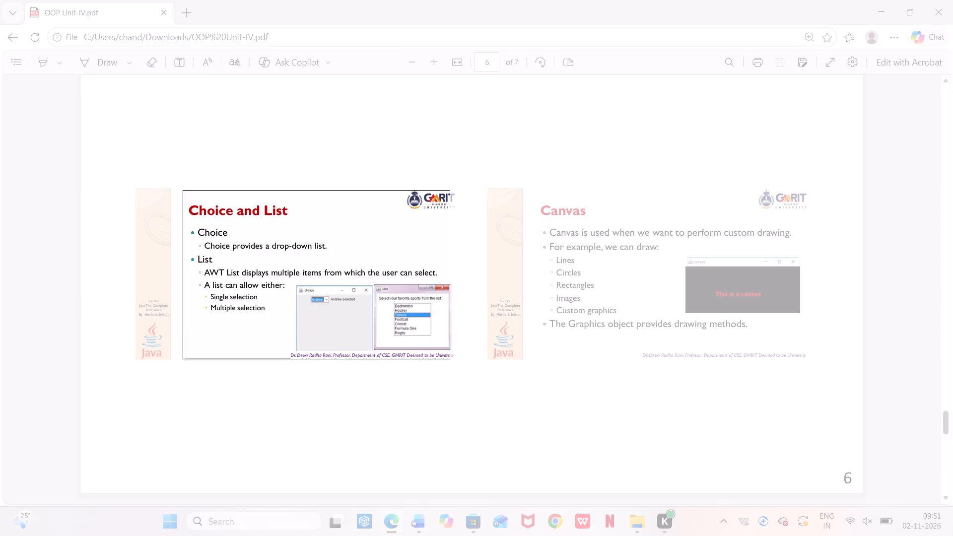
pyautogui.moveTo(453, 360); pyautogui.dragTo(473, 356)
# Directly before the Choice and List clipping, insert a screen clipping of the Canvas slide, about 12.7 by 6.1 cm.
pyautogui.click(405, 445)
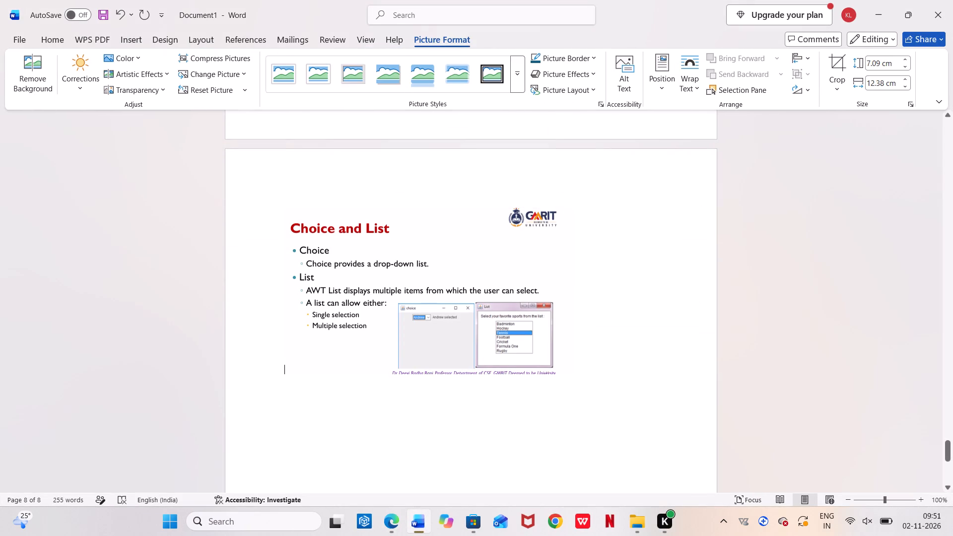
pyautogui.click(128, 32)
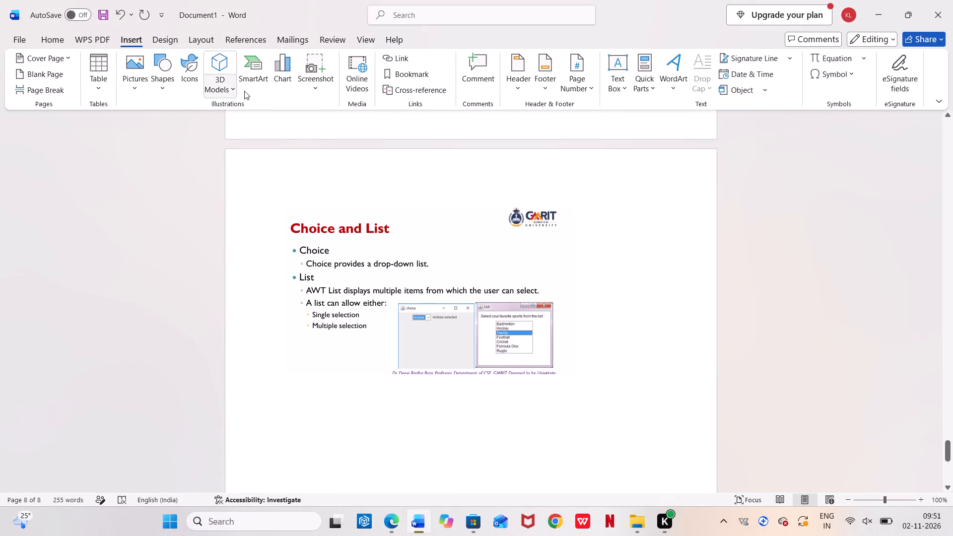
pyautogui.click(313, 89)
pyautogui.click(380, 197)
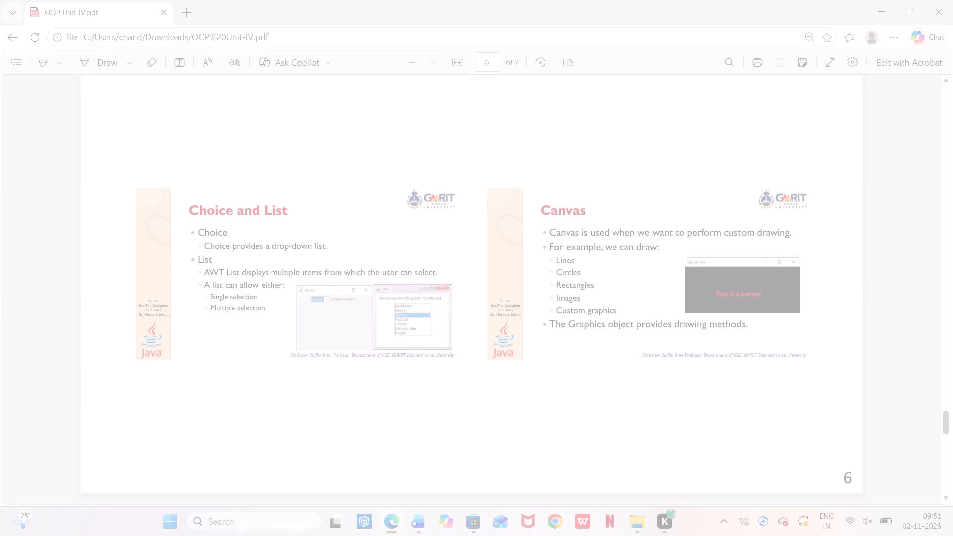
pyautogui.moveTo(533, 195); pyautogui.dragTo(831, 336)
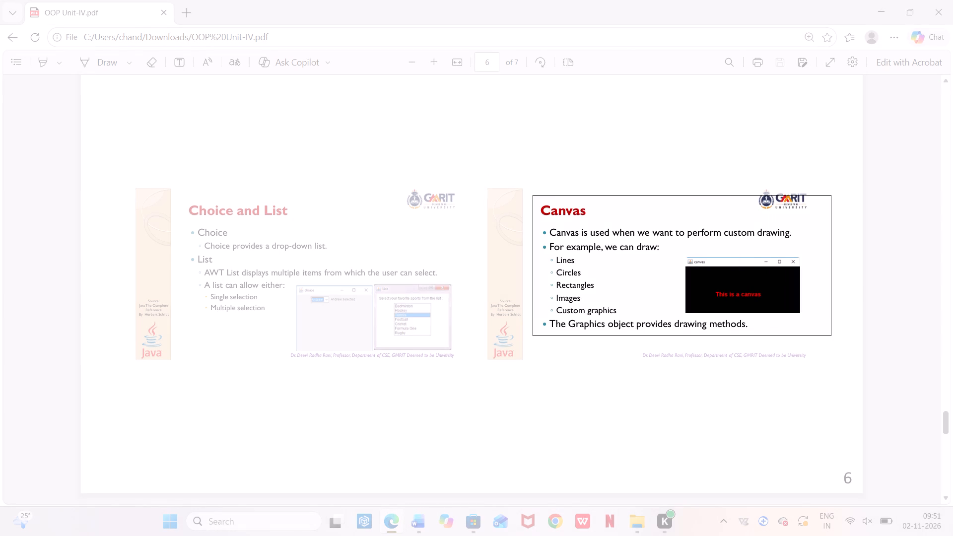
pyautogui.moveTo(831, 336); pyautogui.dragTo(831, 337)
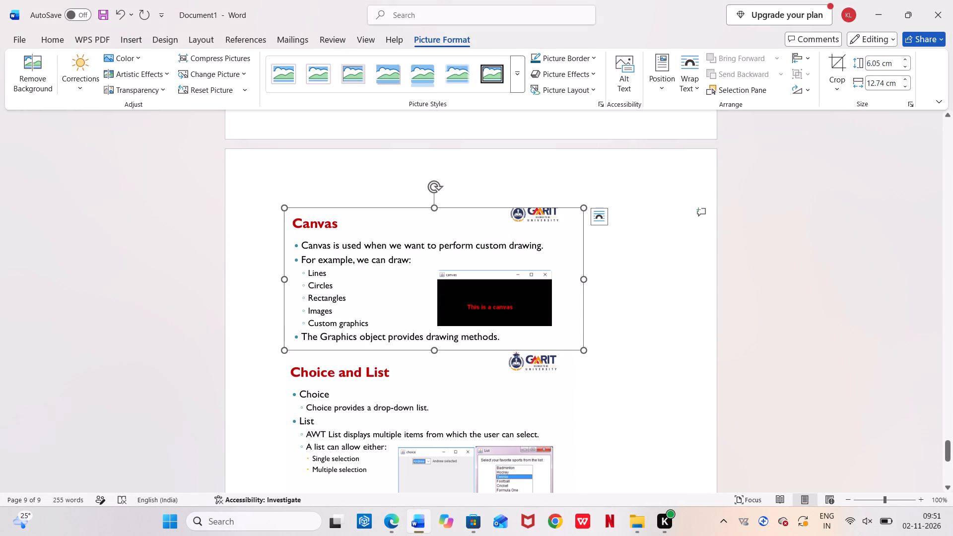
pyautogui.click(683, 296)
# Move the Canvas clipping directly below the Choice and List clipping.
pyautogui.moveTo(531, 284); pyautogui.dragTo(526, 410)
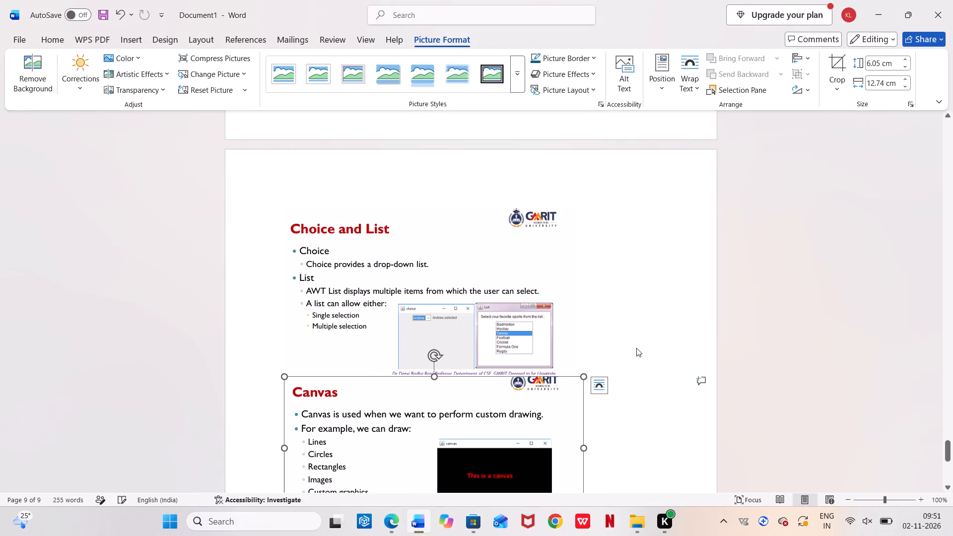
pyautogui.click(638, 309)
# On a new line after the Canvas clipping, insert a screen clipping of the Layout Managers slide, about 12.1 by 6.4 cm.
pyautogui.scroll(-3, 610, 280)
pyautogui.scroll(-3, 555, 238)
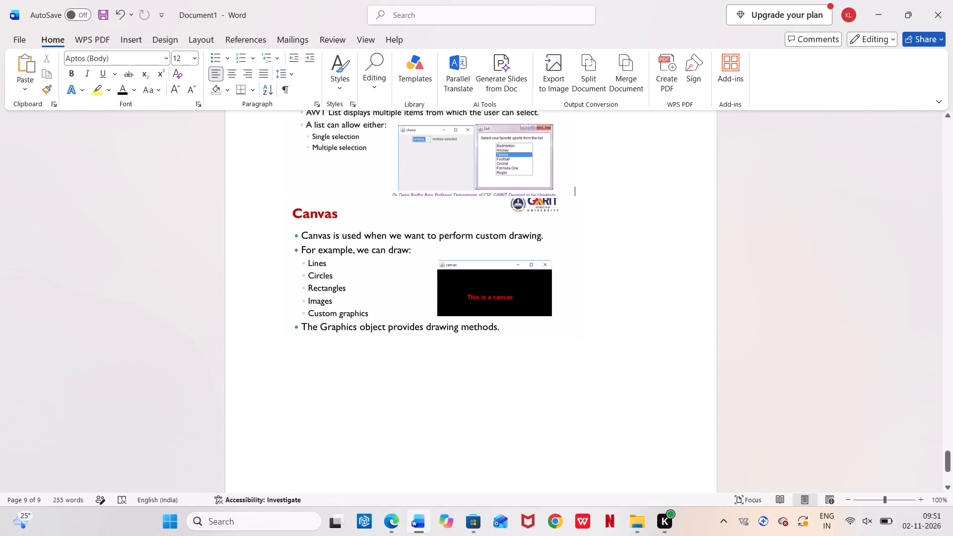
pyautogui.click(649, 324)
pyautogui.press('Return')
pyautogui.click(132, 32)
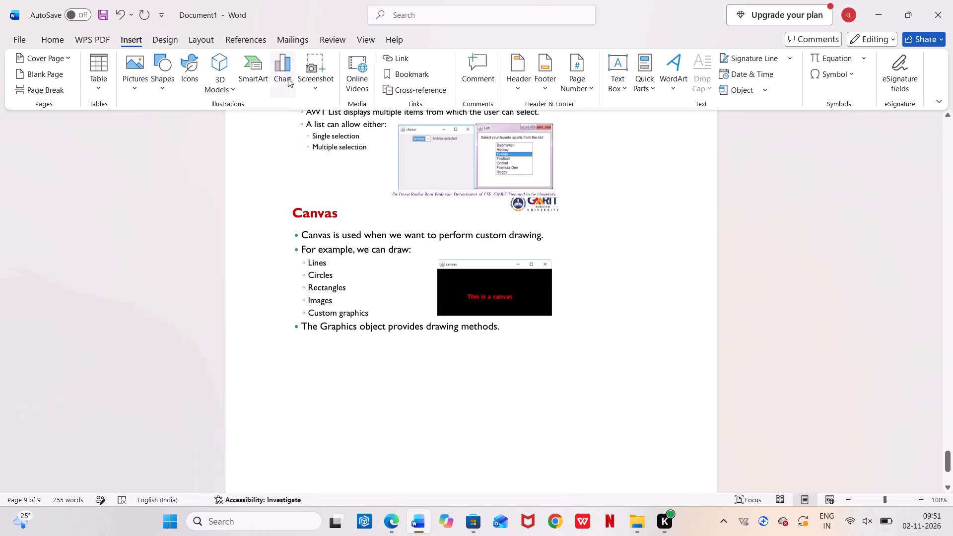
pyautogui.click(316, 87)
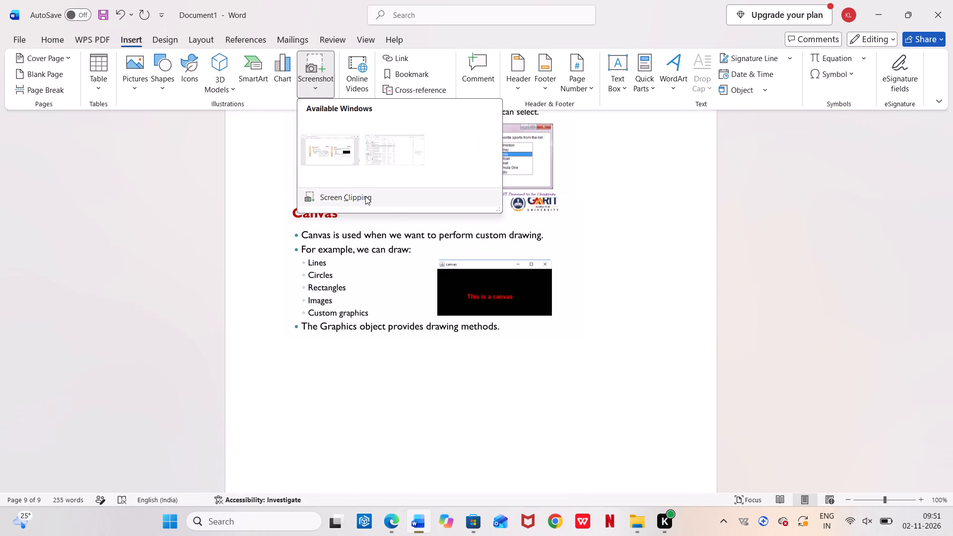
pyautogui.click(366, 199)
pyautogui.scroll(-5, 255, 235)
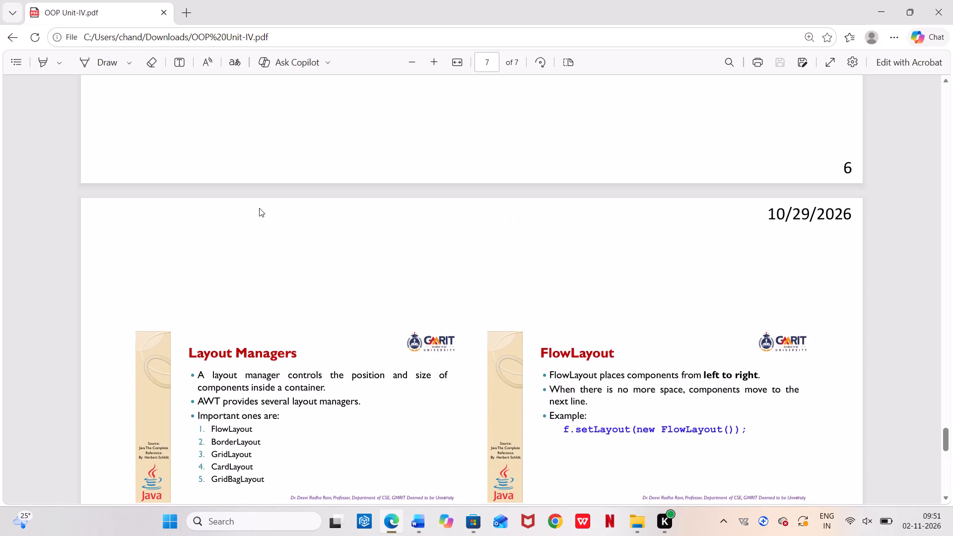
pyautogui.scroll(-2, 259, 208)
pyautogui.moveTo(183, 217); pyautogui.dragTo(466, 367)
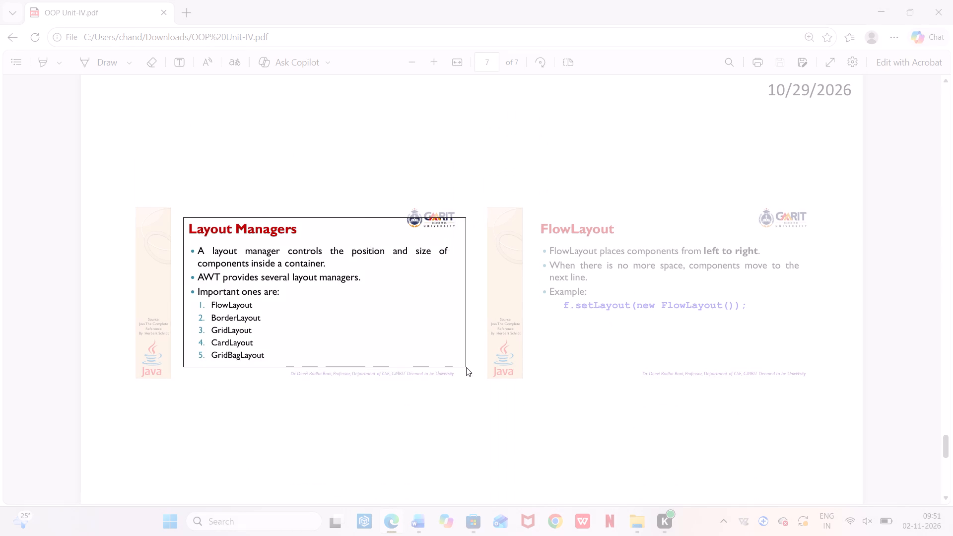
# On a new line after the Layout Managers clipping, insert a screen clipping of the FlowLayout slide's heading and text, about 11.6 by 4.4 cm.
pyautogui.click(616, 394)
pyautogui.scroll(-4, 246, 285)
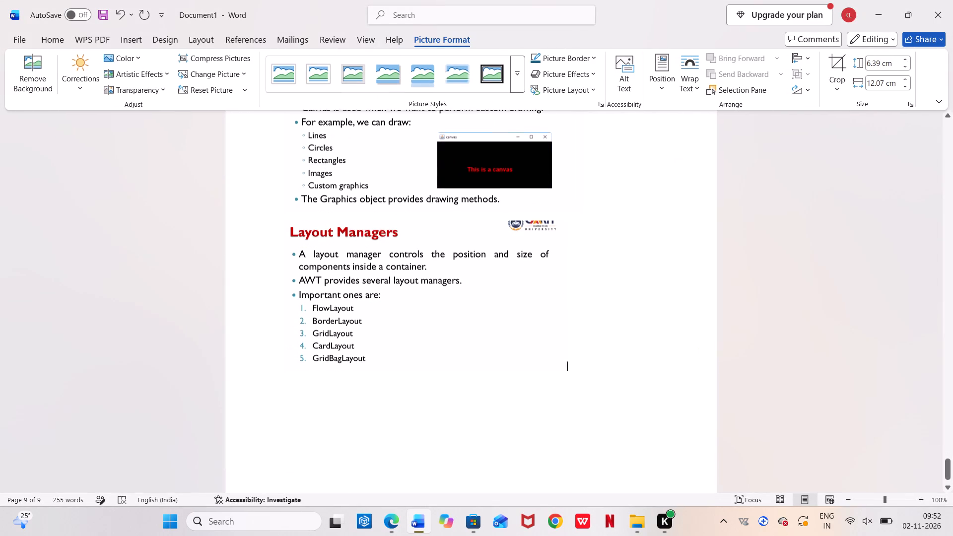
pyautogui.scroll(-3, 224, 244)
pyautogui.press('Return')
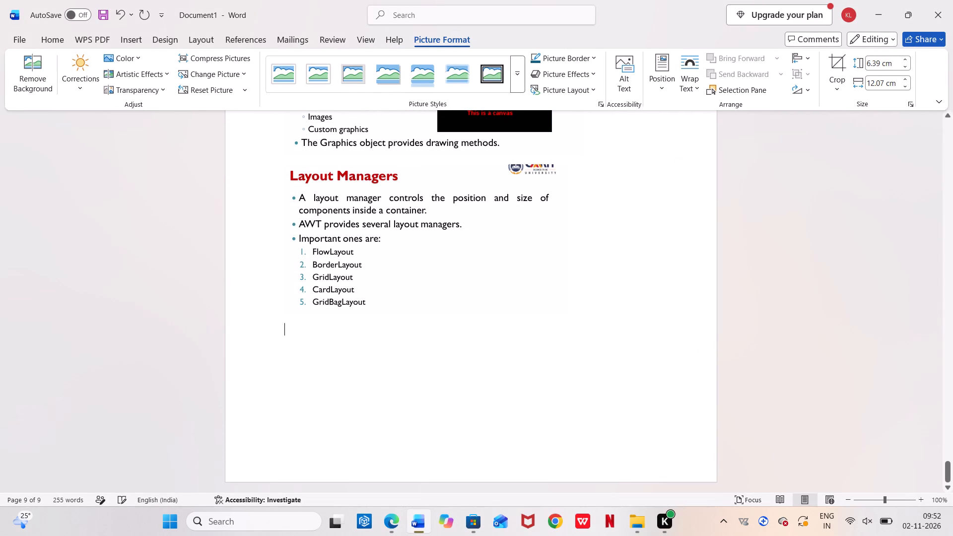
pyautogui.click(130, 36)
pyautogui.click(314, 91)
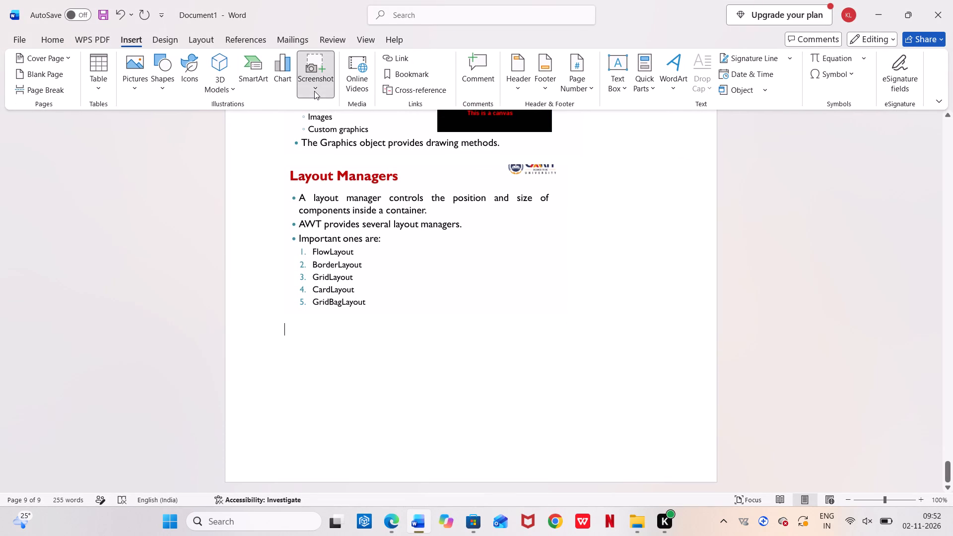
pyautogui.click(378, 200)
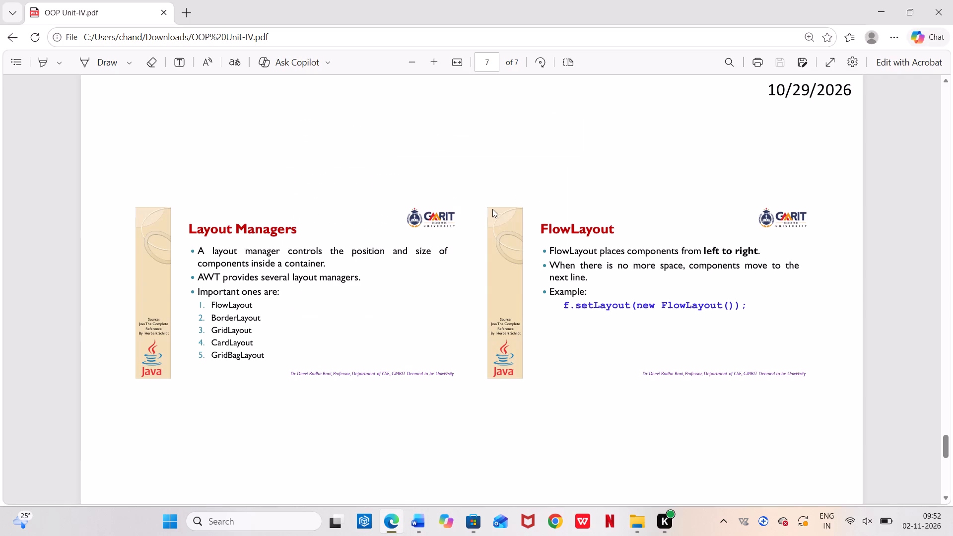
pyautogui.moveTo(538, 216); pyautogui.dragTo(539, 216)
pyautogui.moveTo(539, 216); pyautogui.dragTo(810, 319)
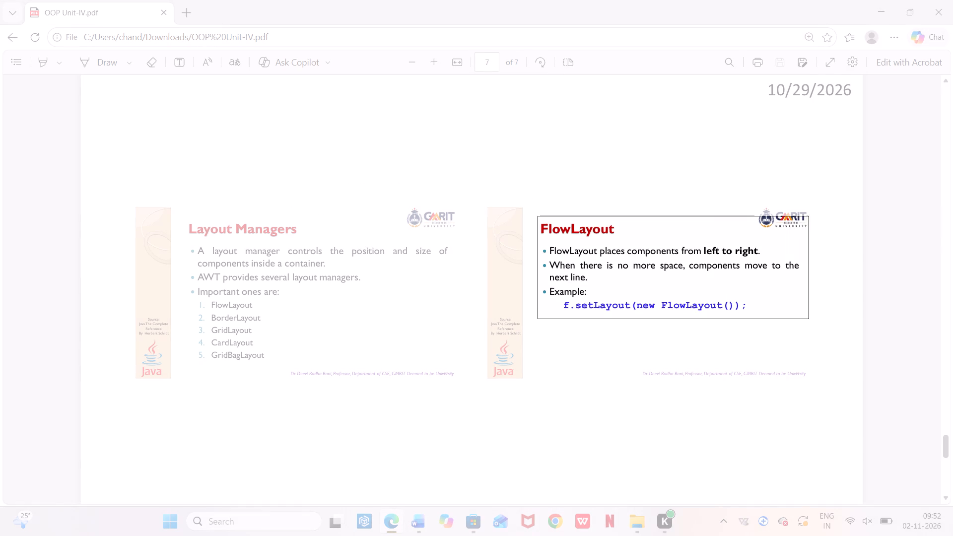
pyautogui.moveTo(810, 319); pyautogui.dragTo(811, 319)
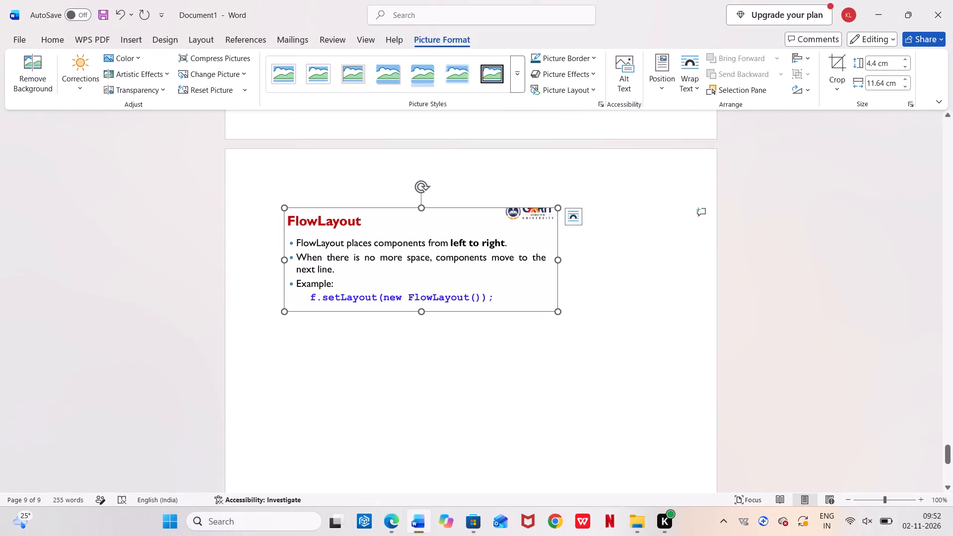
pyautogui.click(398, 353)
# Reduce the Layout Managers clipping's height slightly, keeping its width, so the FlowLayout clipping fits below it on the same page.
pyautogui.scroll(9, 328, 237)
pyautogui.click(372, 213)
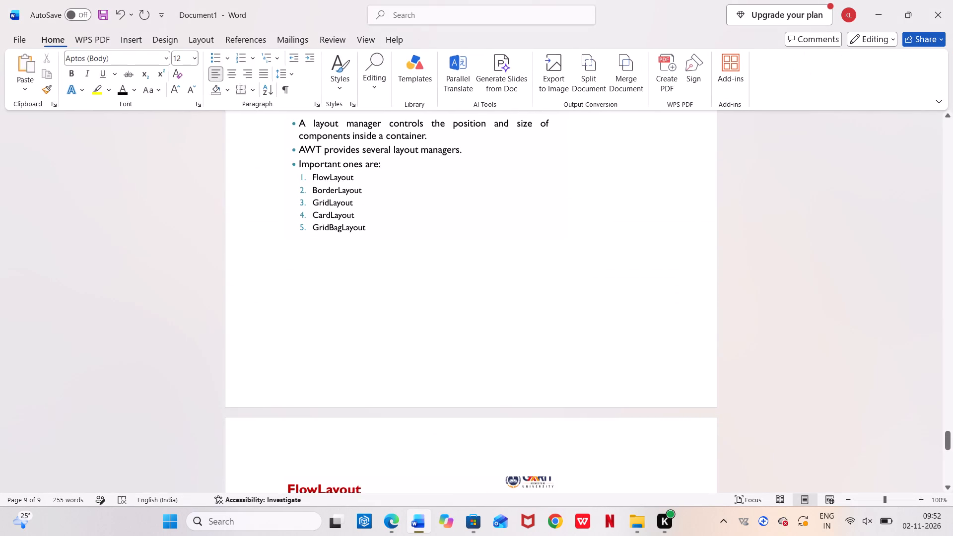
pyautogui.moveTo(425, 228); pyautogui.dragTo(425, 225)
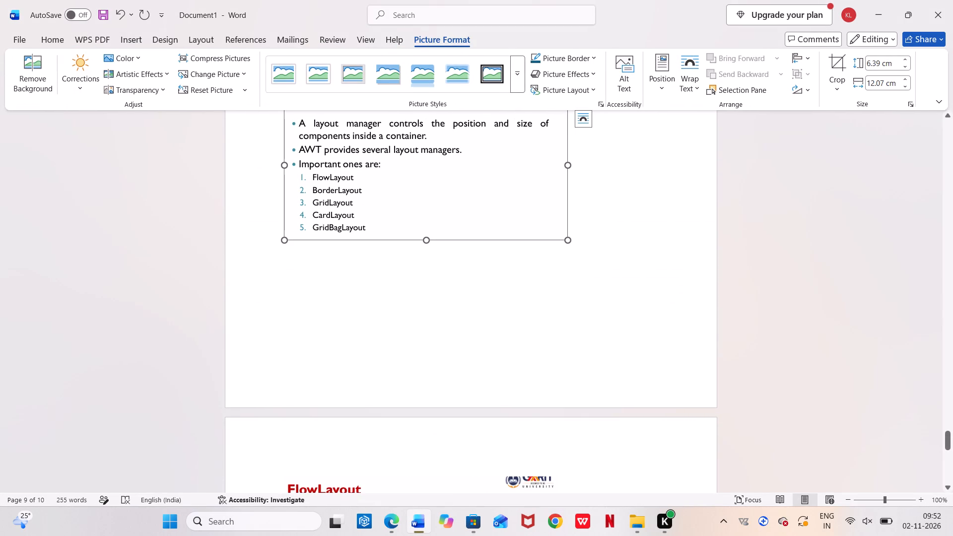
pyautogui.moveTo(425, 225); pyautogui.dragTo(426, 210)
pyautogui.moveTo(425, 236); pyautogui.dragTo(422, 213)
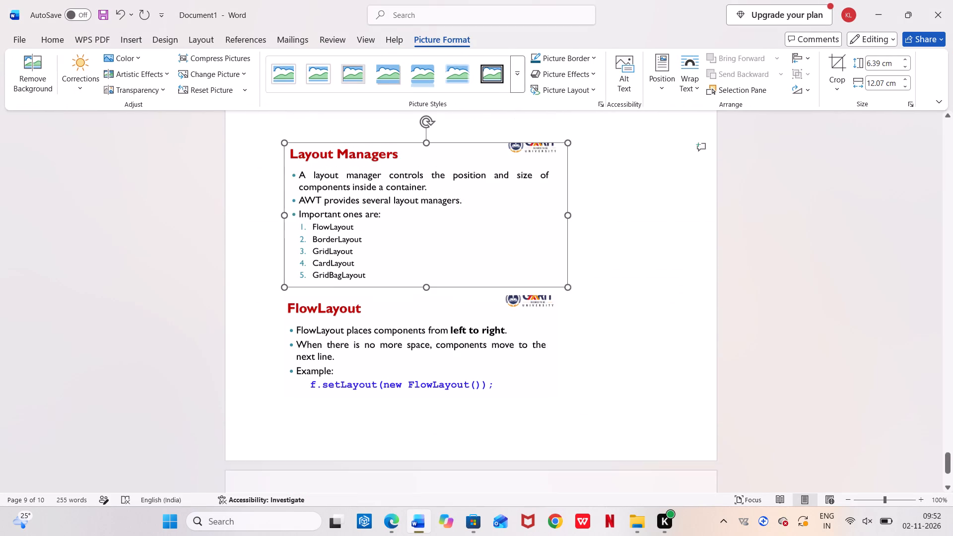
pyautogui.moveTo(422, 213); pyautogui.dragTo(422, 212)
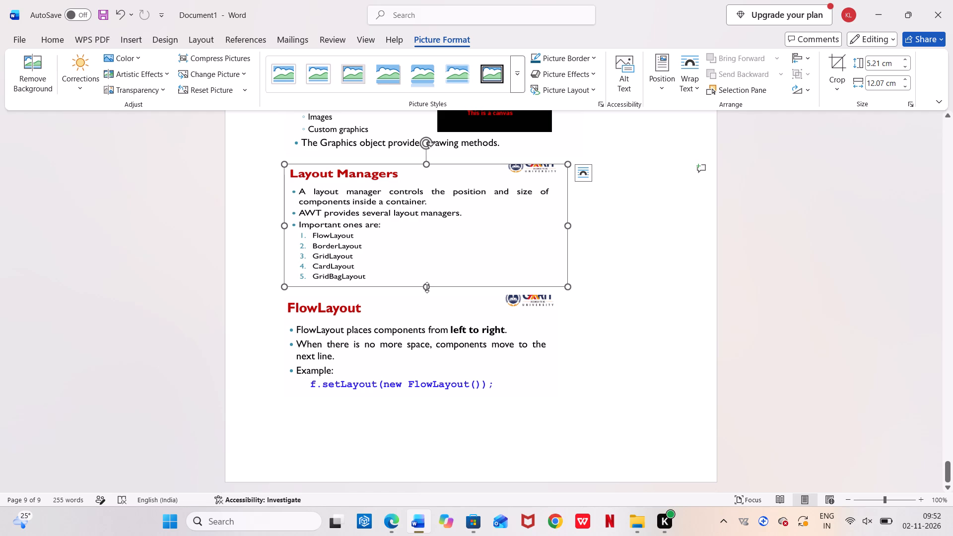
pyautogui.moveTo(427, 287); pyautogui.dragTo(431, 301)
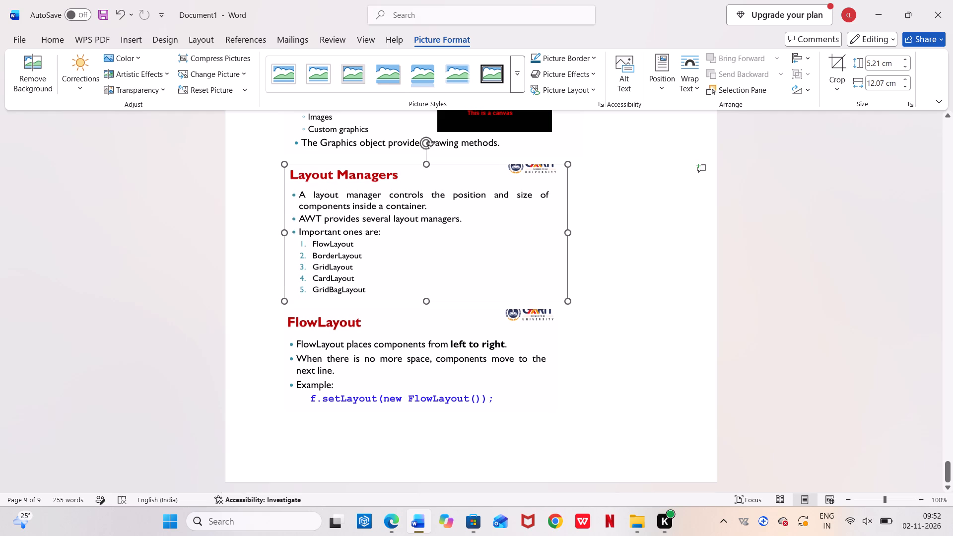
# On a new line after the FlowLayout clipping, insert a screen clipping of the BorderLayout slide's heading and text, about 11.2 by 5.3 cm.
pyautogui.click(648, 395)
pyautogui.scroll(-4, 295, 331)
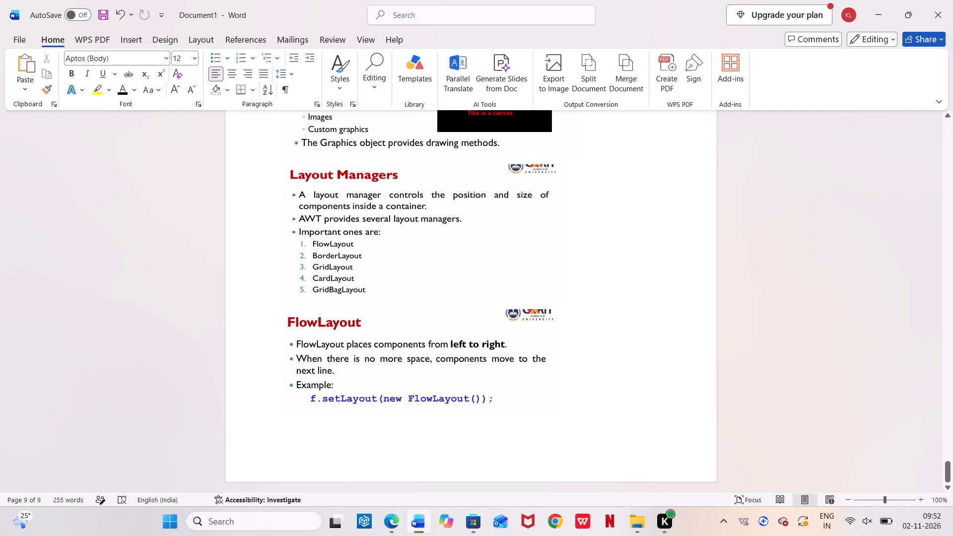
pyautogui.scroll(-1, 291, 297)
pyautogui.press('Return')
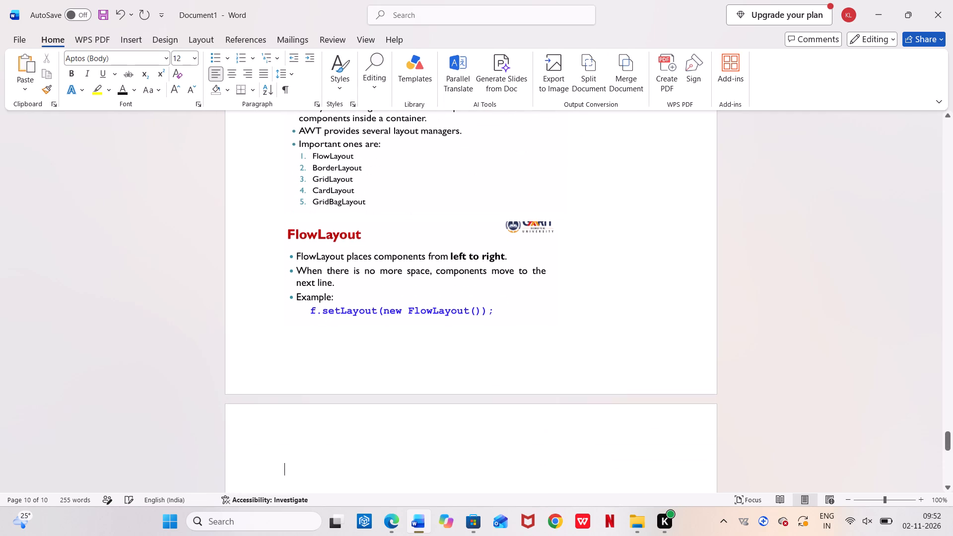
pyautogui.click(124, 29)
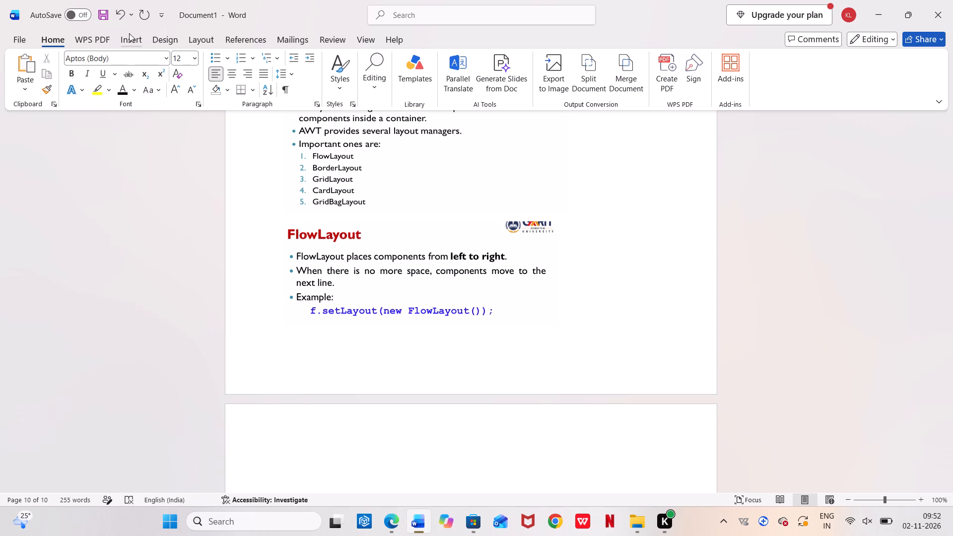
pyautogui.click(132, 37)
pyautogui.click(315, 87)
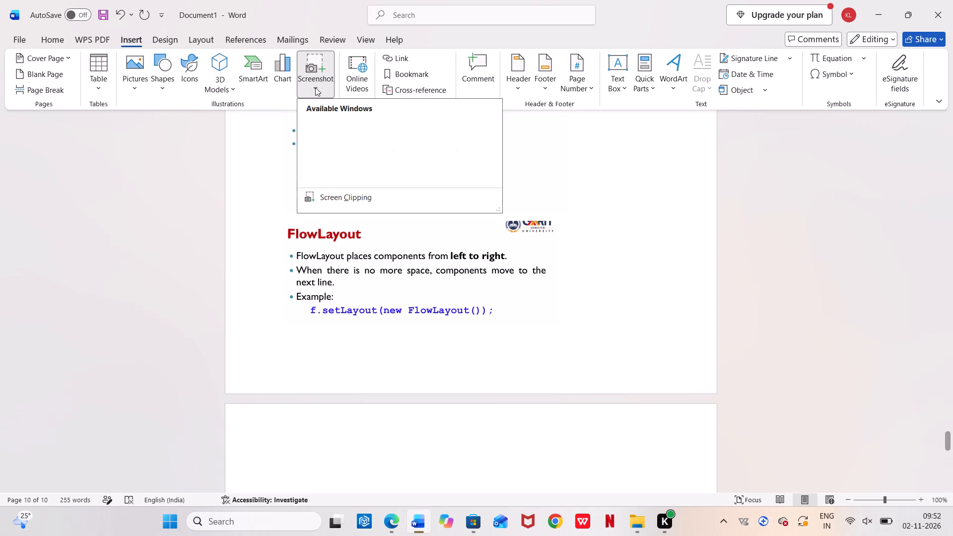
pyautogui.click(382, 199)
pyautogui.scroll(-3, 320, 243)
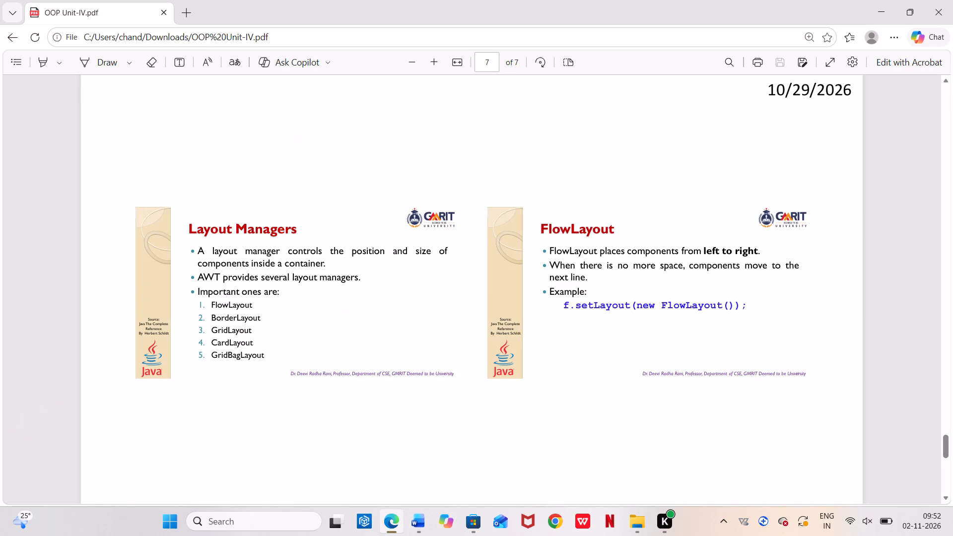
pyautogui.scroll(-2, 320, 243)
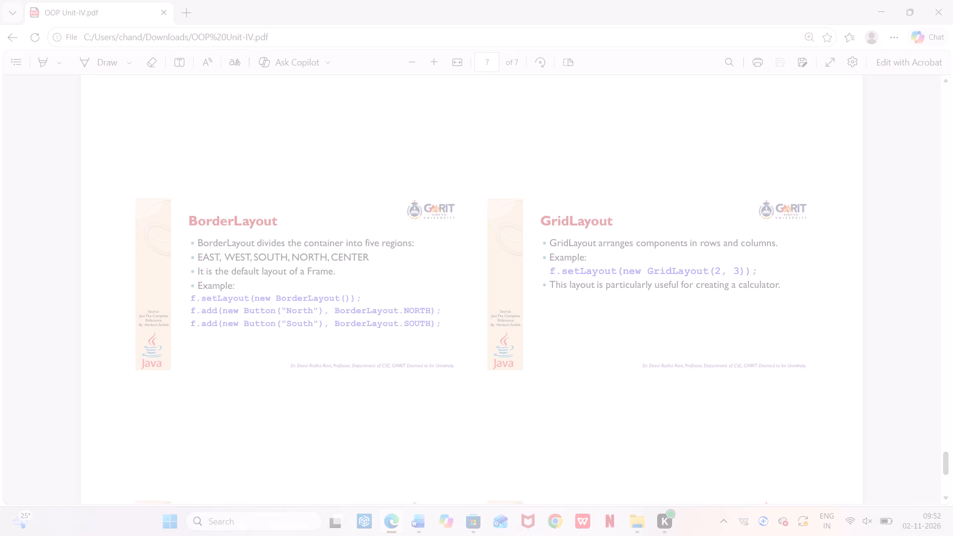
pyautogui.moveTo(183, 212); pyautogui.dragTo(443, 336)
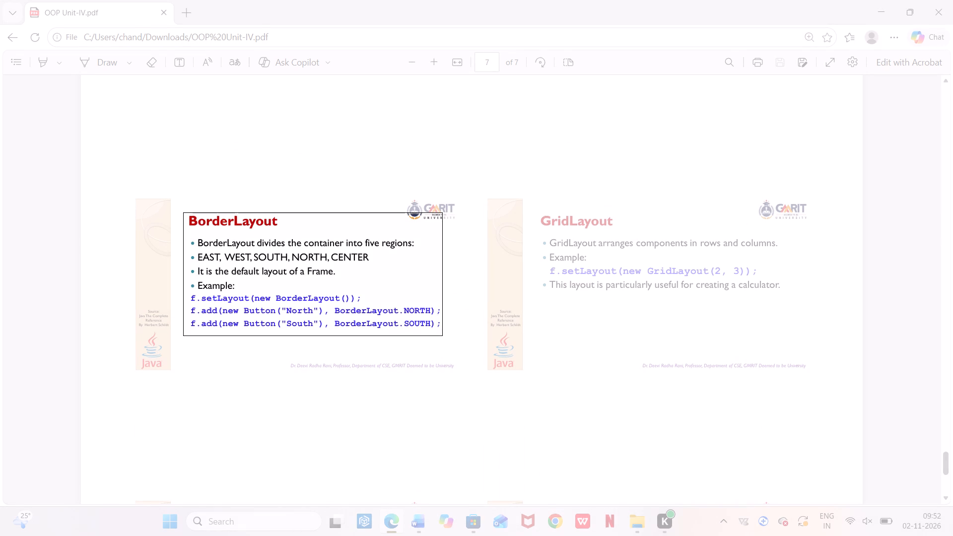
pyautogui.moveTo(443, 336); pyautogui.dragTo(446, 336)
pyautogui.click(374, 391)
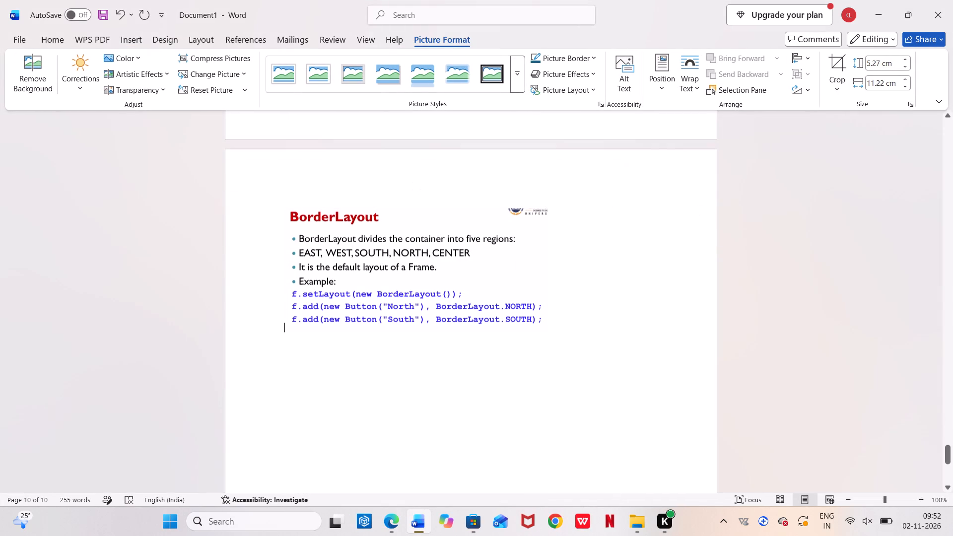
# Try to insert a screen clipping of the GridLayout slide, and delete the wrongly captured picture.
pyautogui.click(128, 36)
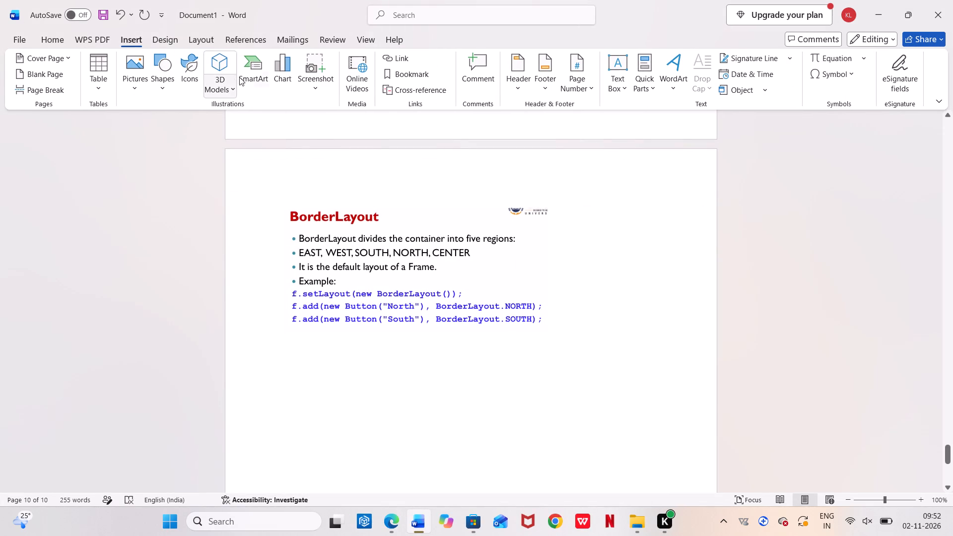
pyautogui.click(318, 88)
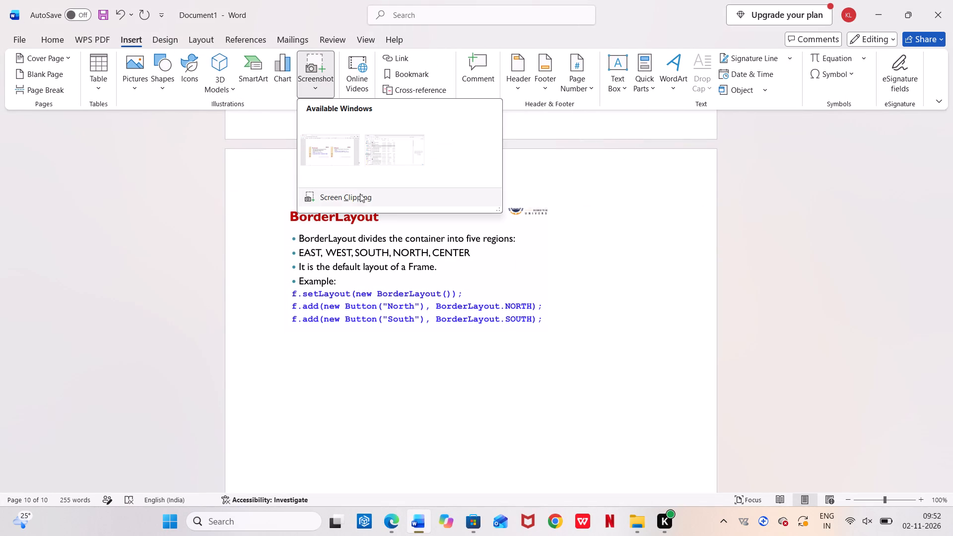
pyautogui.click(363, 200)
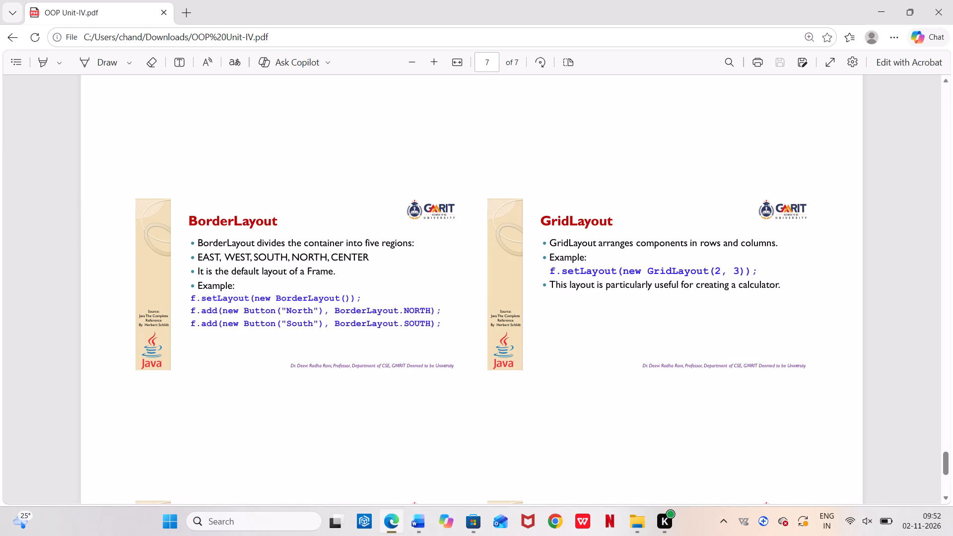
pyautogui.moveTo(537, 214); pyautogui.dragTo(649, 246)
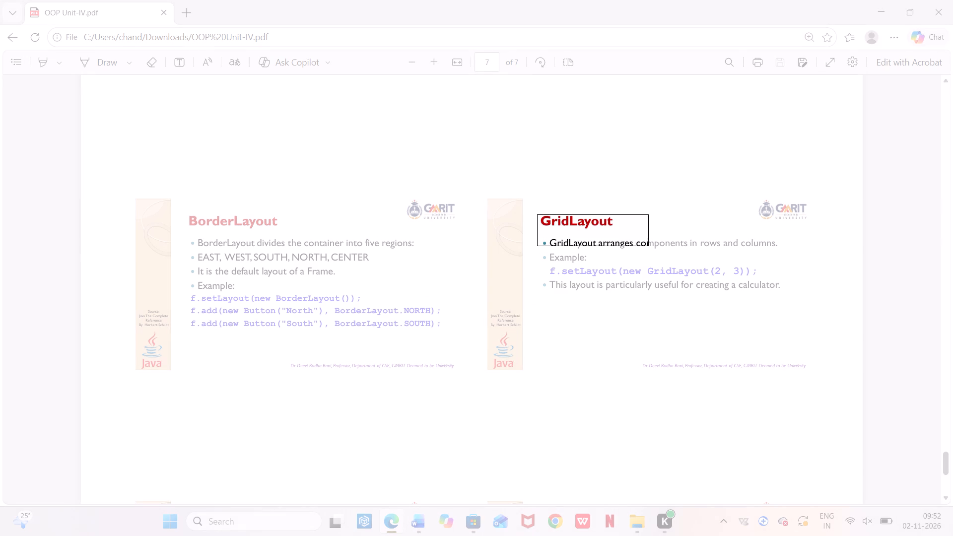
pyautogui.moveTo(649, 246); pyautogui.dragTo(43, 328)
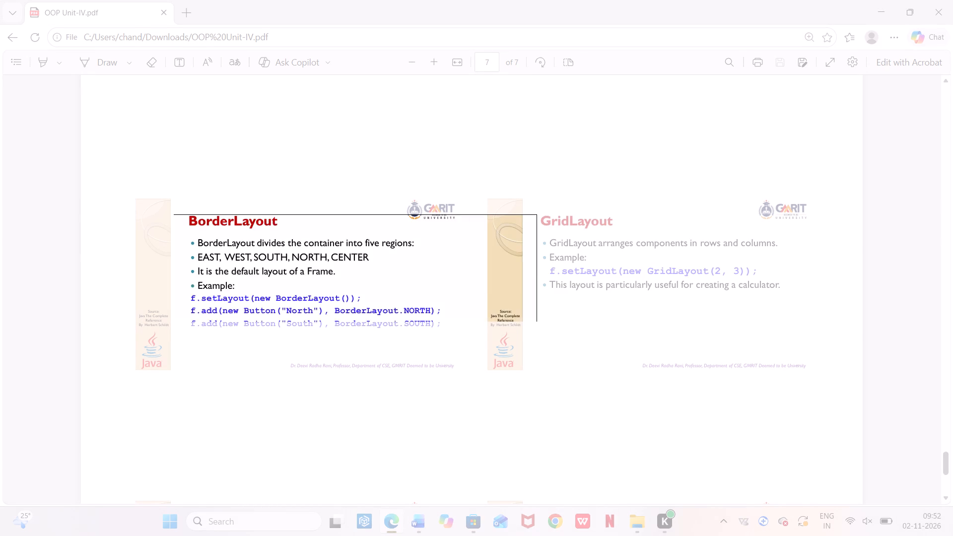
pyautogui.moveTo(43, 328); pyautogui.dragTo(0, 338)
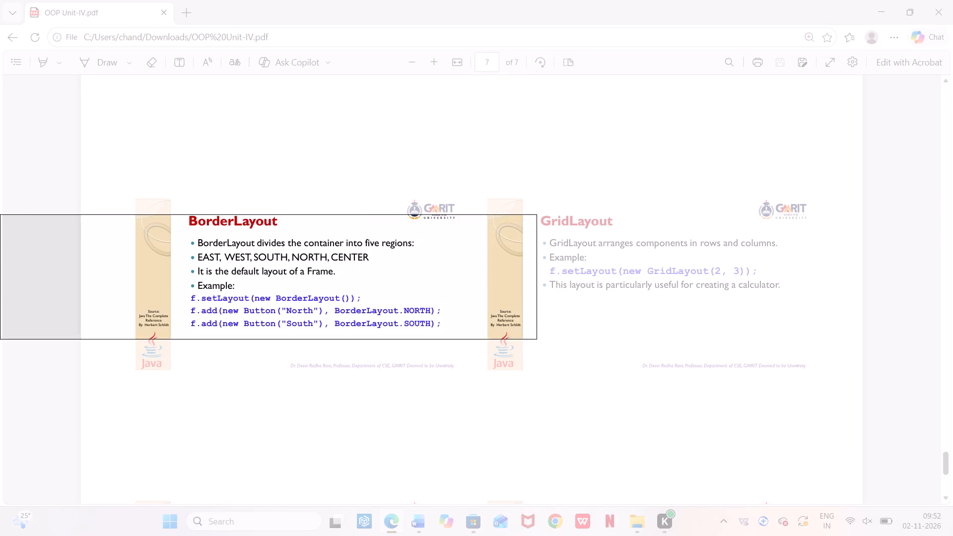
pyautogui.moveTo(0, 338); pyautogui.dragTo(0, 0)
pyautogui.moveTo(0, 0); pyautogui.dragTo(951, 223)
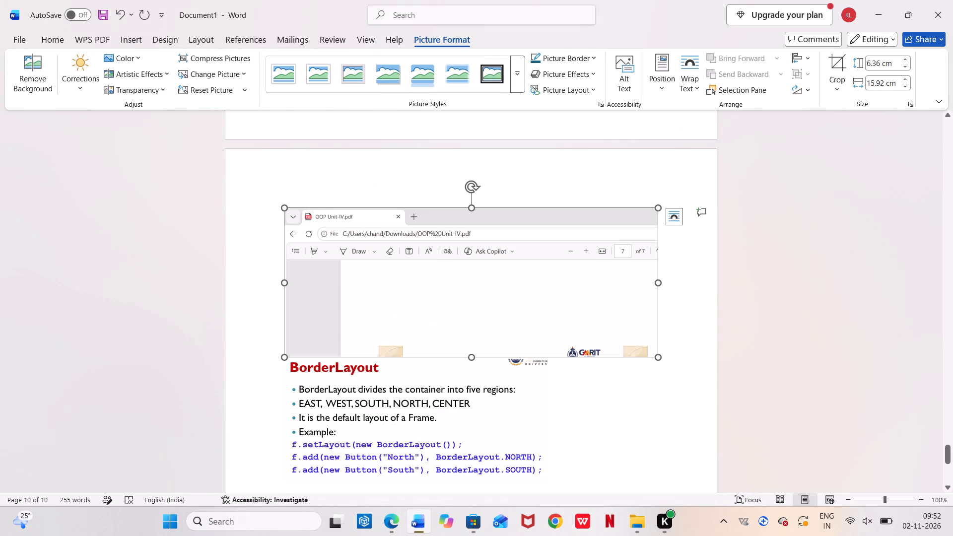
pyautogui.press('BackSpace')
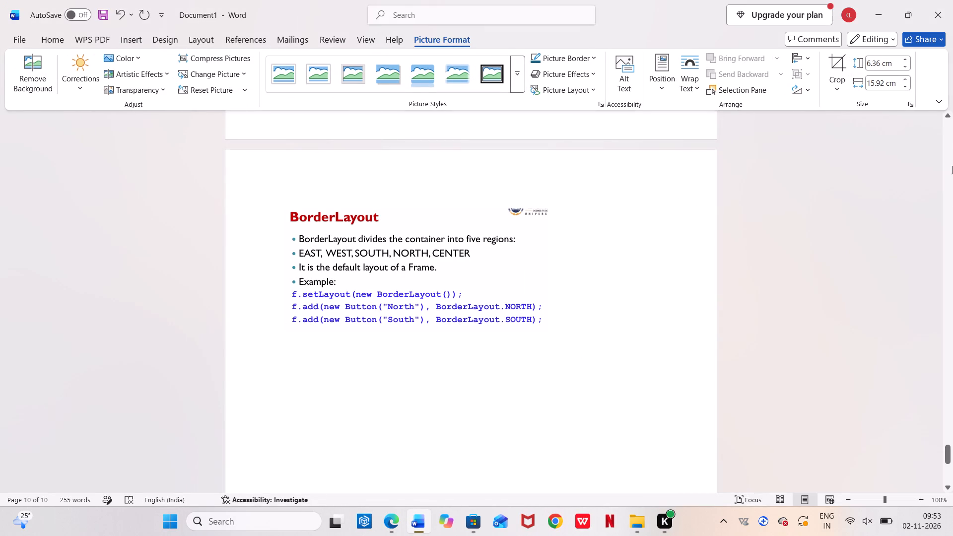
# On a new line after the BorderLayout clipping, insert a screen clipping of the GridLayout slide's heading and text, about 10.5 by 4.3 cm.
pyautogui.click(578, 301)
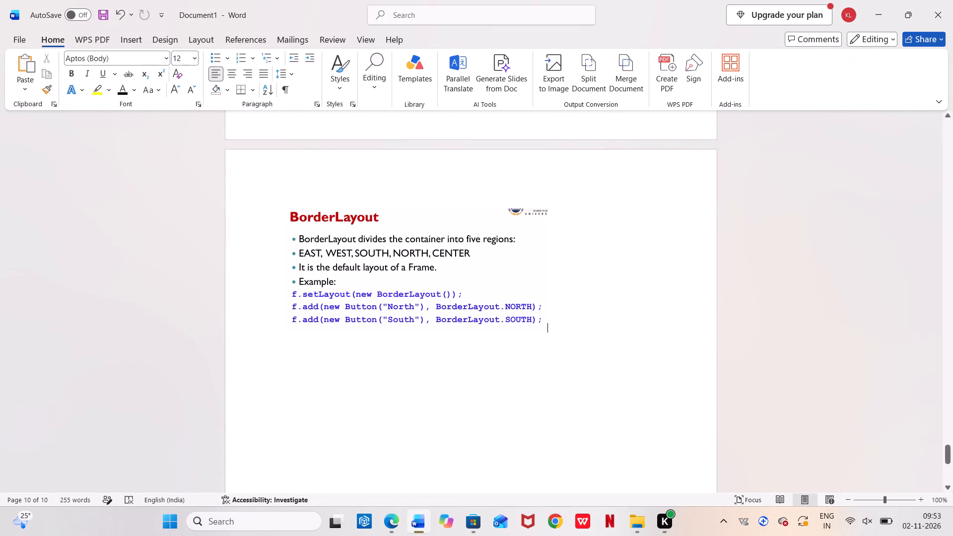
pyautogui.press('Return')
pyautogui.click(127, 33)
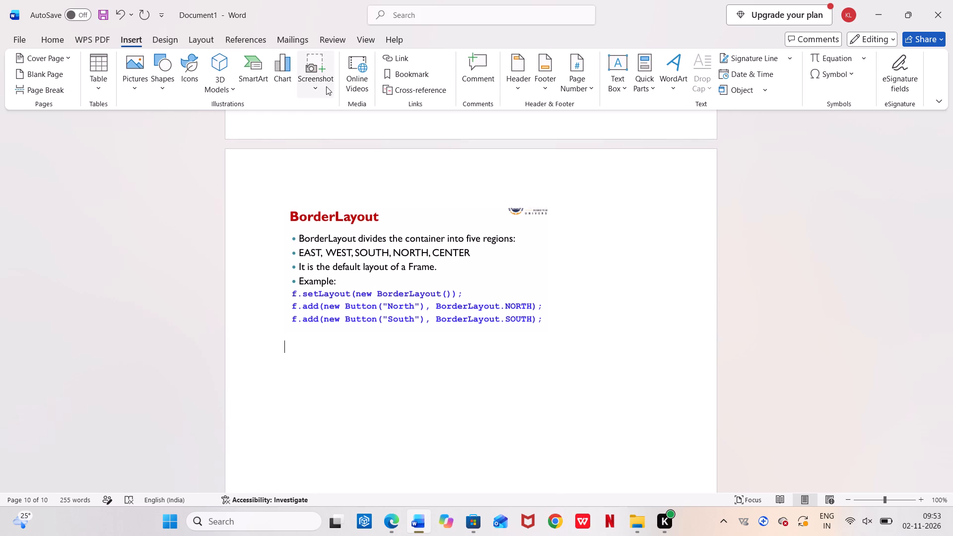
pyautogui.click(318, 84)
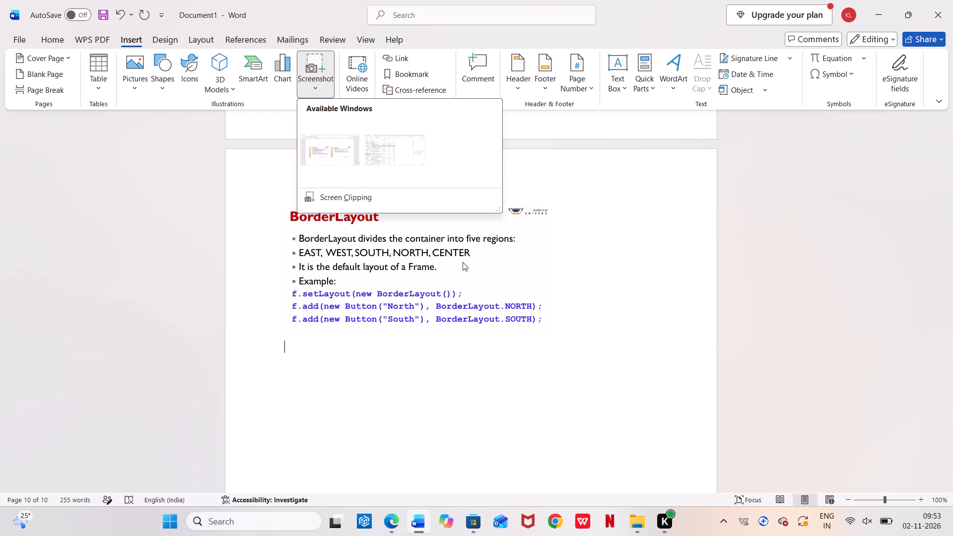
pyautogui.click(396, 197)
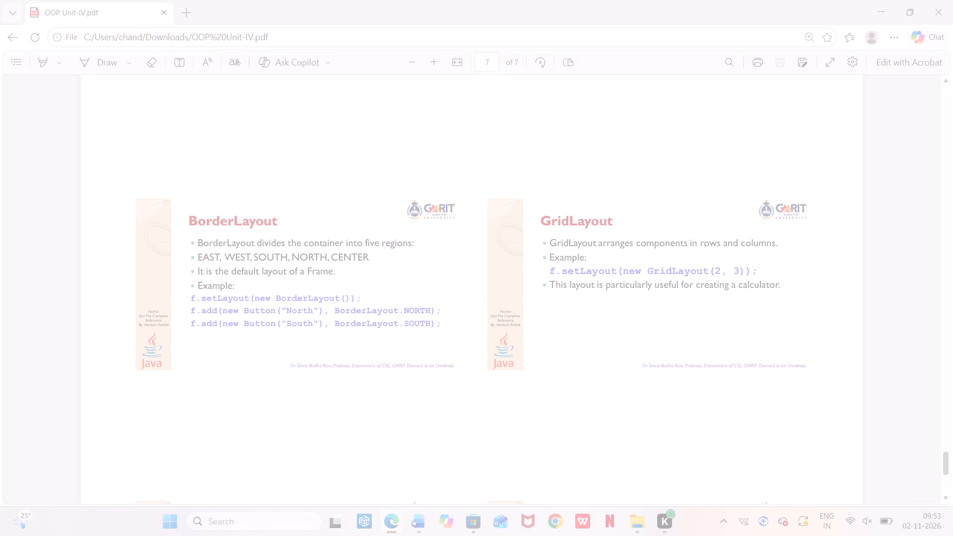
pyautogui.moveTo(544, 212); pyautogui.dragTo(783, 315)
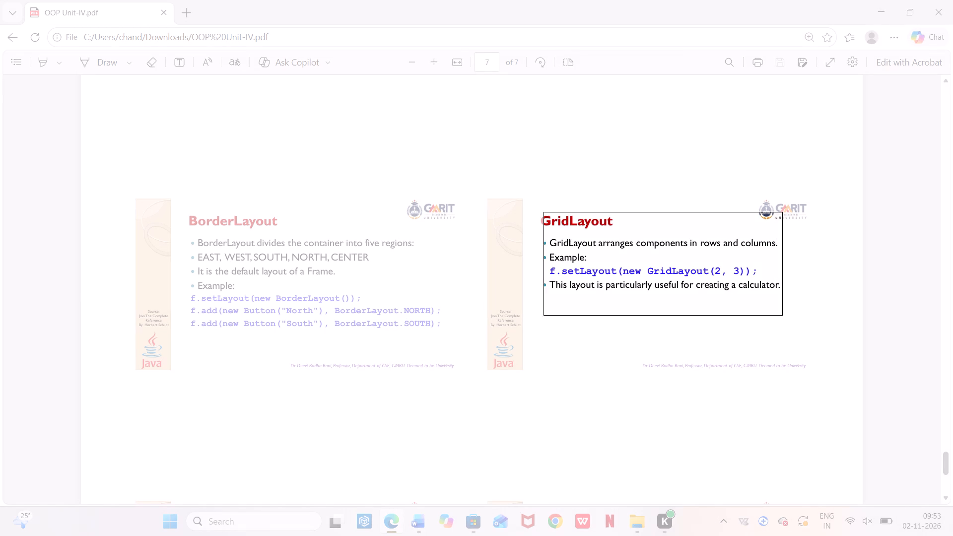
pyautogui.moveTo(783, 315); pyautogui.dragTo(790, 312)
pyautogui.click(666, 391)
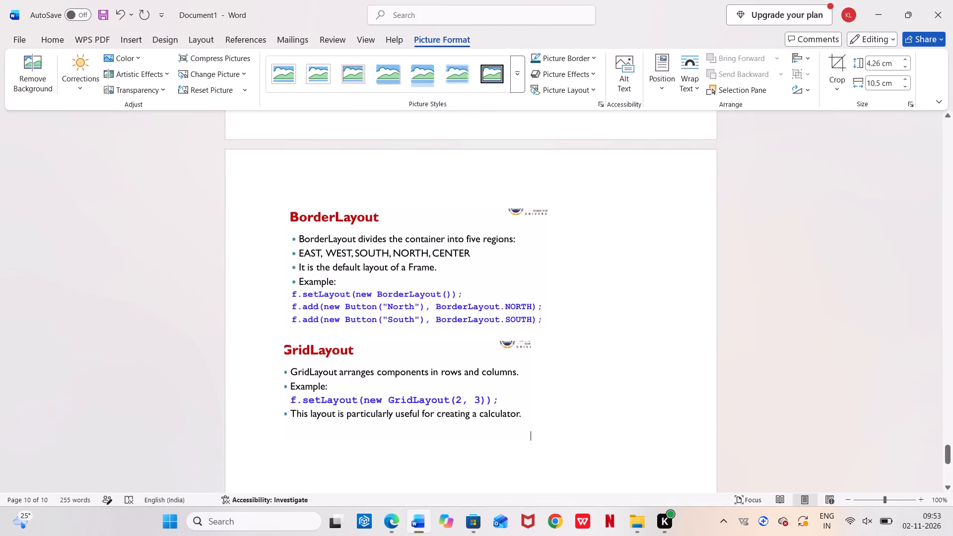
# Start inserting another screen clipping after the GridLayout clipping.
pyautogui.scroll(-4, 537, 398)
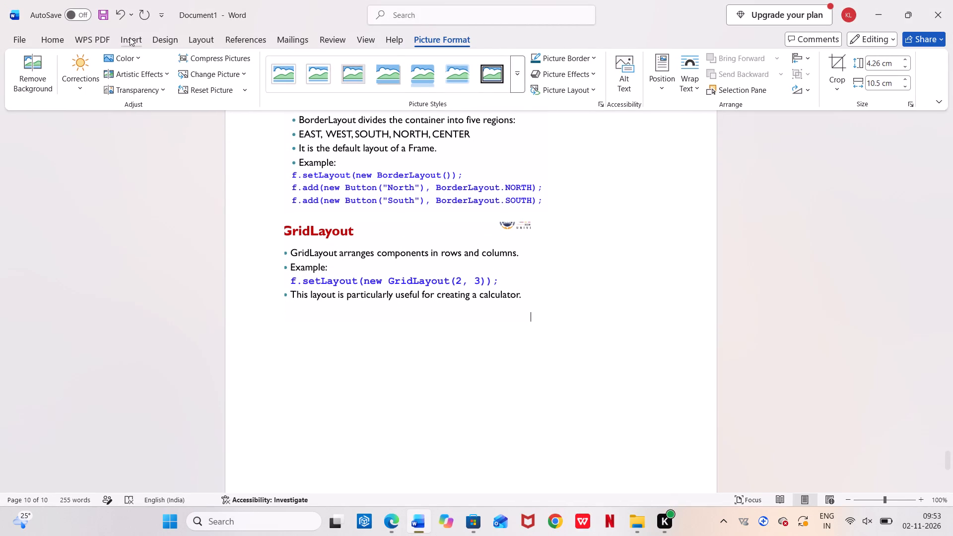
pyautogui.click(136, 35)
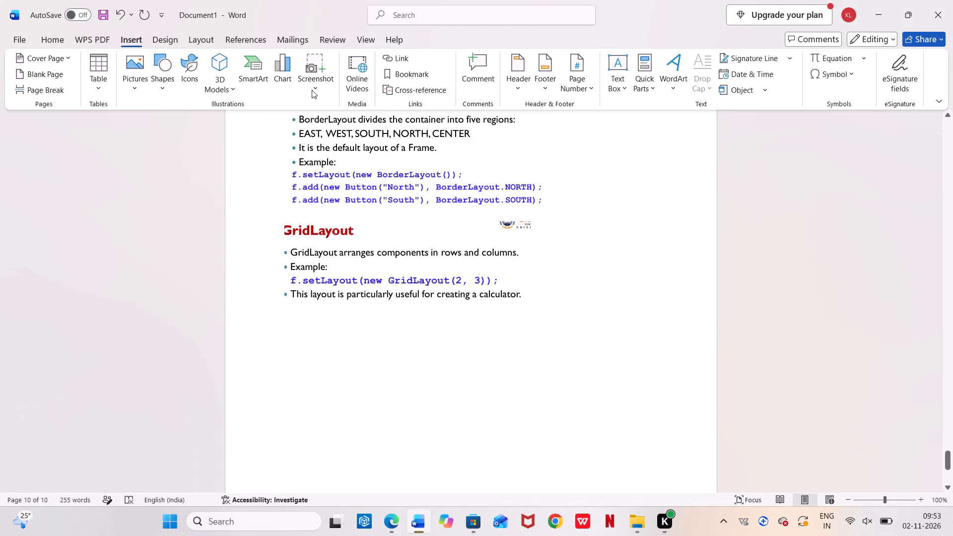